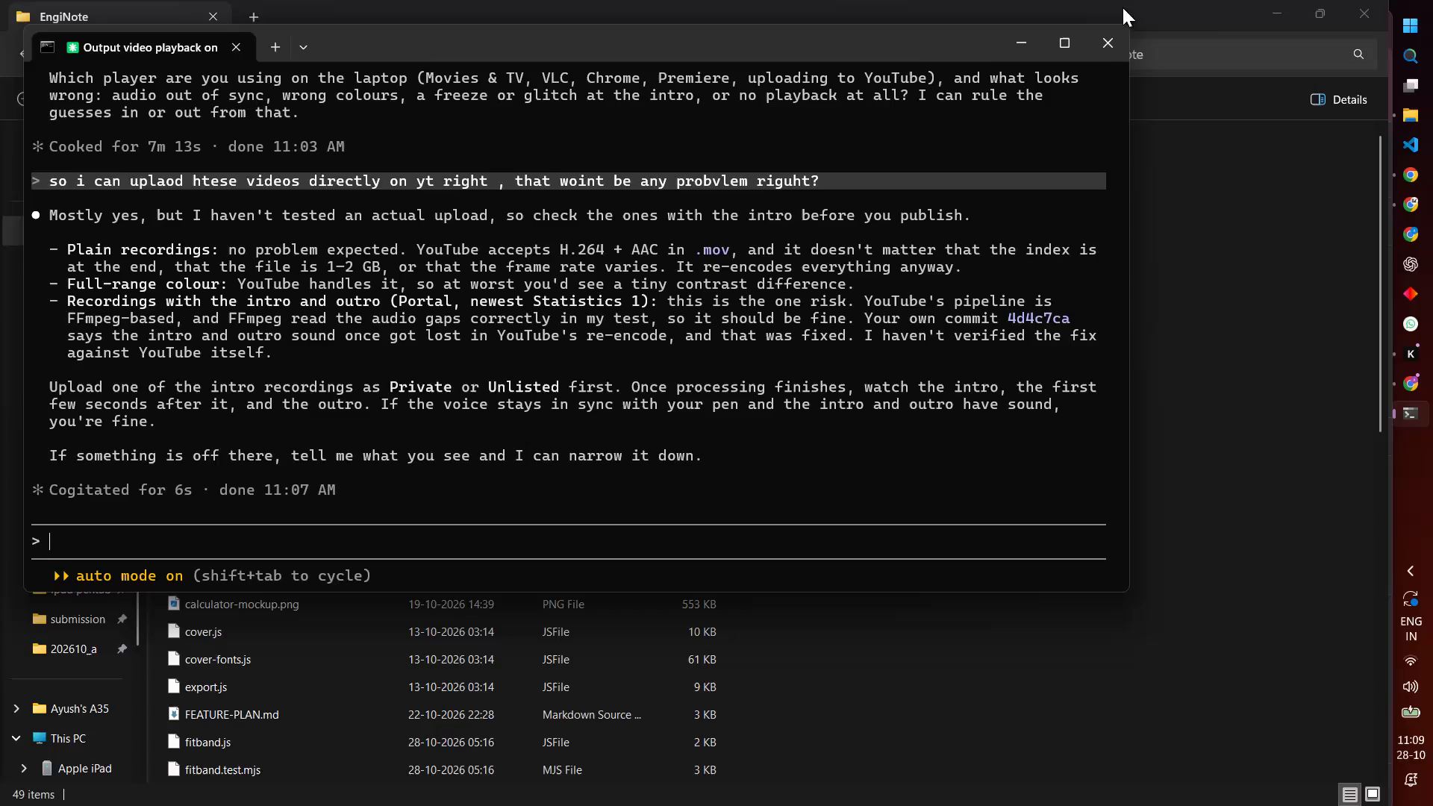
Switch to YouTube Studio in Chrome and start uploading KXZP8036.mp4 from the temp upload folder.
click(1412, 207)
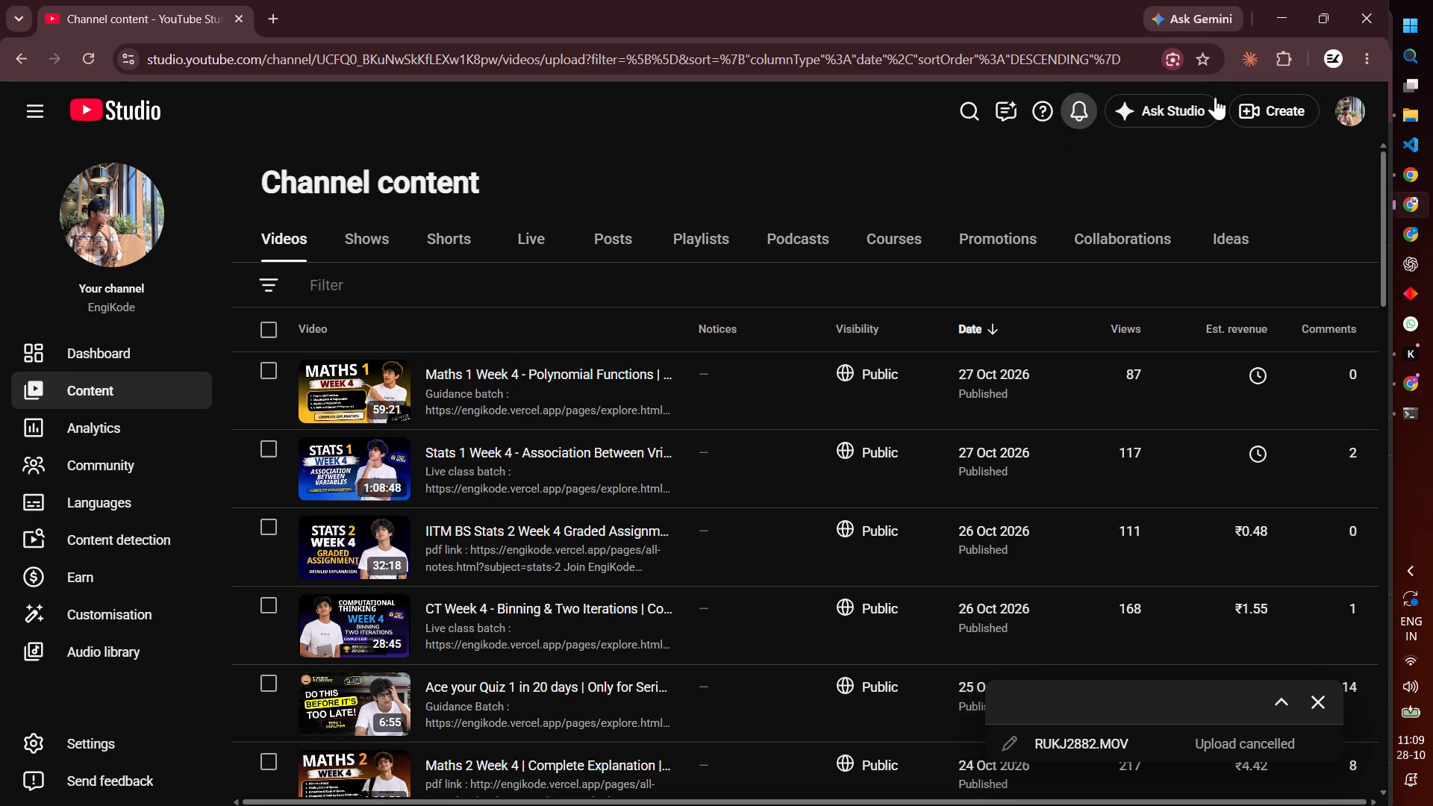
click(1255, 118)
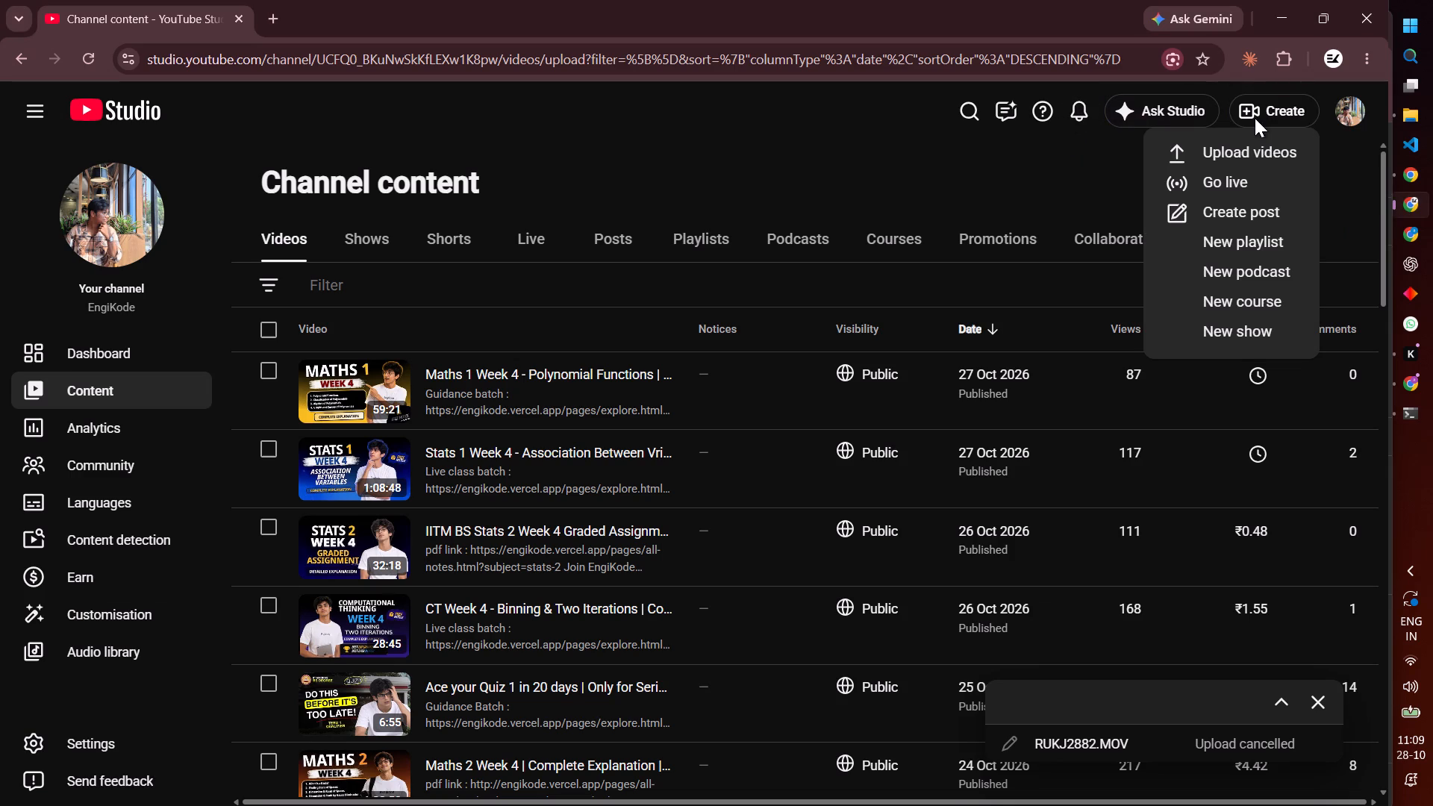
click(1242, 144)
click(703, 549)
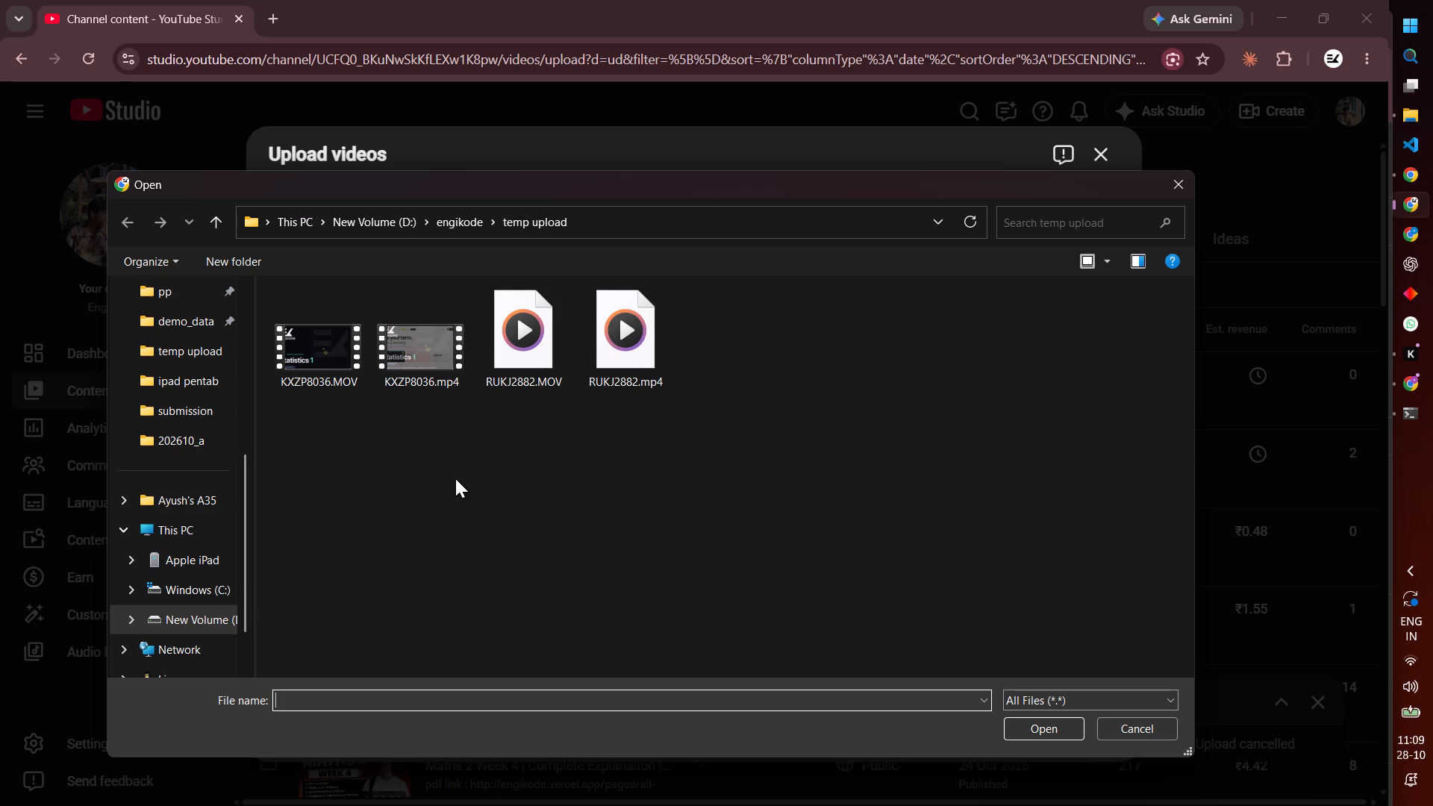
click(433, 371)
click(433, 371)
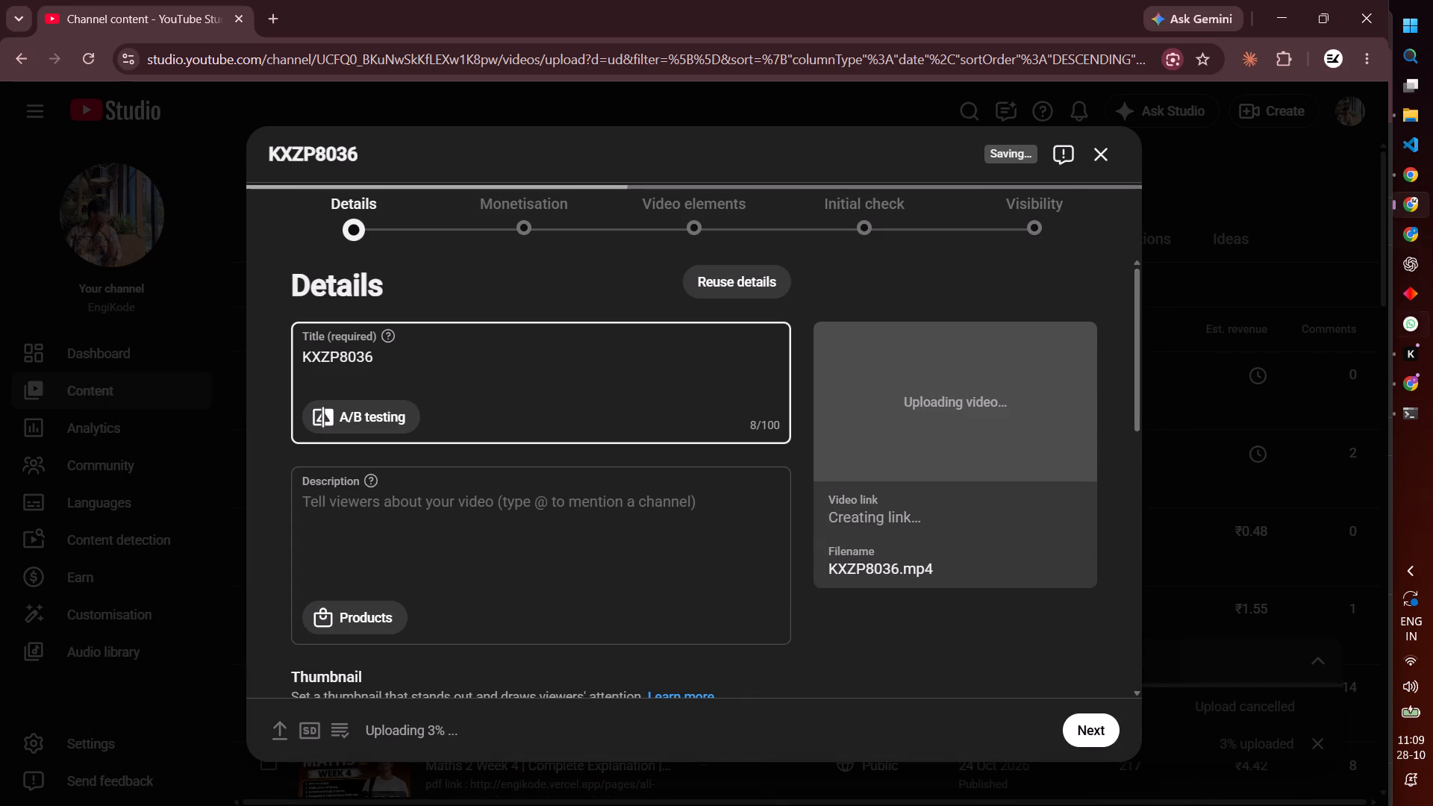
Switch to File Explorer and open the temp upload folder to examine its video files.
click(1429, 110)
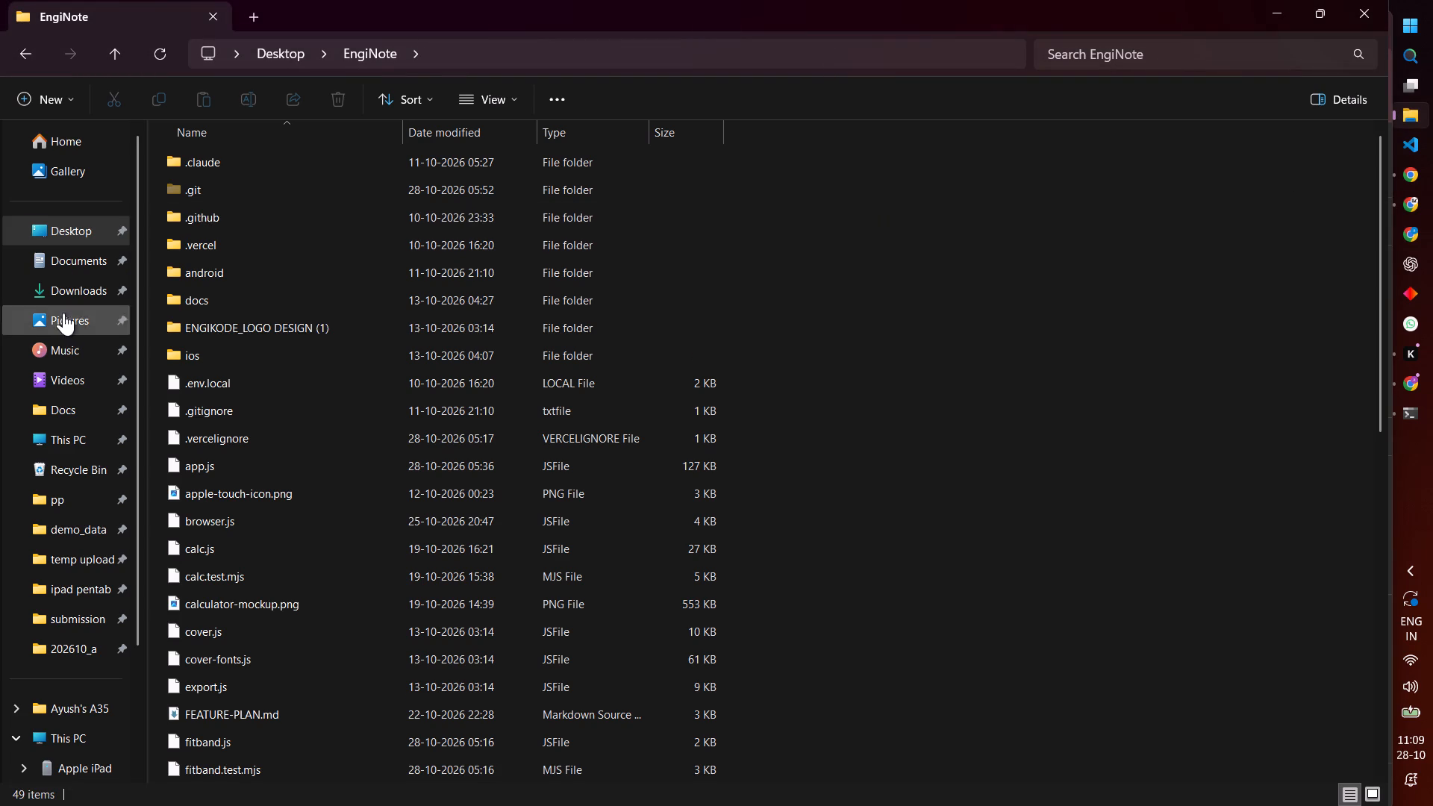
click(93, 537)
click(91, 563)
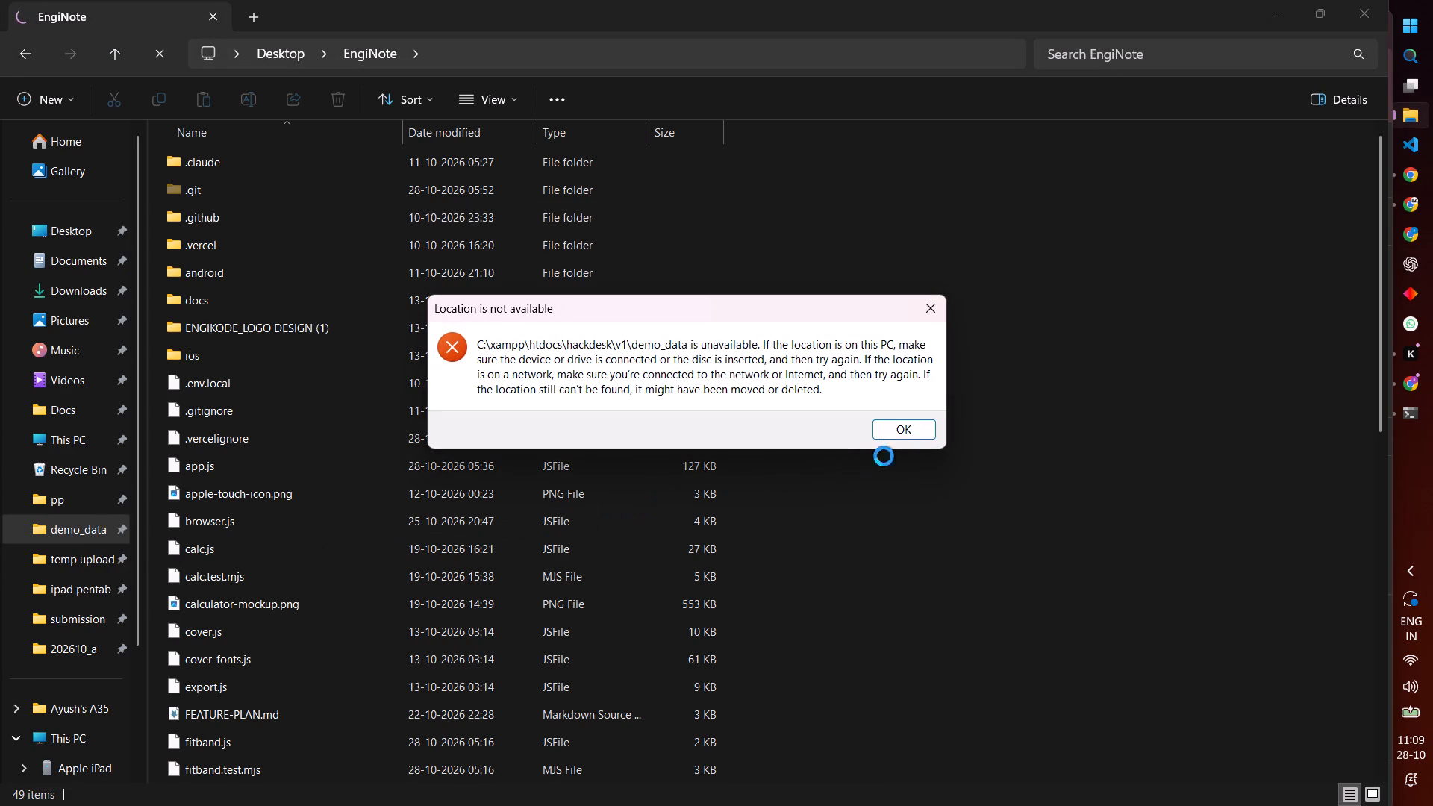
click(911, 431)
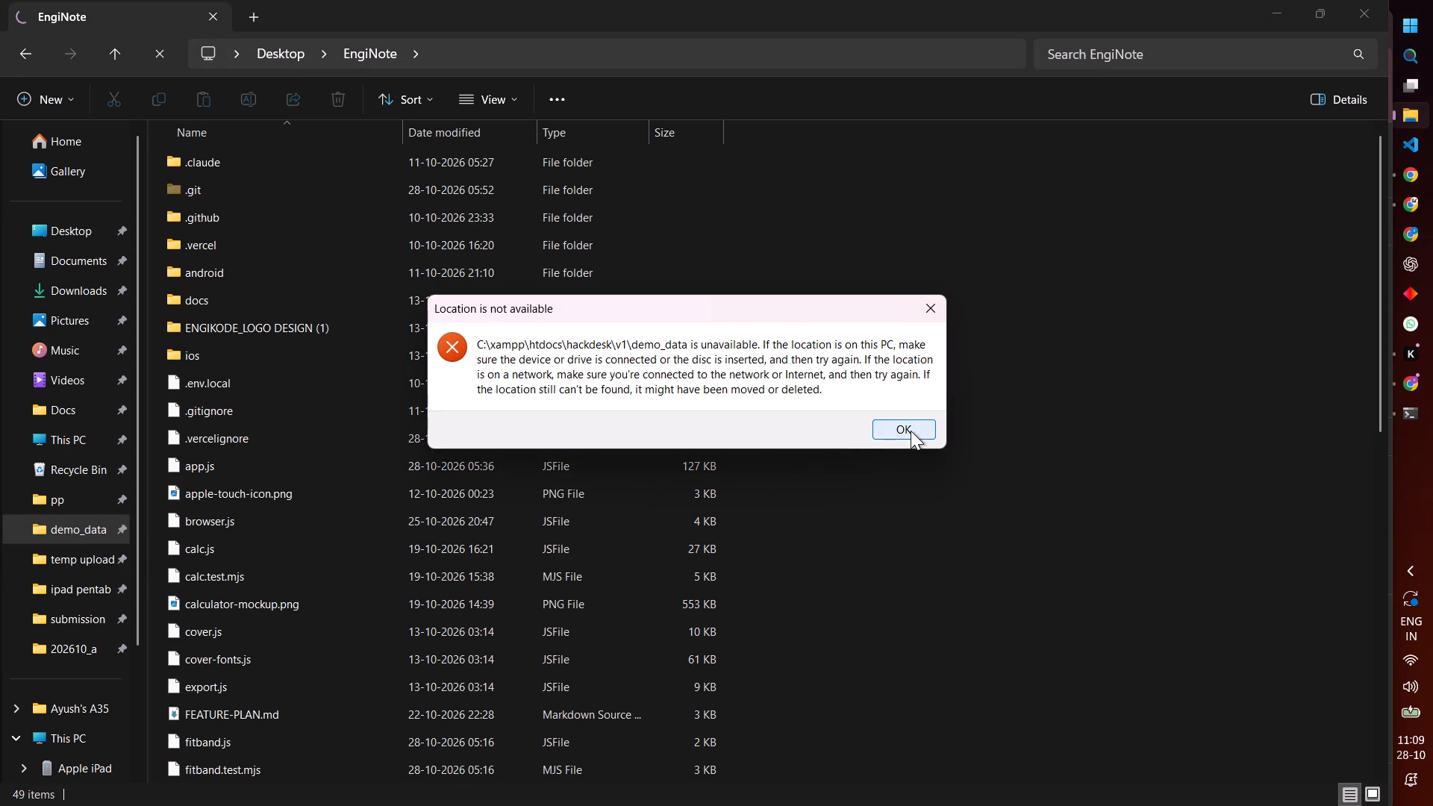
click(1403, 214)
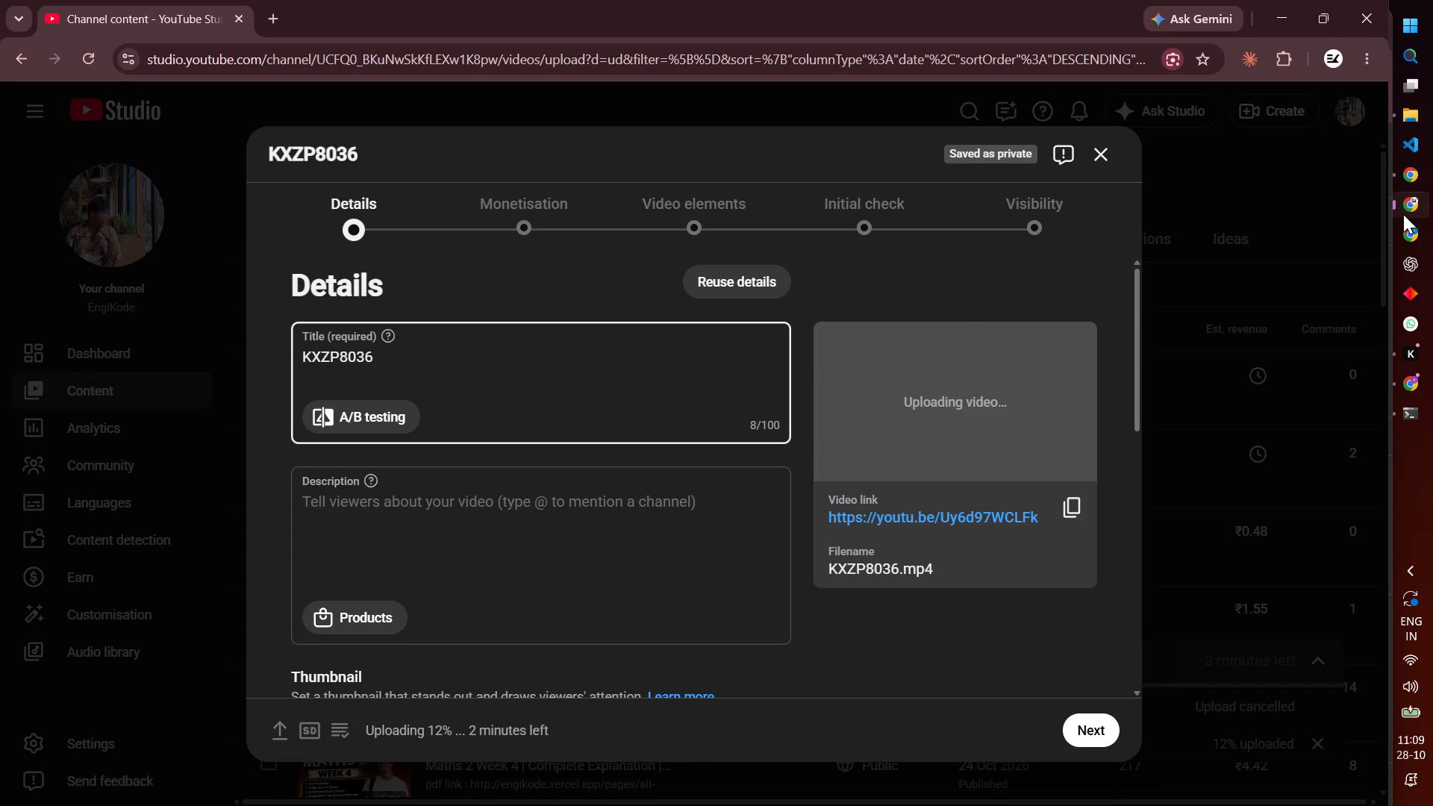
click(160, 452)
click(155, 454)
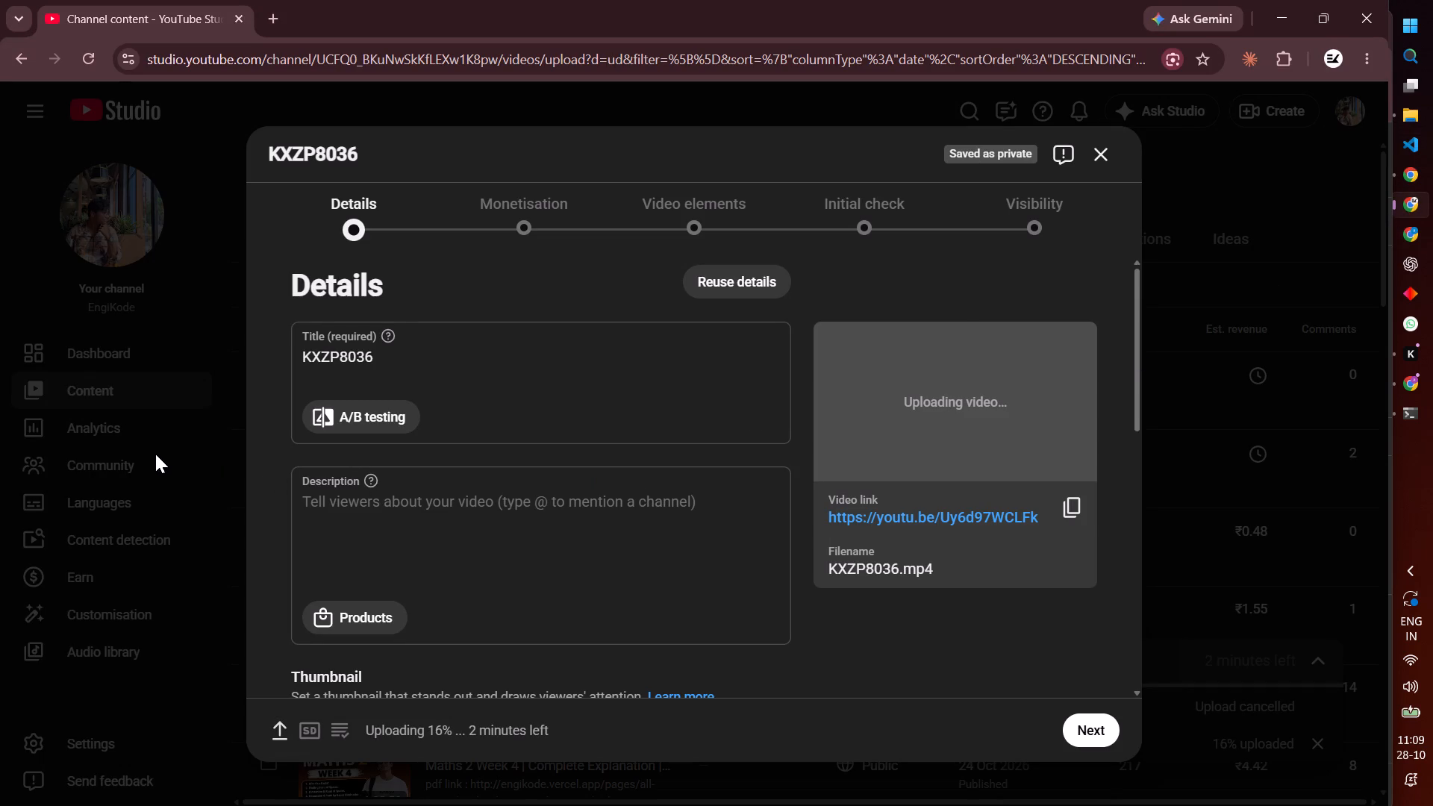
click(1408, 110)
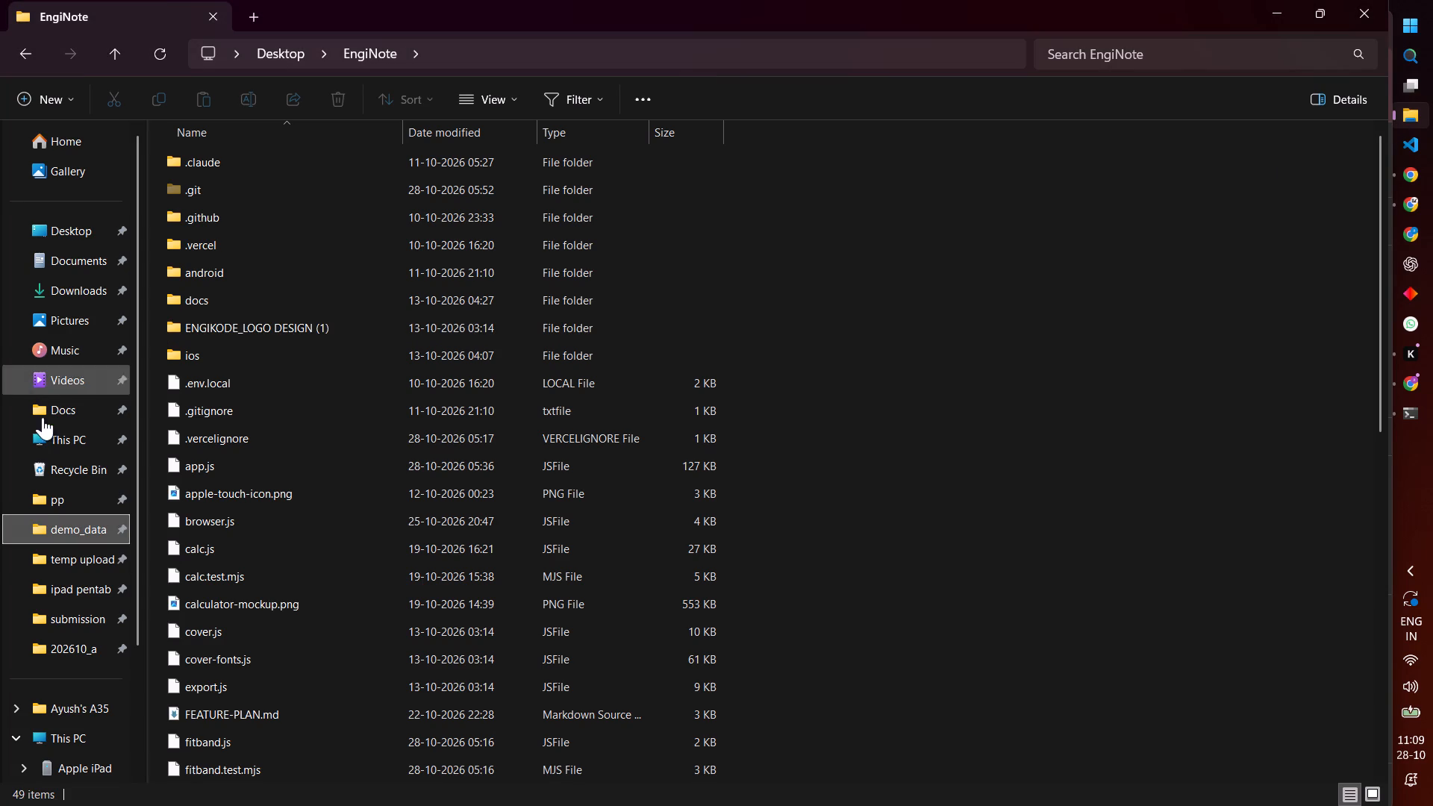
click(64, 549)
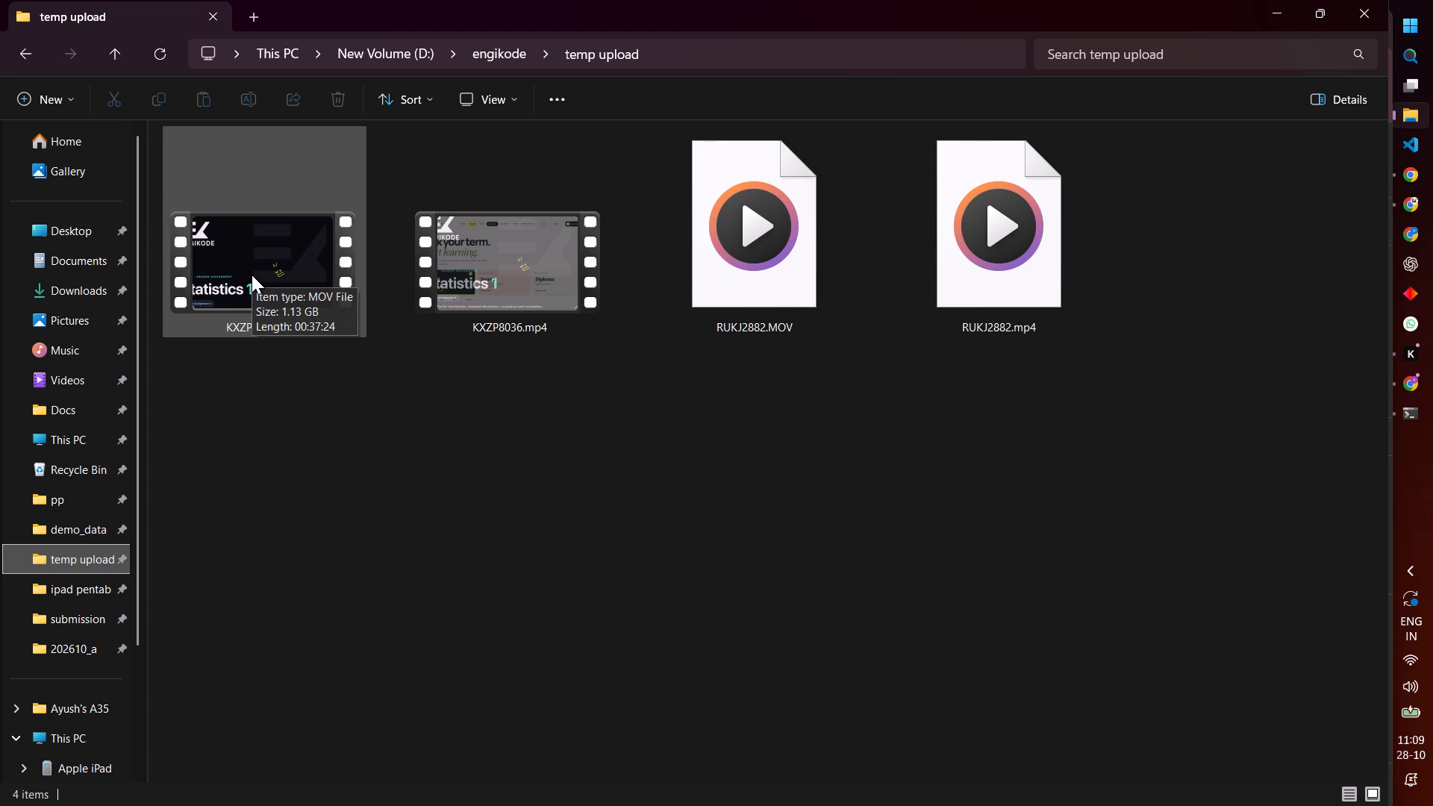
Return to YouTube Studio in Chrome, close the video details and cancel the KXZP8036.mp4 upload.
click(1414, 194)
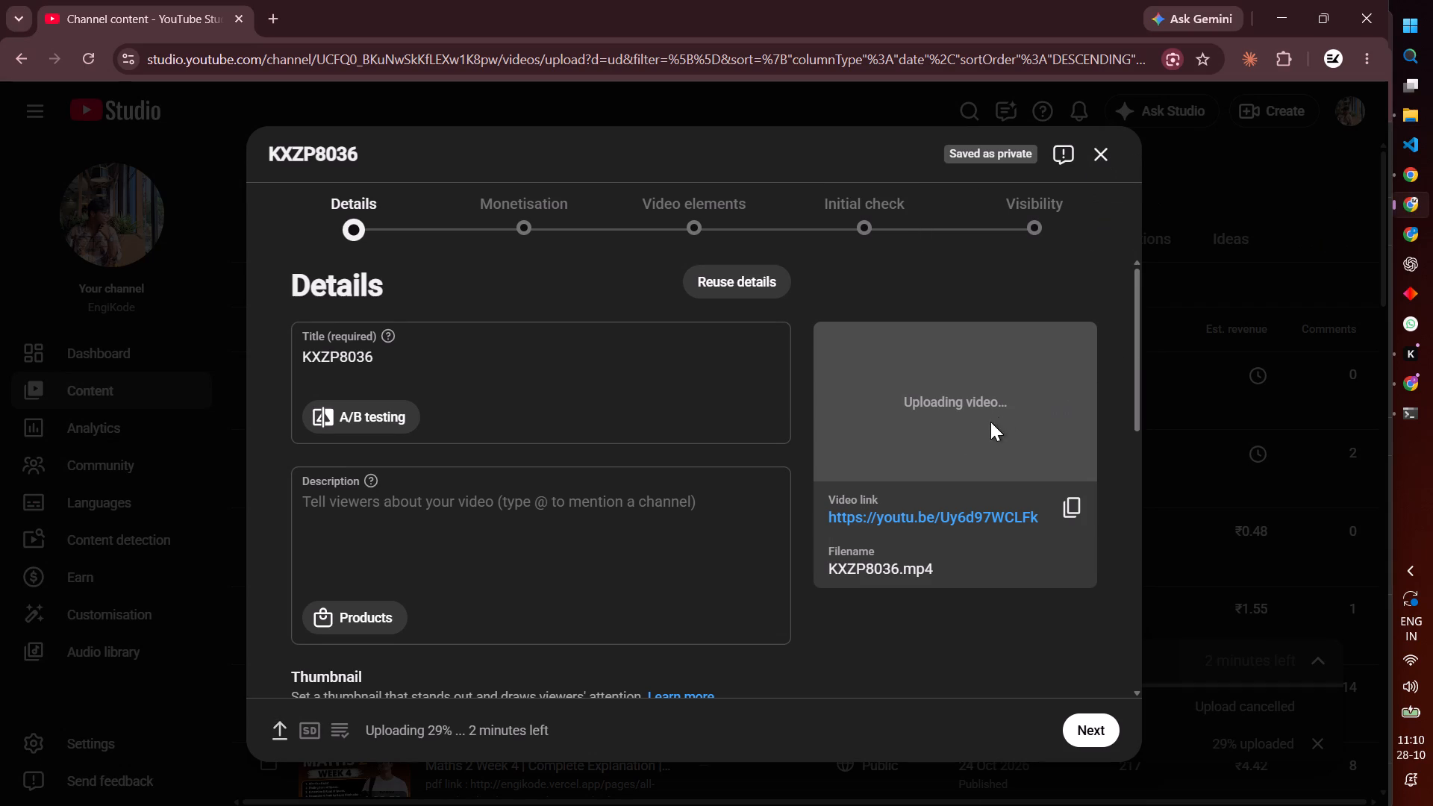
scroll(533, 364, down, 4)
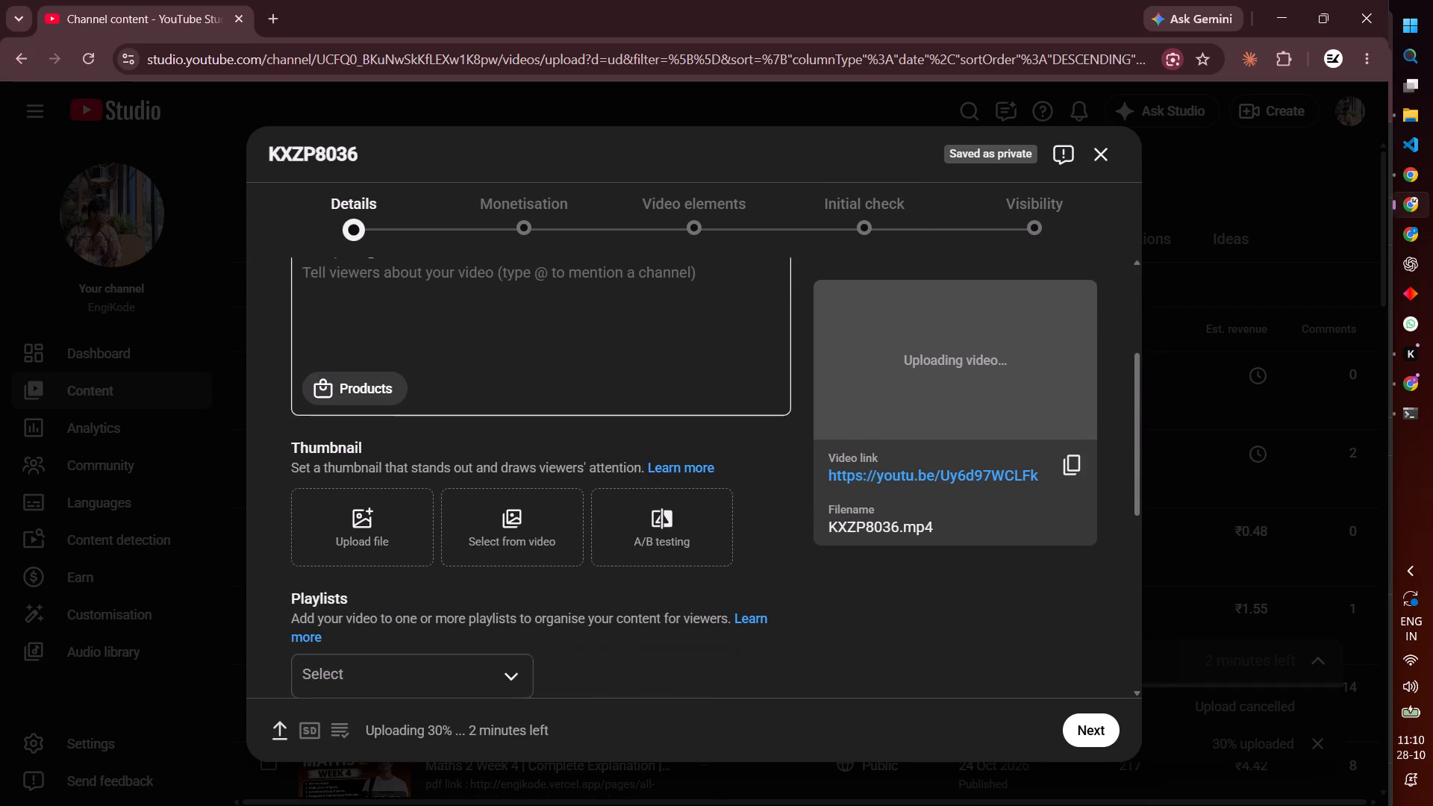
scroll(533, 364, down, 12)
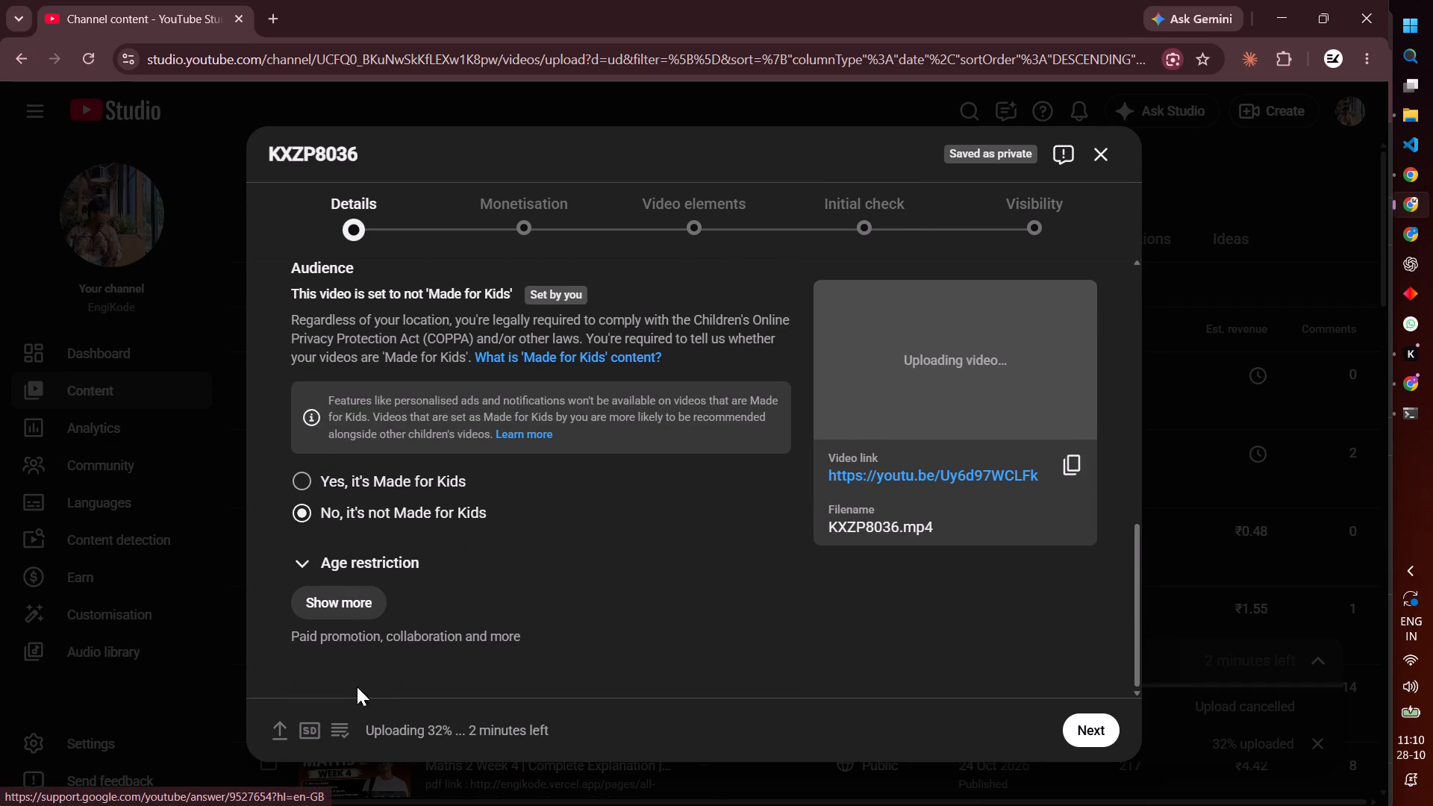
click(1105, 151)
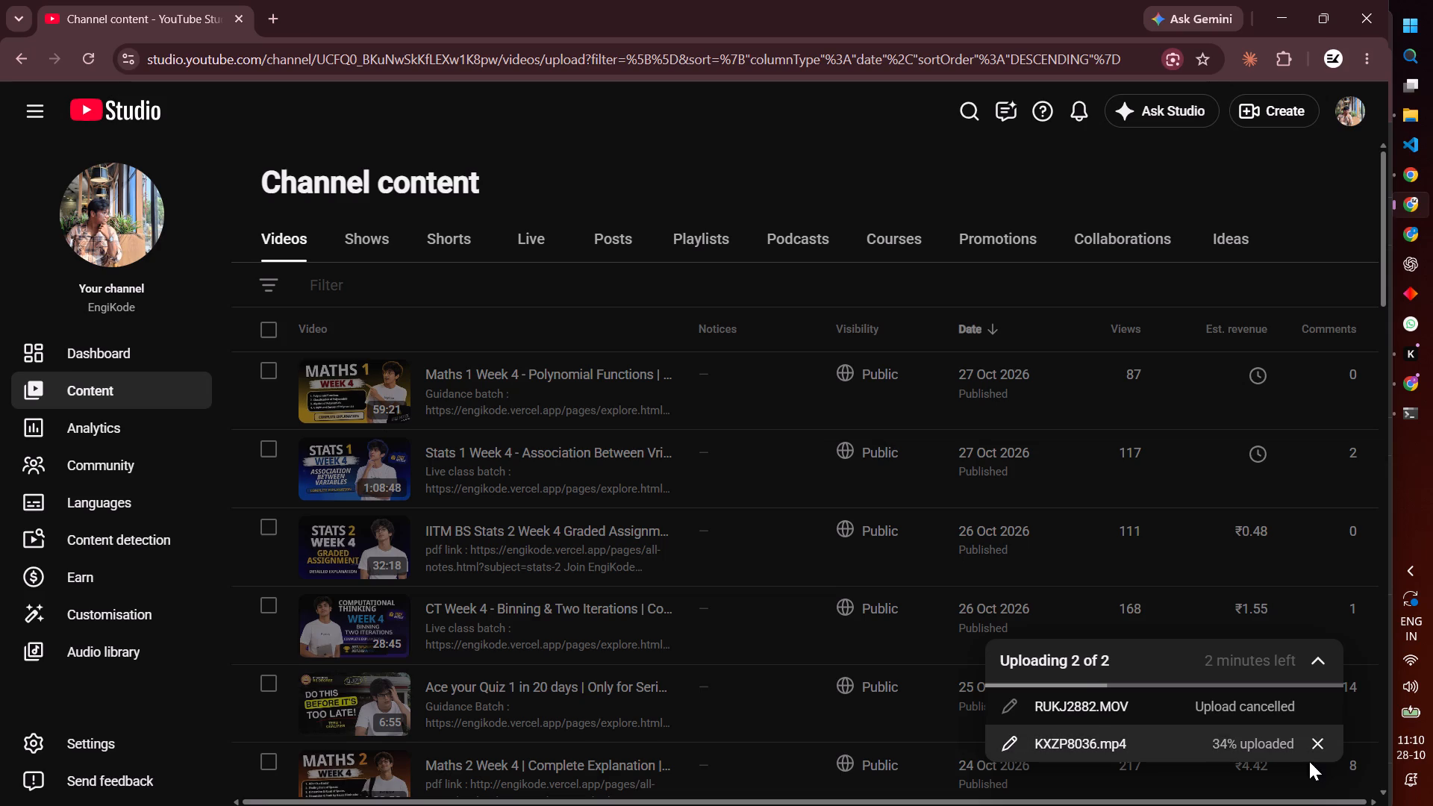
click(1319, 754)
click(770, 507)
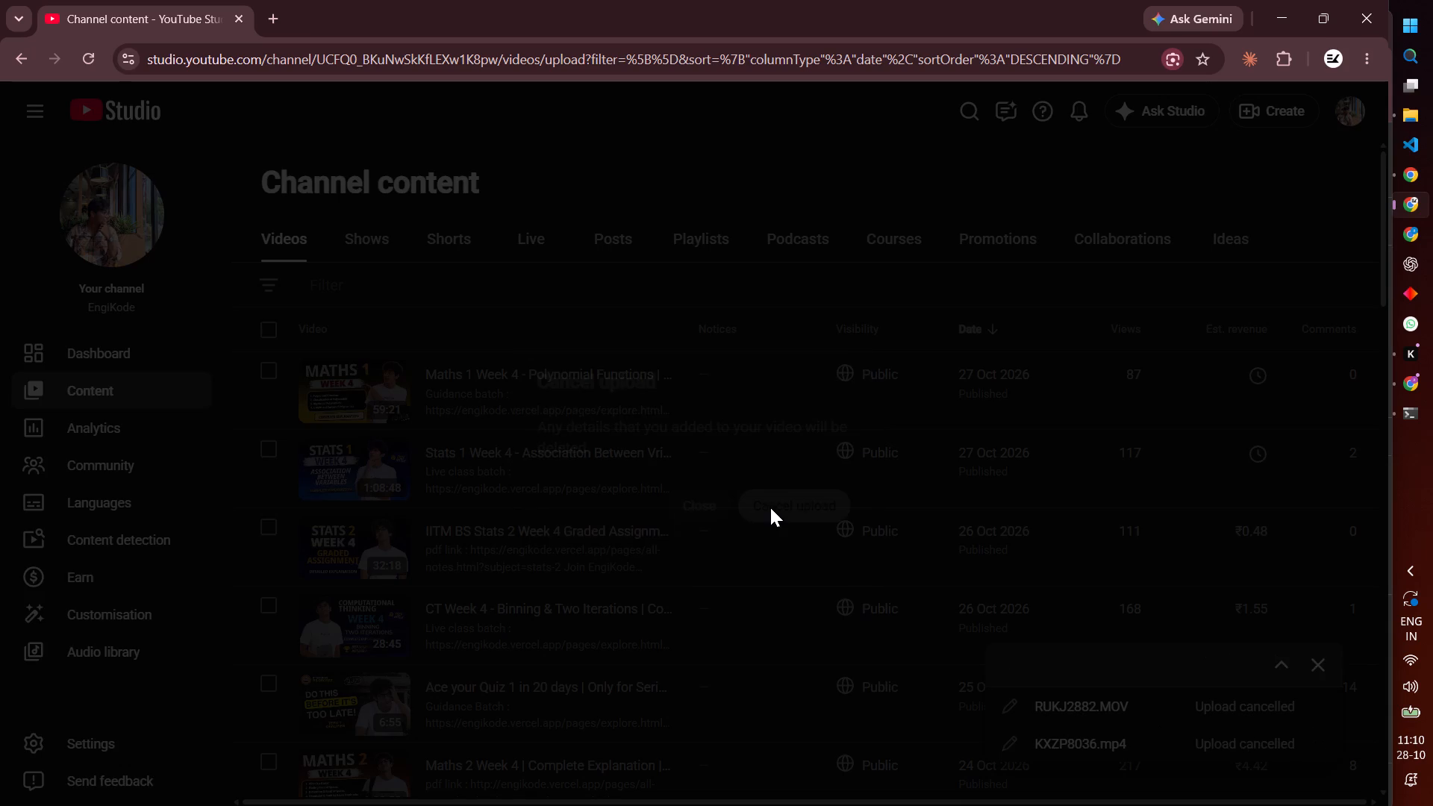
Start a new video upload with RUKJ2882.MOV from the temp upload folder.
click(1275, 103)
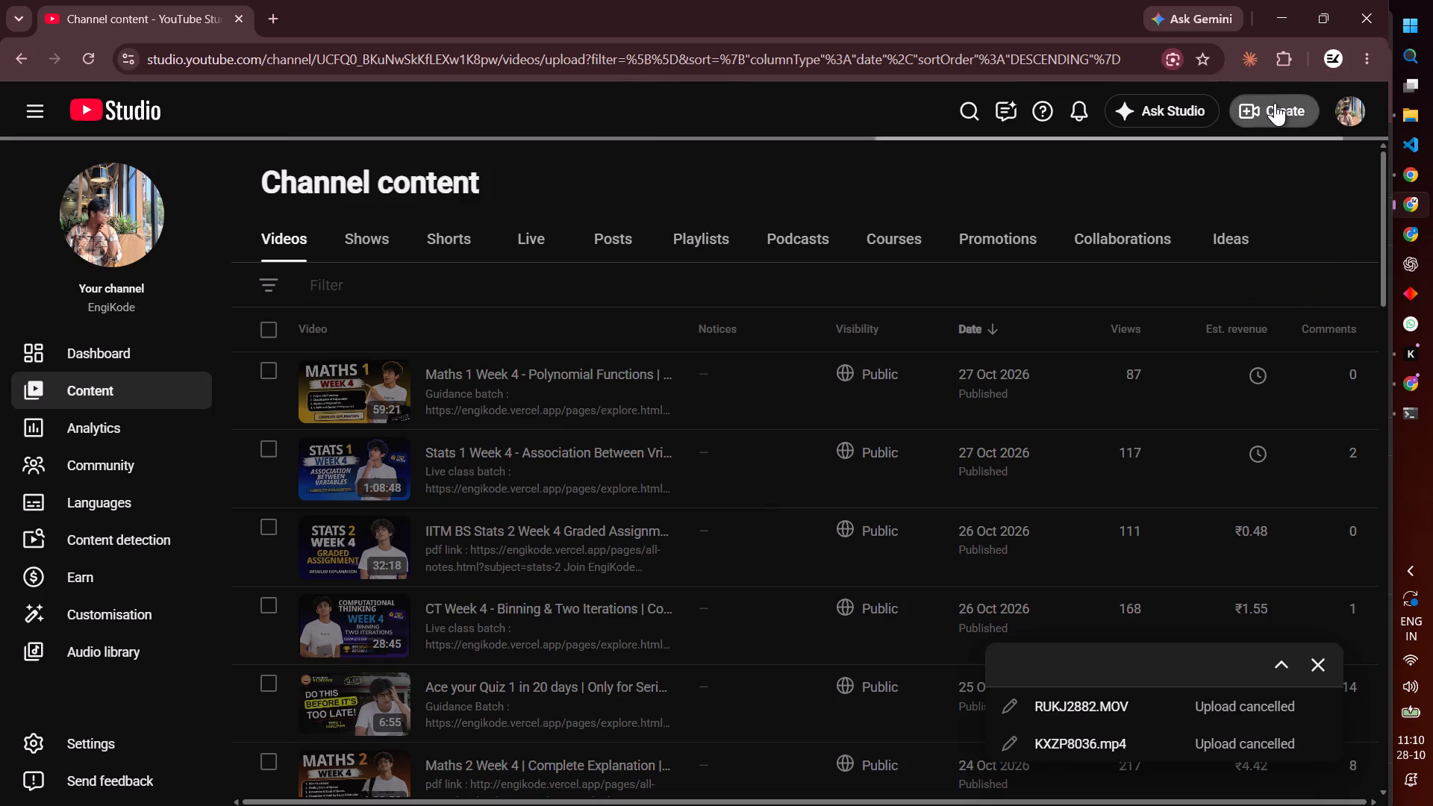
click(1268, 151)
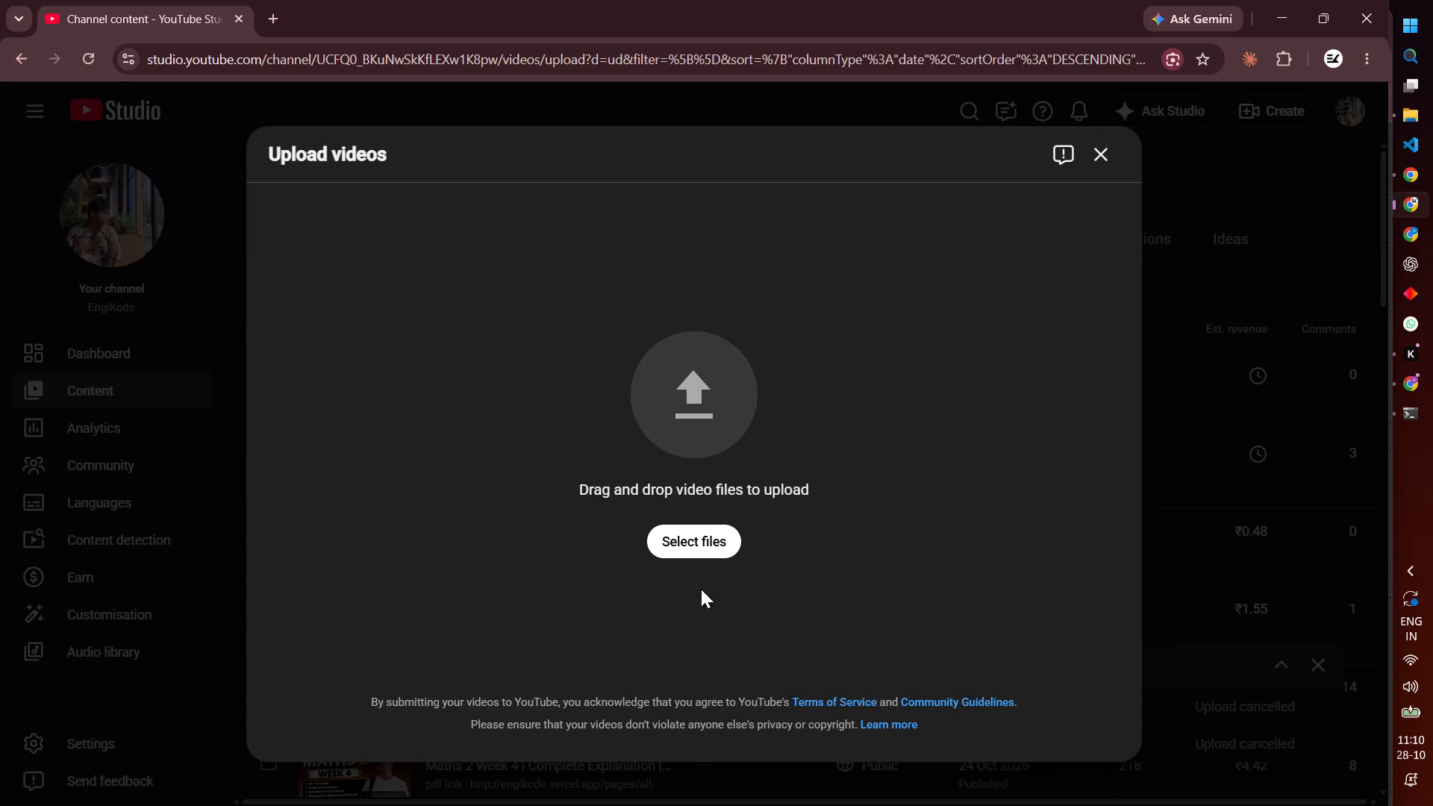
click(677, 534)
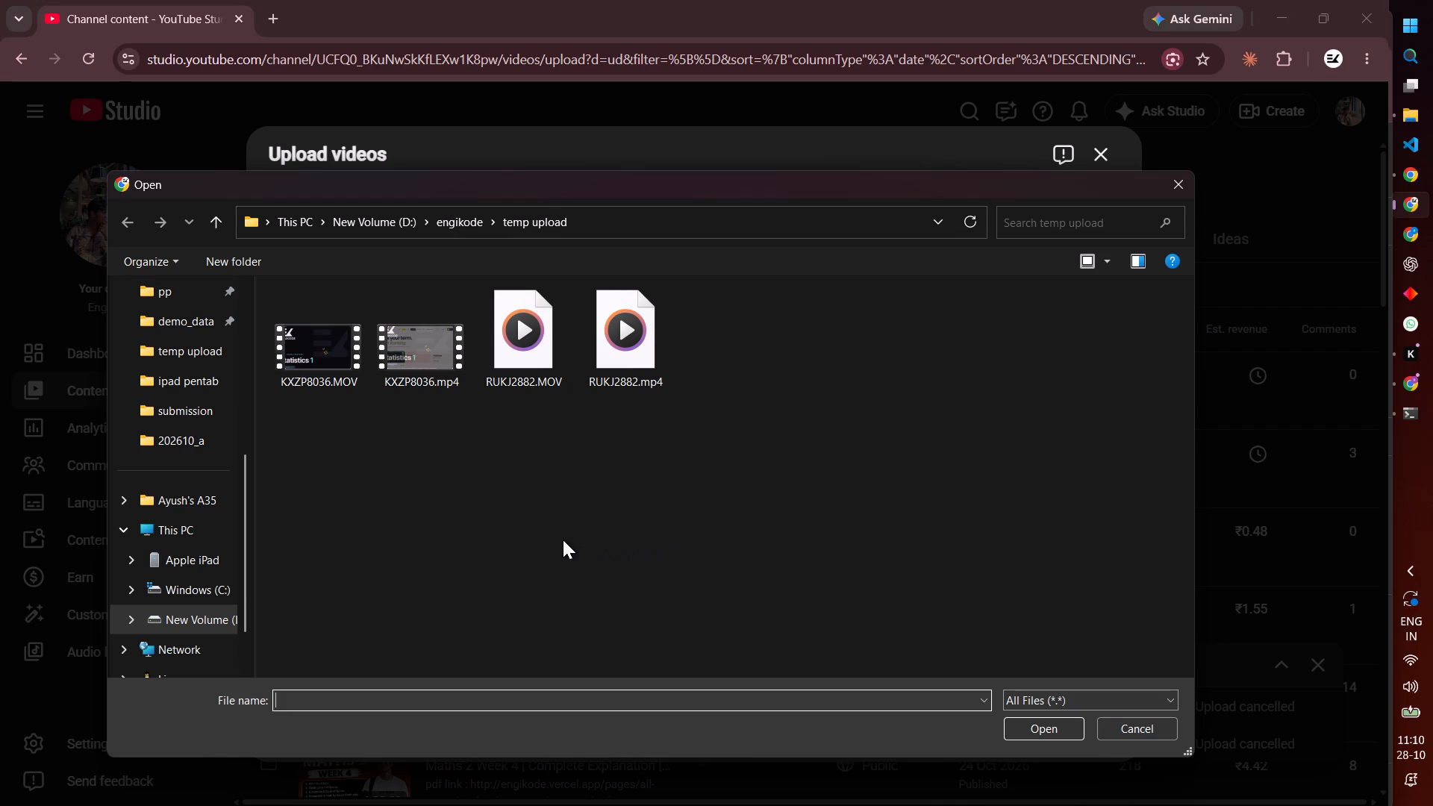
double_click(526, 365)
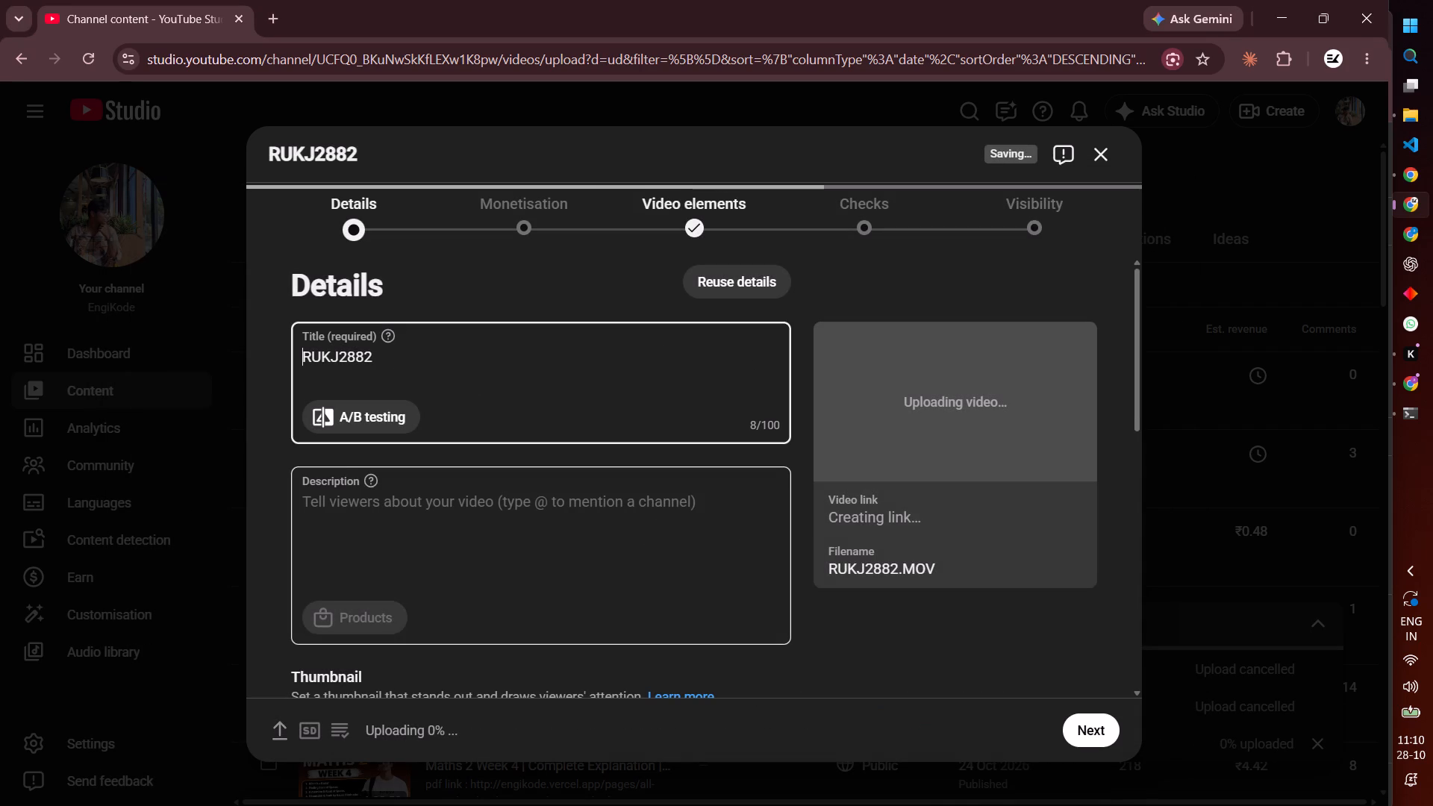
Reuse all the details of the previous CT Week 3 Graded Assignment video for this upload.
click(720, 281)
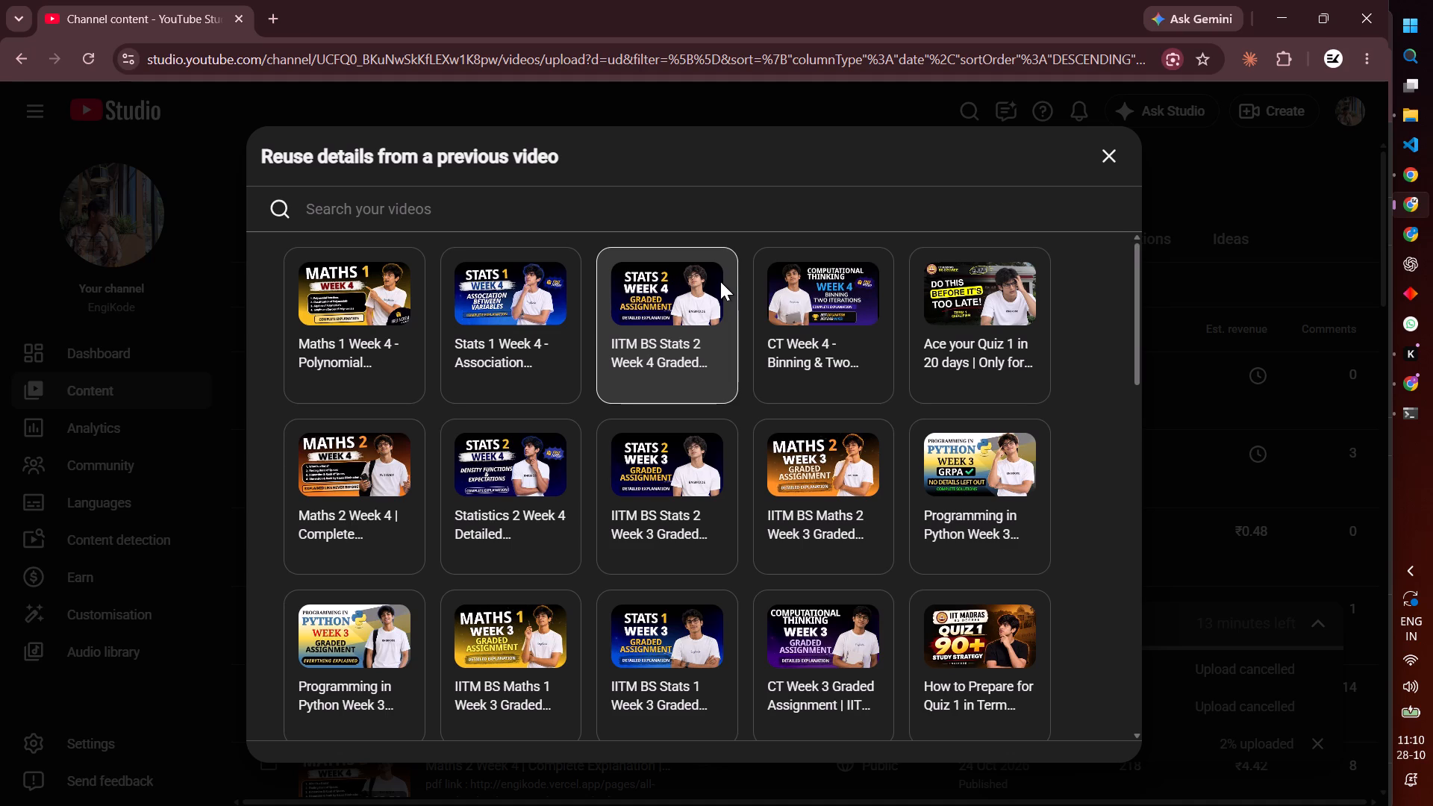
scroll(780, 464, down, 2)
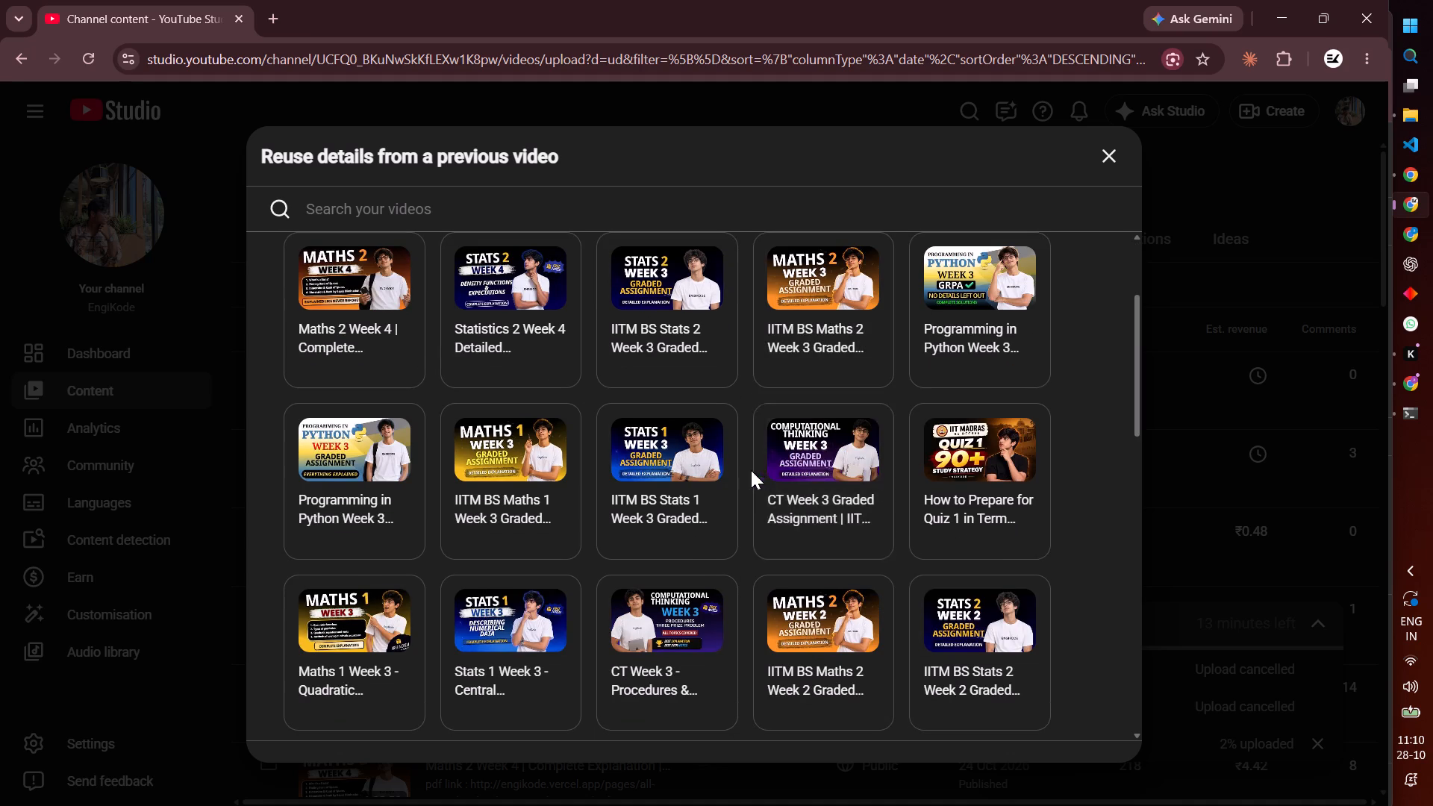
click(831, 472)
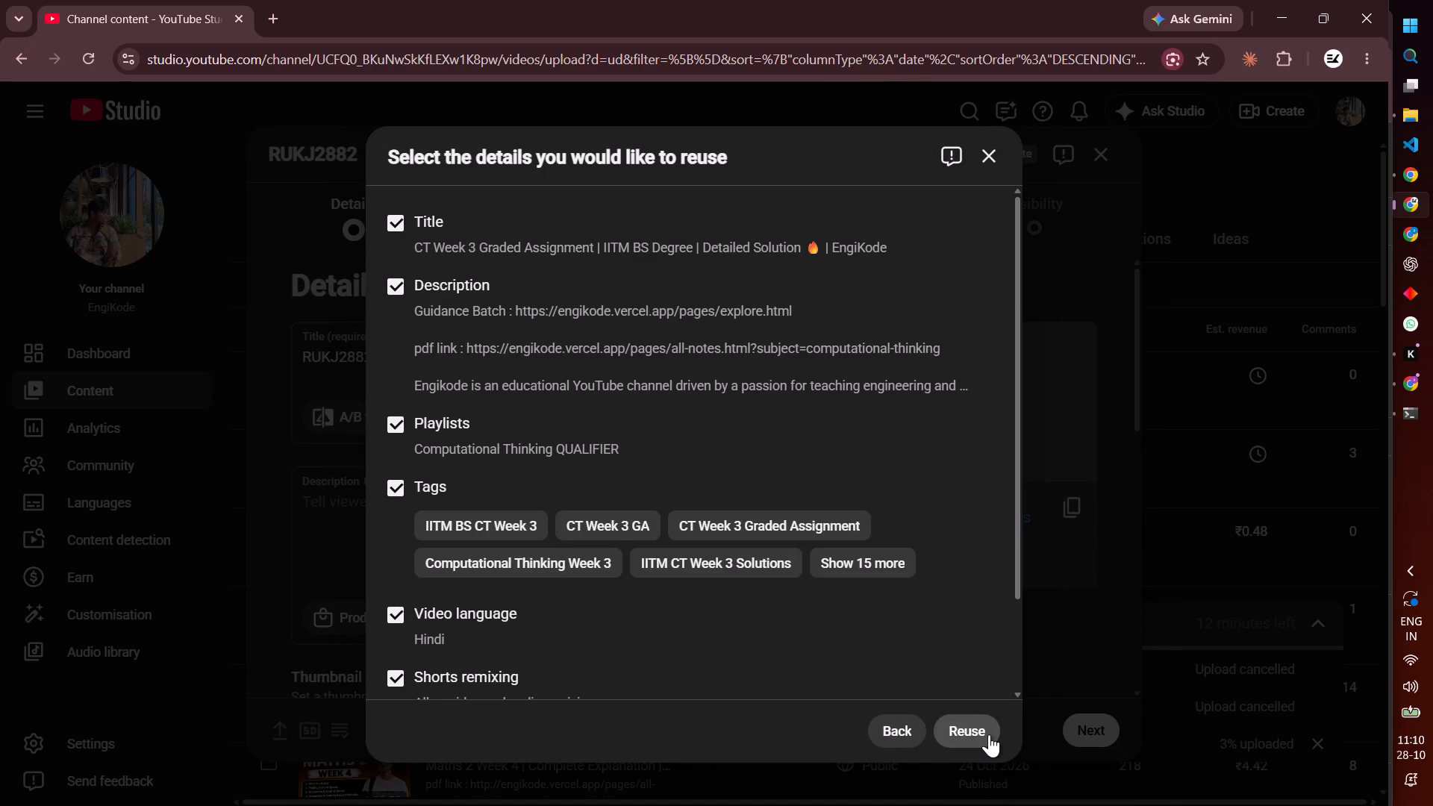
click(989, 734)
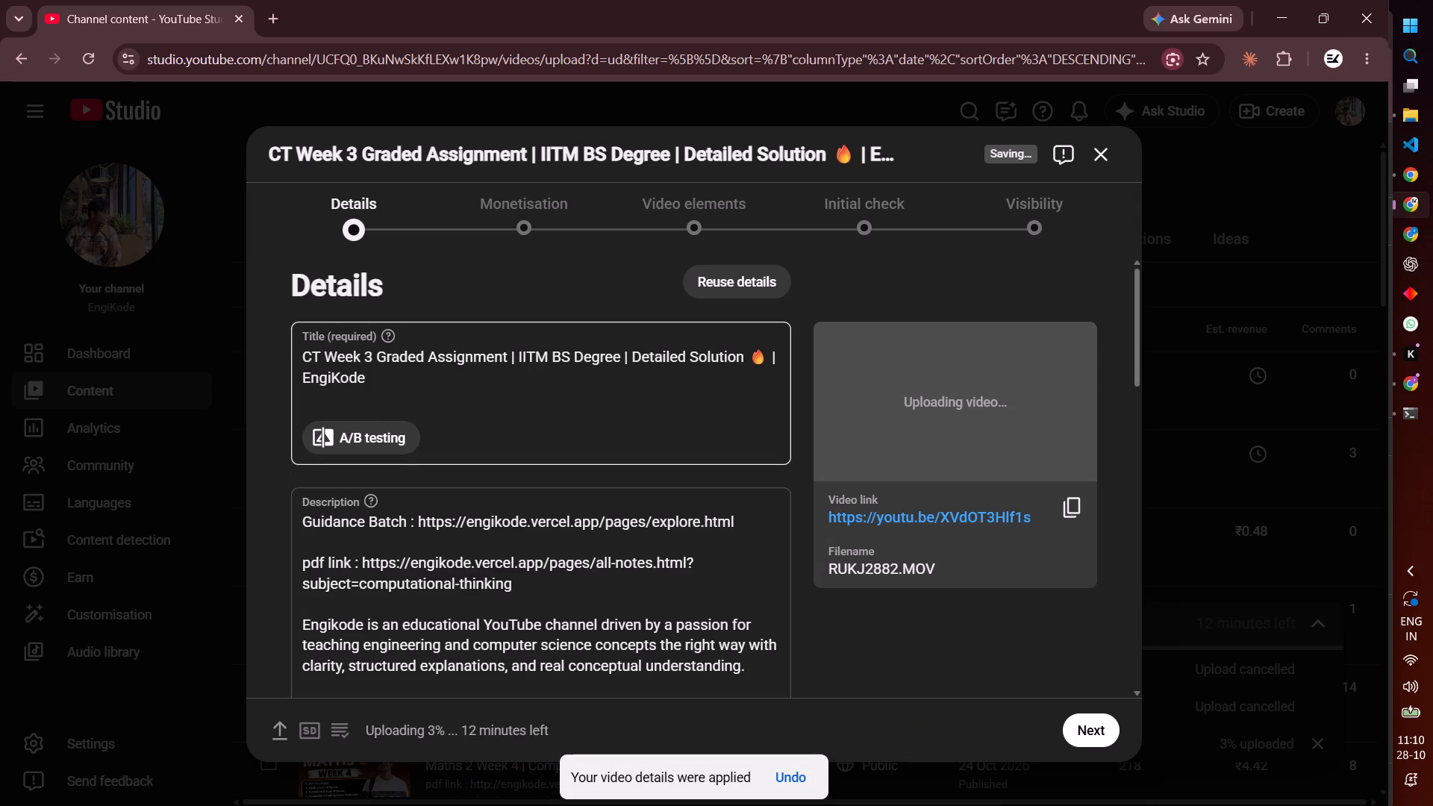
Change the week number in the video title to 4.
click(369, 360)
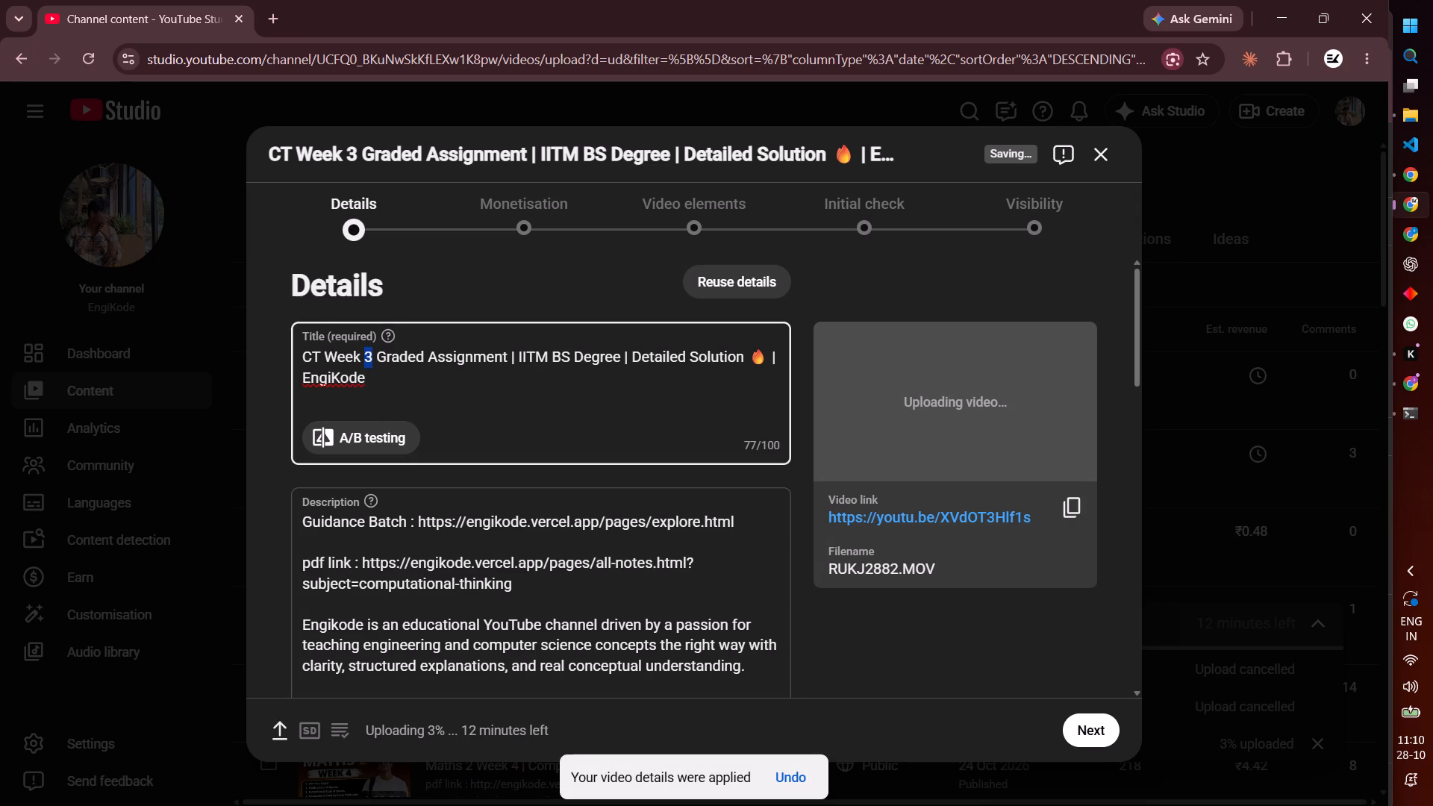
key(4)
Upload ct (2).png from the Downloads folder as the video's thumbnail.
scroll(590, 533, down, 3)
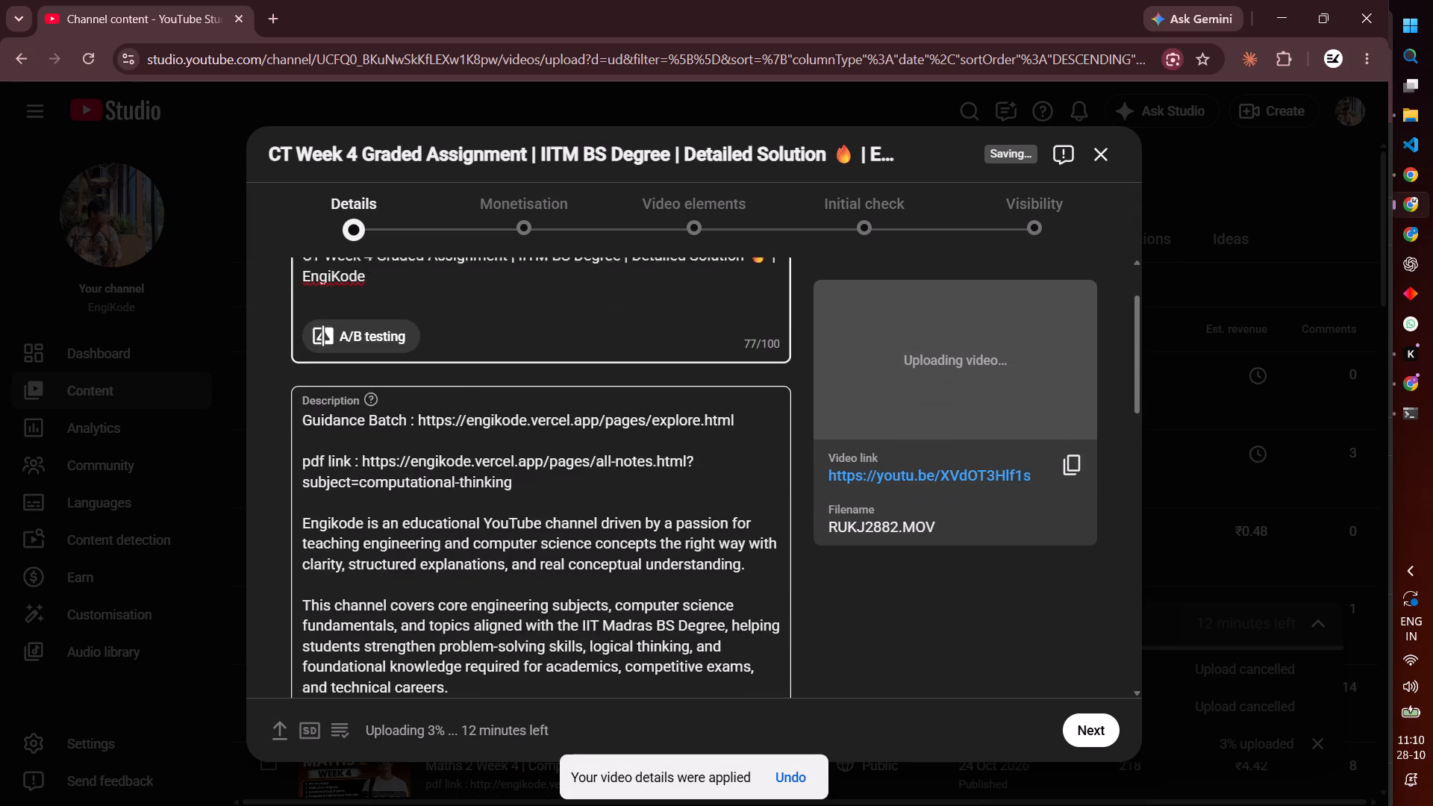
scroll(590, 533, down, 6)
scroll(502, 538, down, 9)
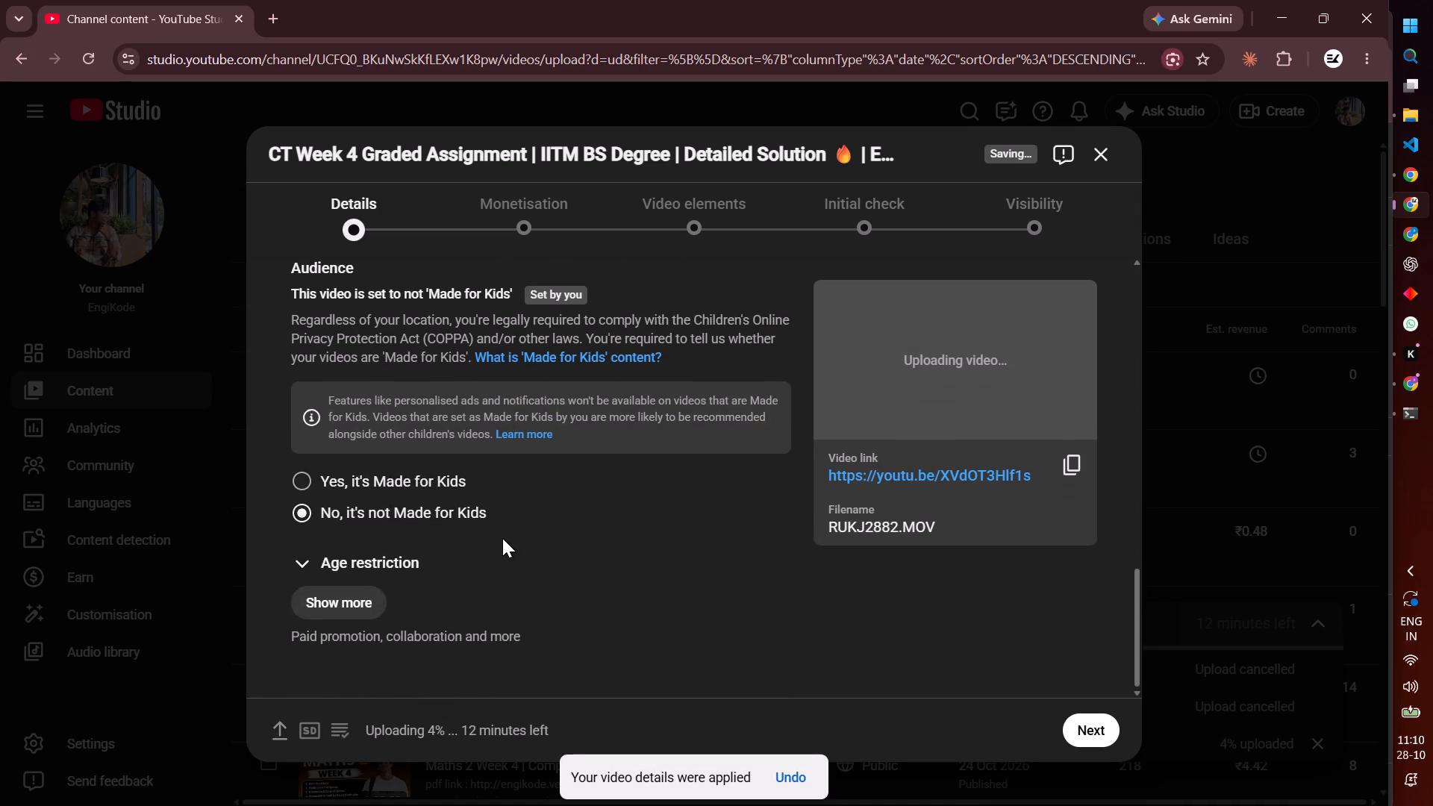
scroll(502, 538, up, 6)
click(358, 615)
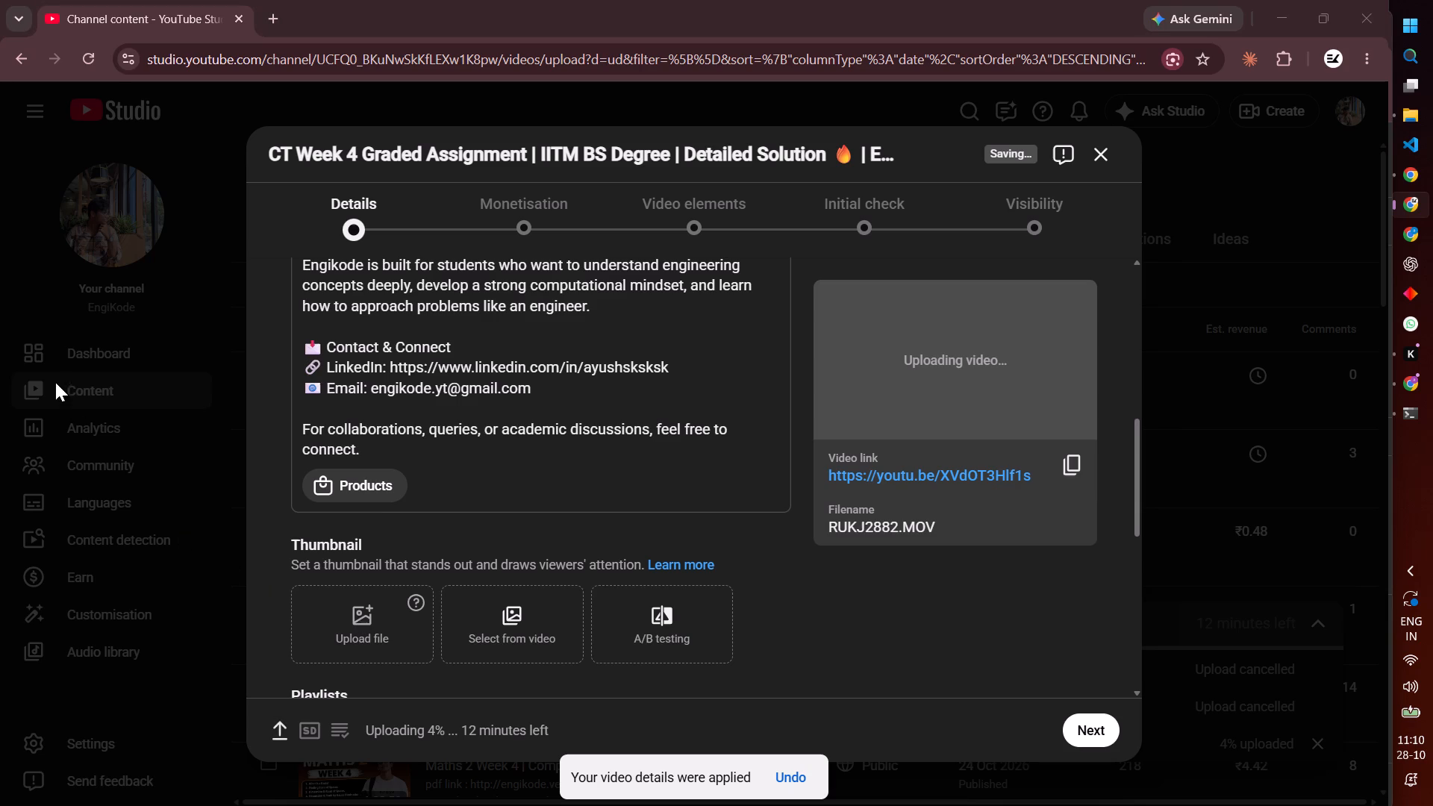
scroll(202, 400, up, 6)
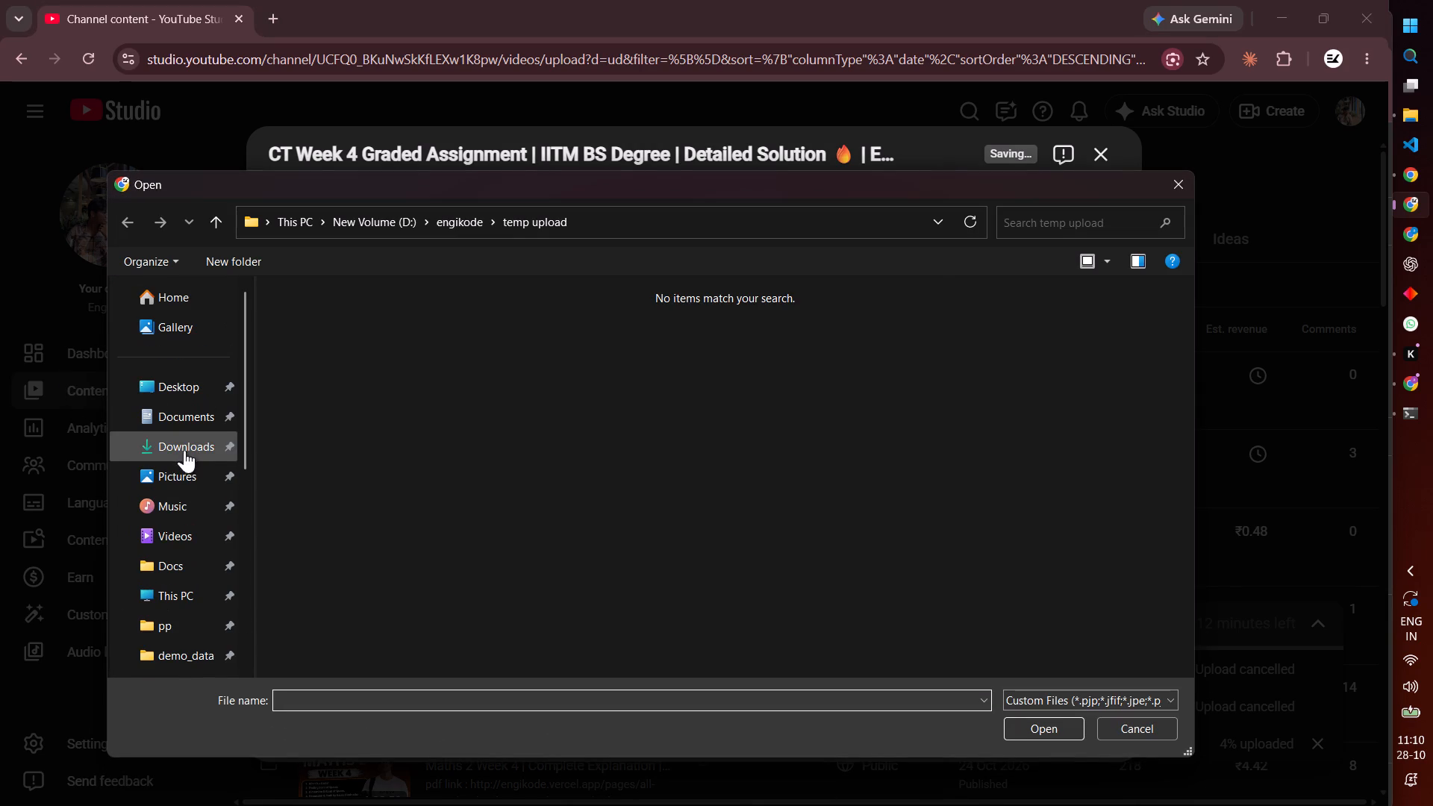
click(185, 449)
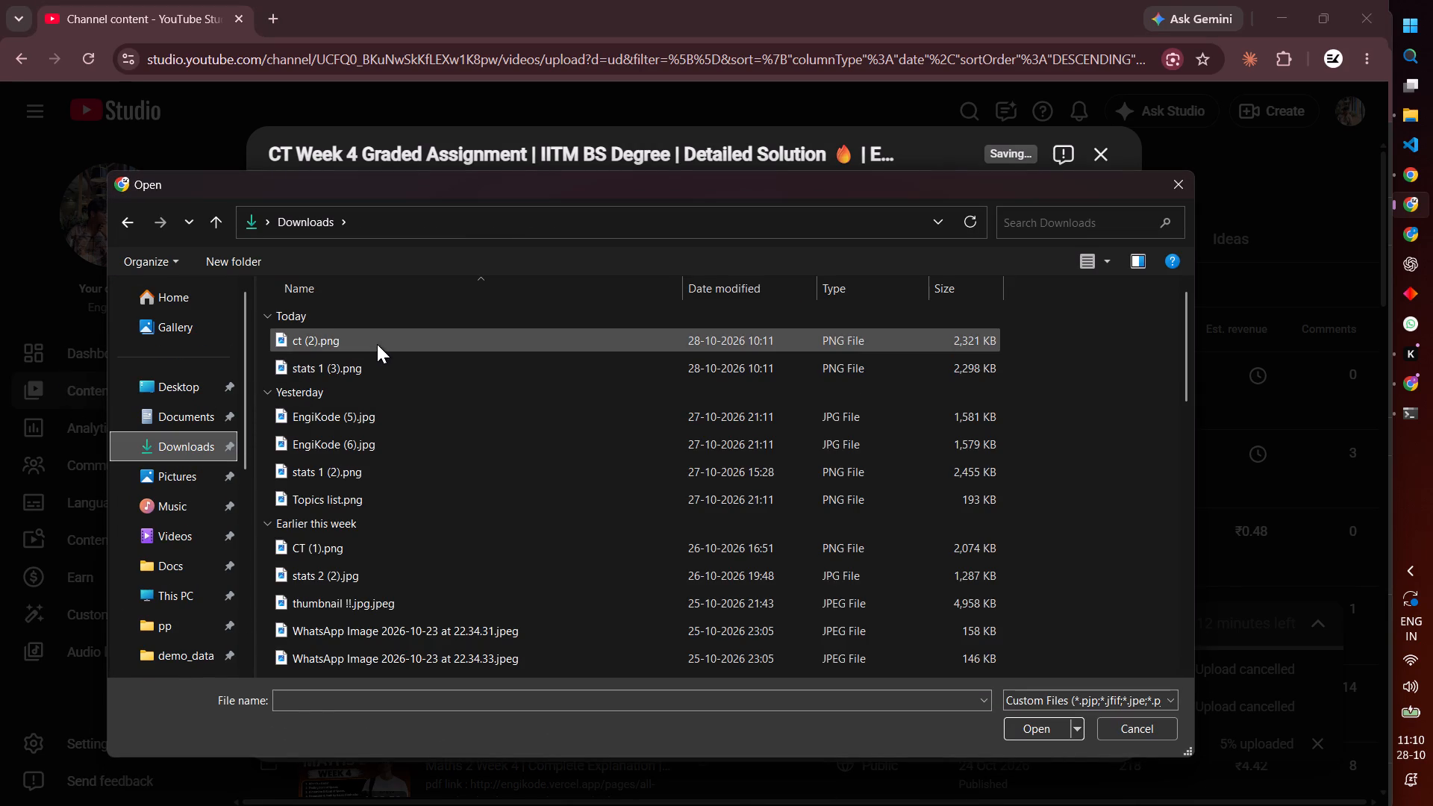
double_click(377, 344)
Expand the additional video details and copy all of the reused tags to the clipboard.
scroll(761, 571, up, 12)
scroll(761, 571, down, 19)
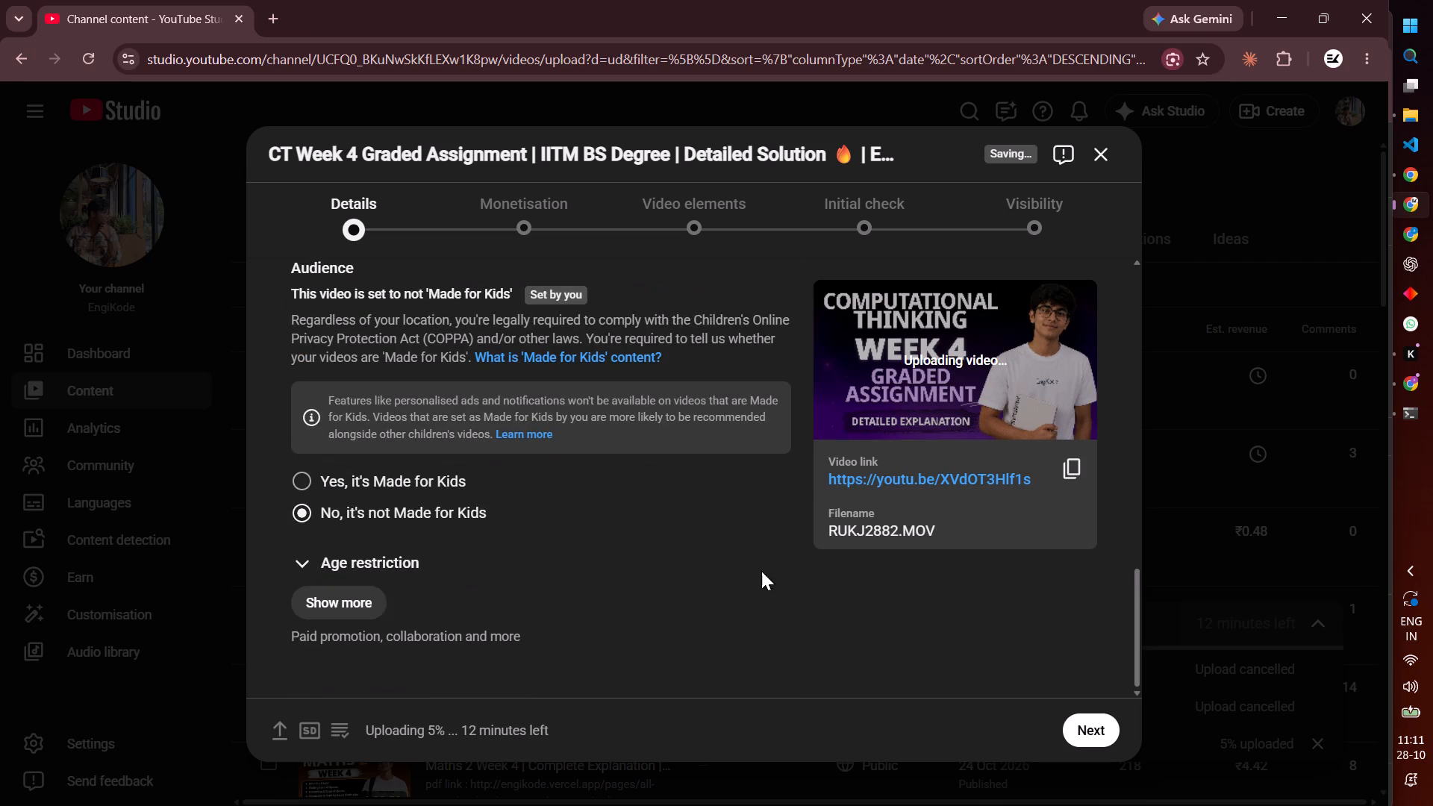
click(328, 619)
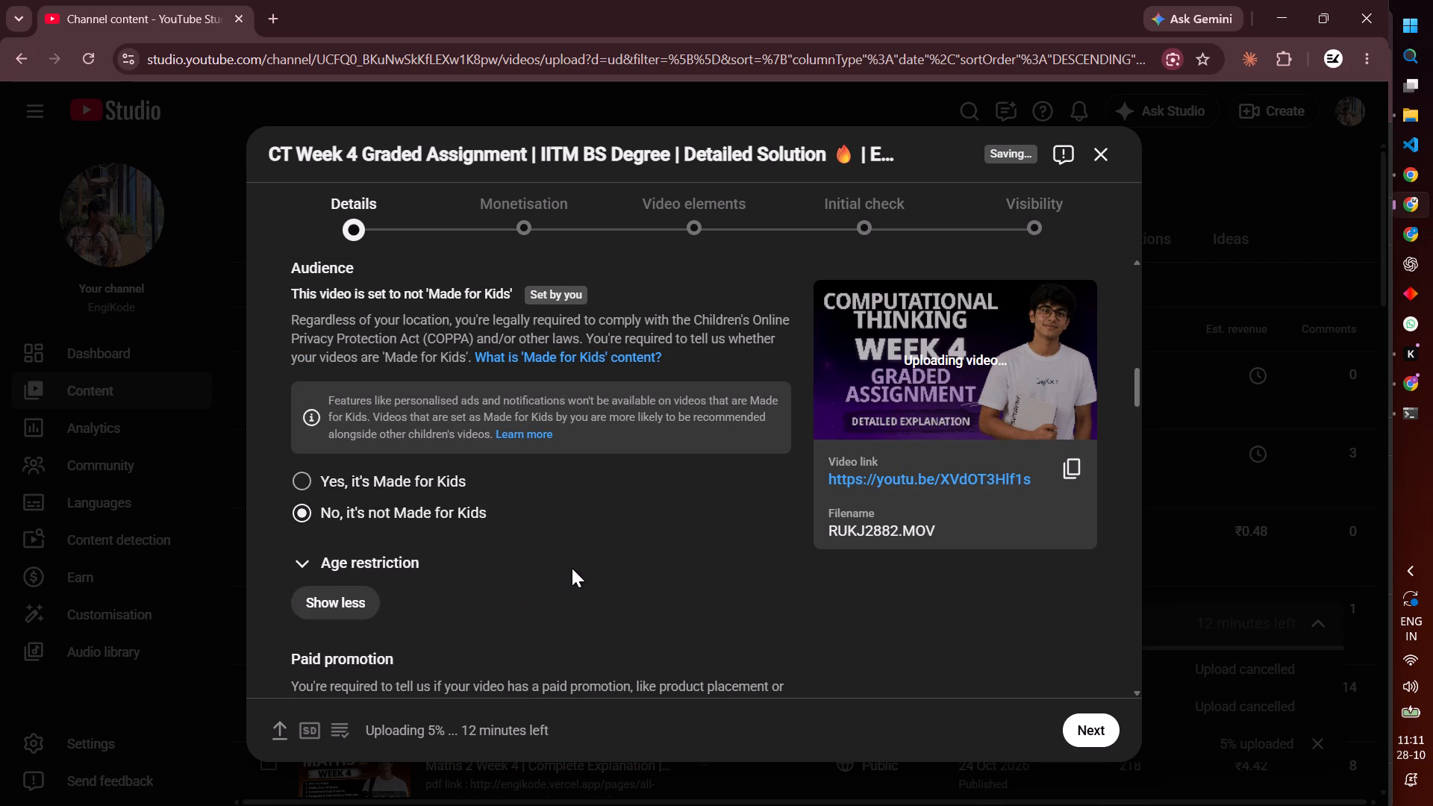
scroll(572, 568, down, 17)
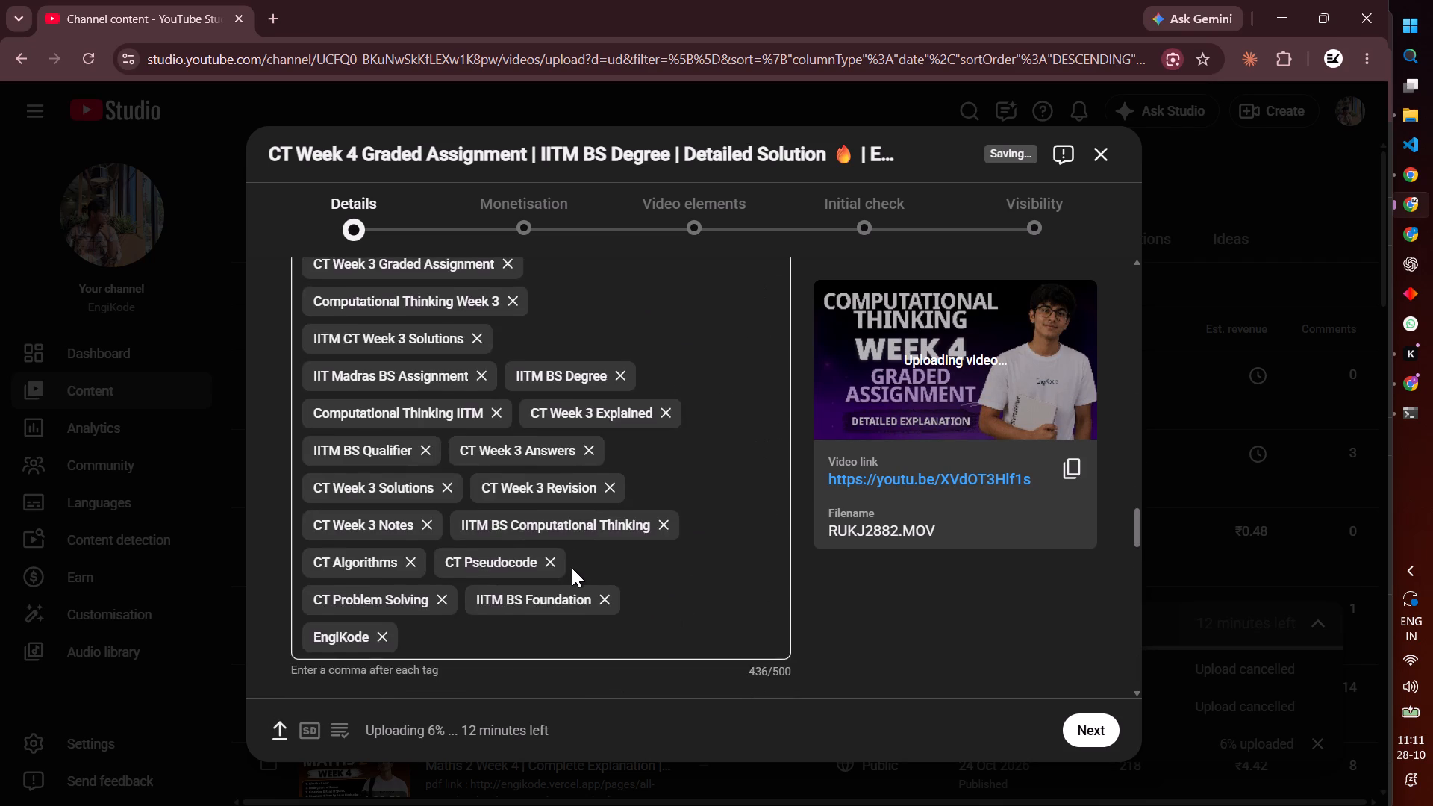
scroll(572, 568, up, 2)
click(716, 425)
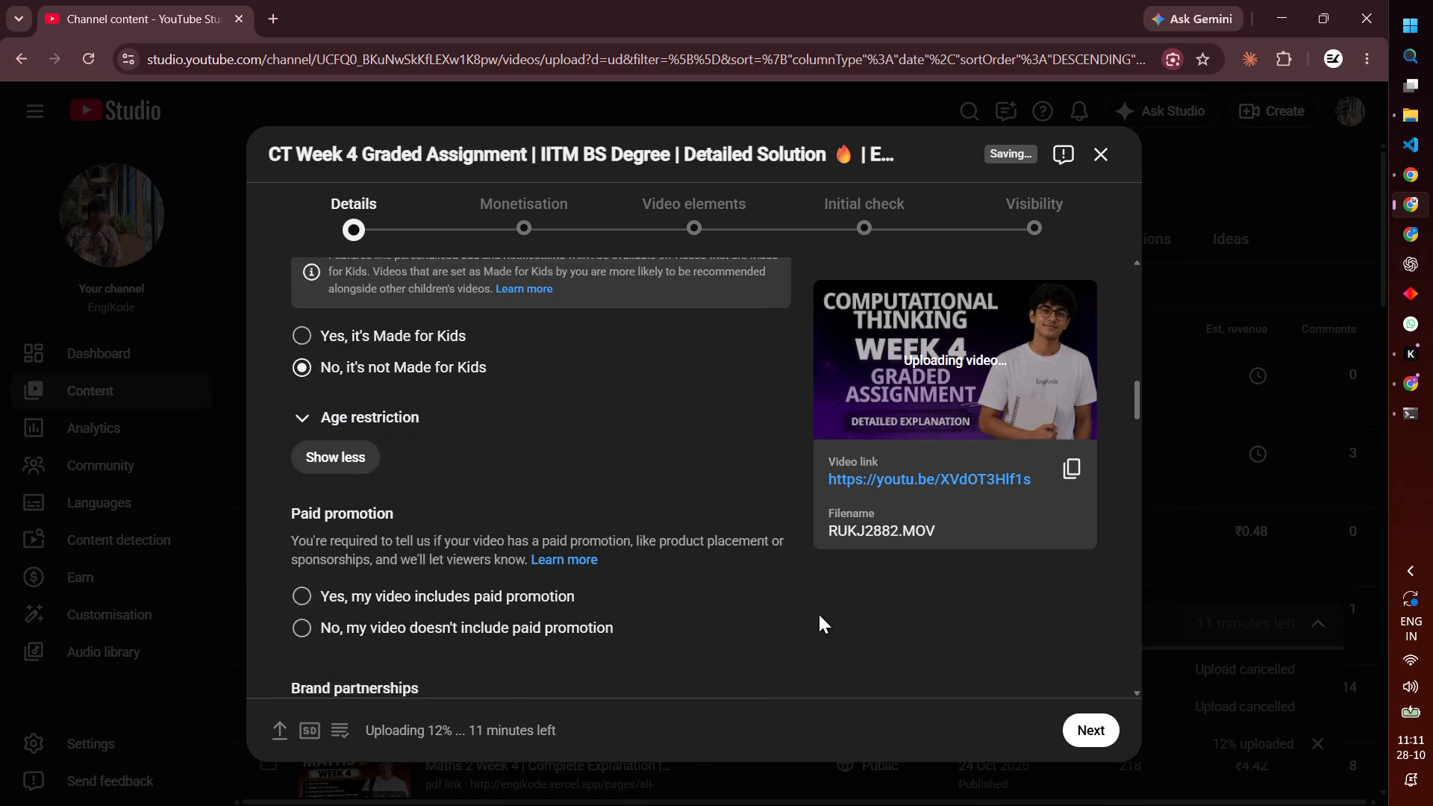
scroll(819, 614, down, 14)
scroll(819, 614, up, 2)
scroll(819, 614, down, 9)
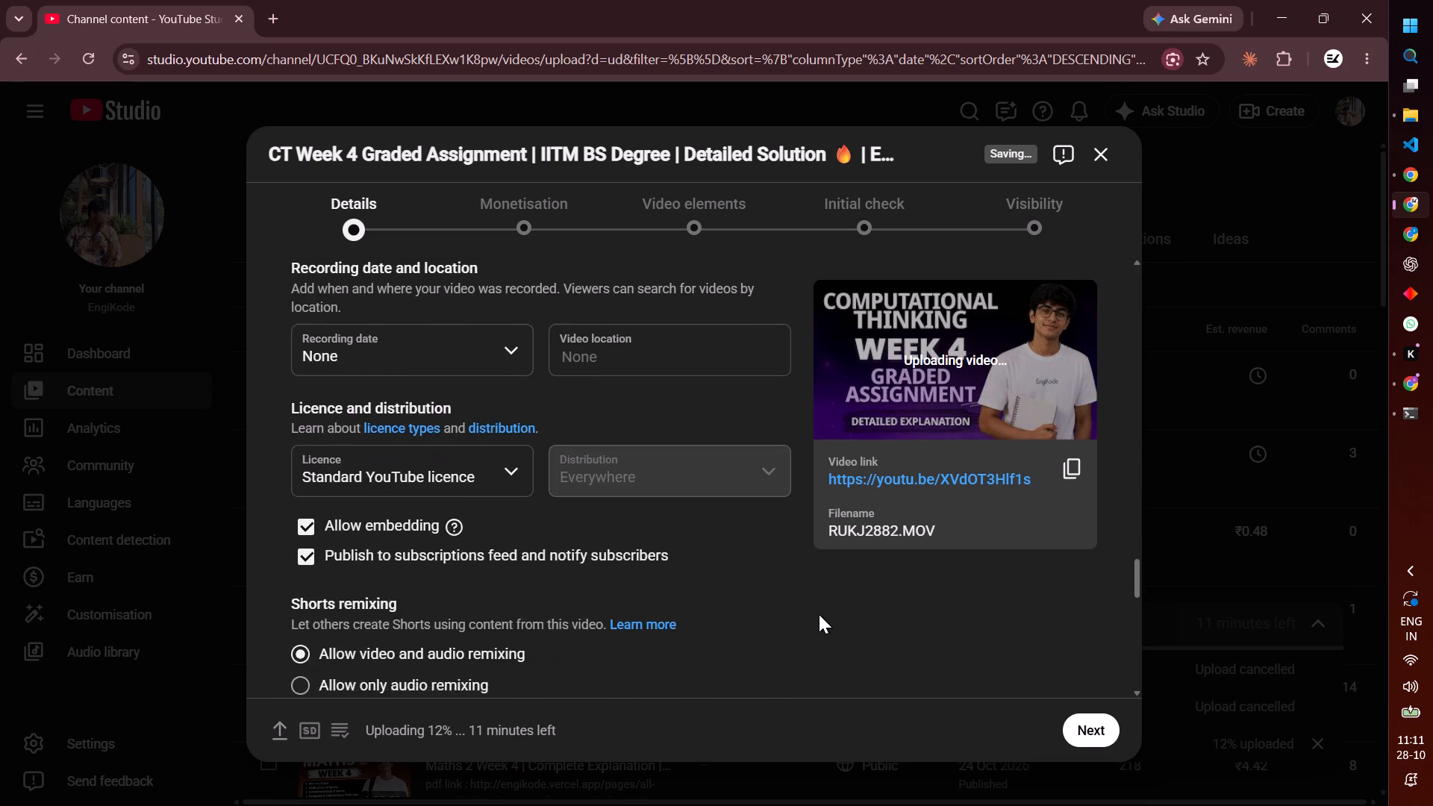
scroll(819, 614, down, 9)
scroll(819, 614, up, 15)
Proceed to the Monetisation stage and set watch page ads and YouTube Premium to On.
click(1067, 725)
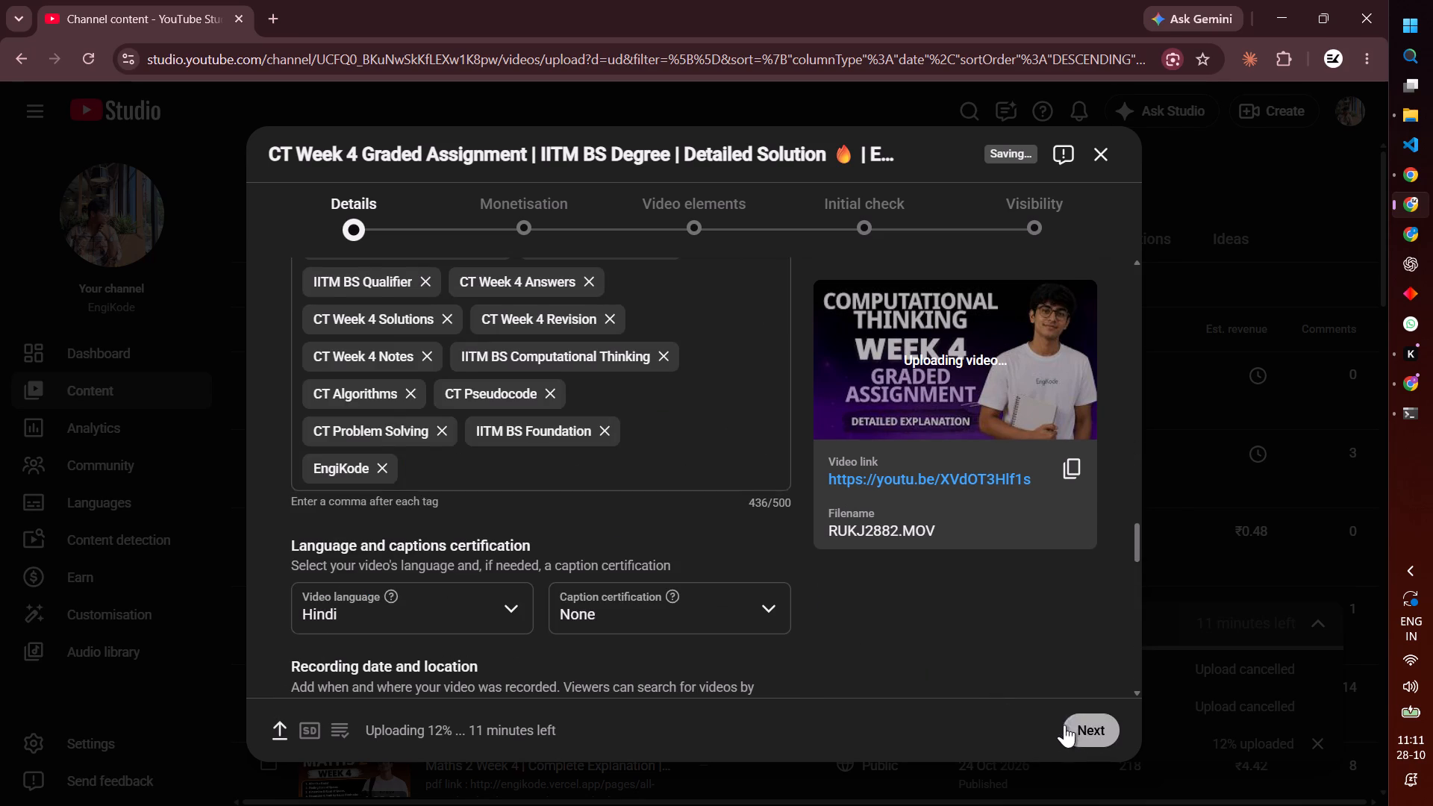
click(315, 434)
click(325, 439)
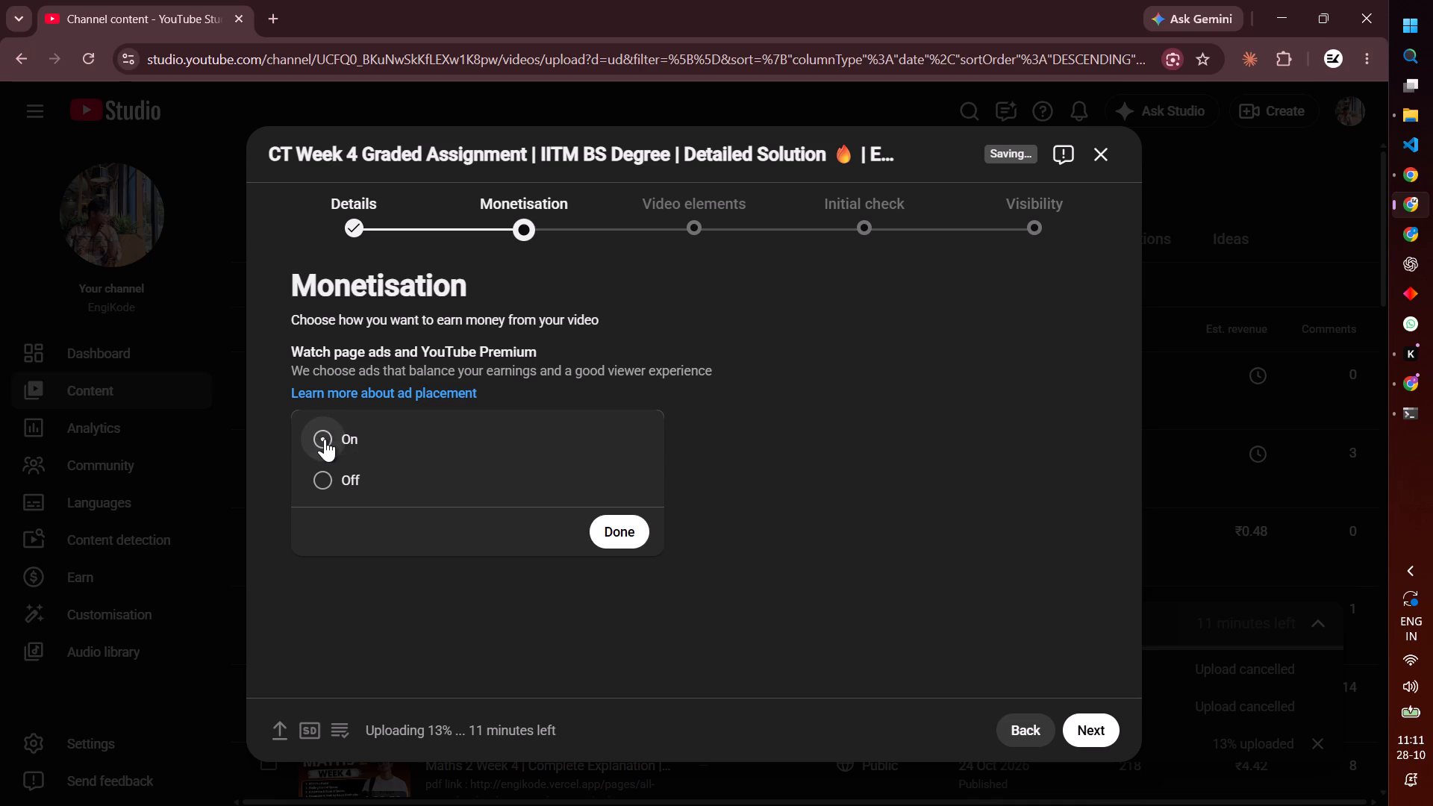
click(613, 531)
Proceed to the Ad suitability stage, choose None of the above for the content categories, and submit the rating.
click(1090, 720)
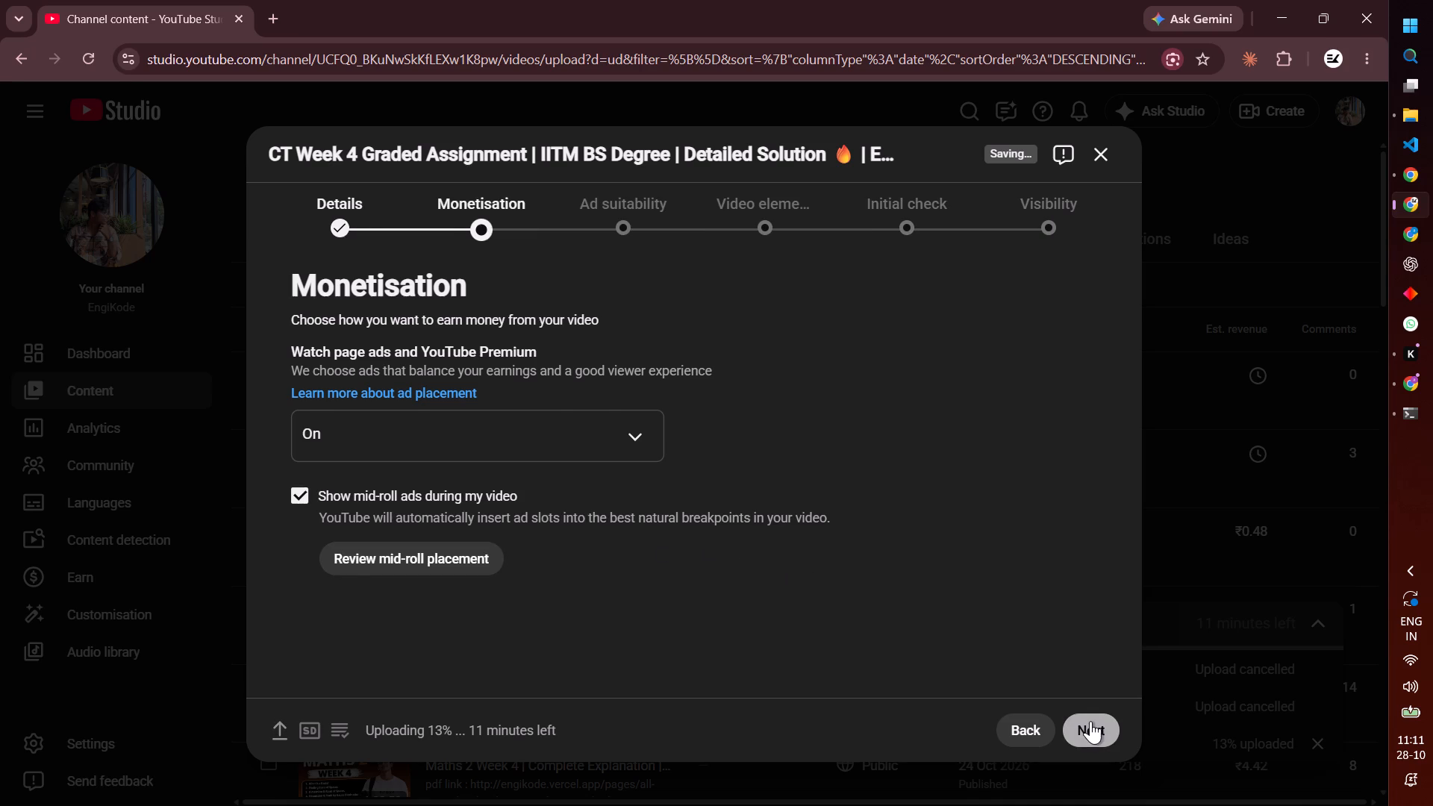
scroll(734, 604, down, 6)
scroll(735, 602, down, 15)
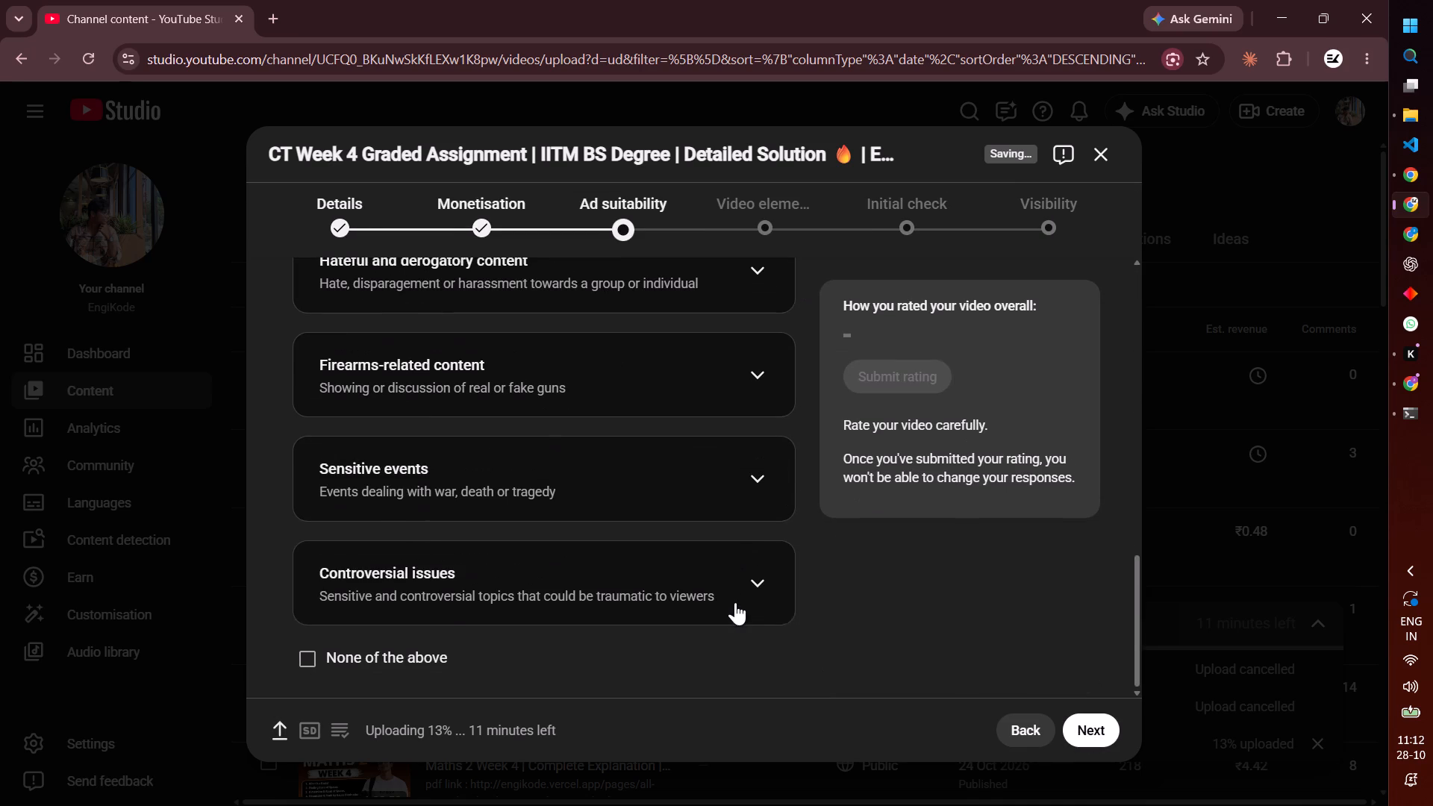
click(377, 657)
click(904, 290)
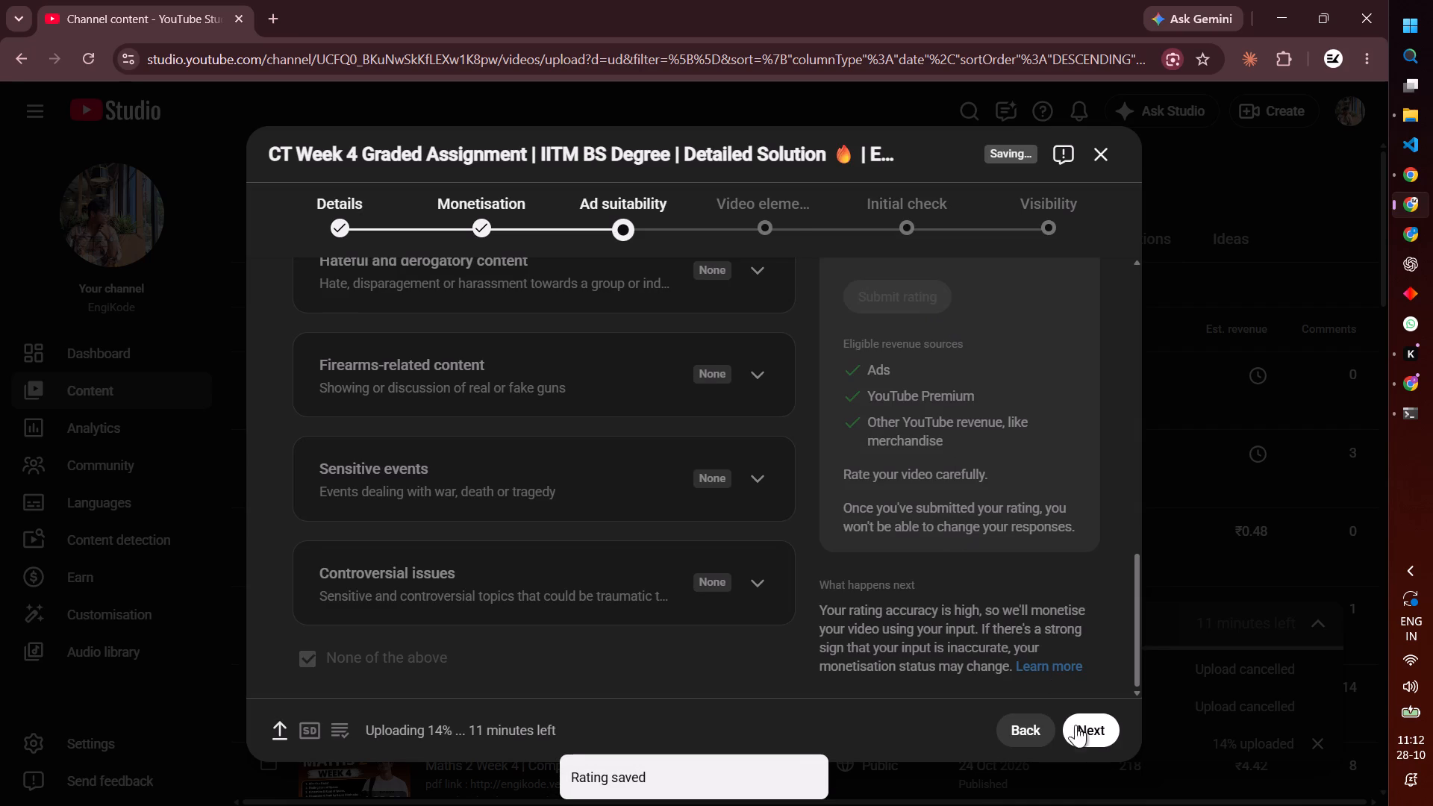
Proceed to the Video elements stage and import the end screen from the "Maths 1 Week 4 - Polynomial..." video.
click(1094, 737)
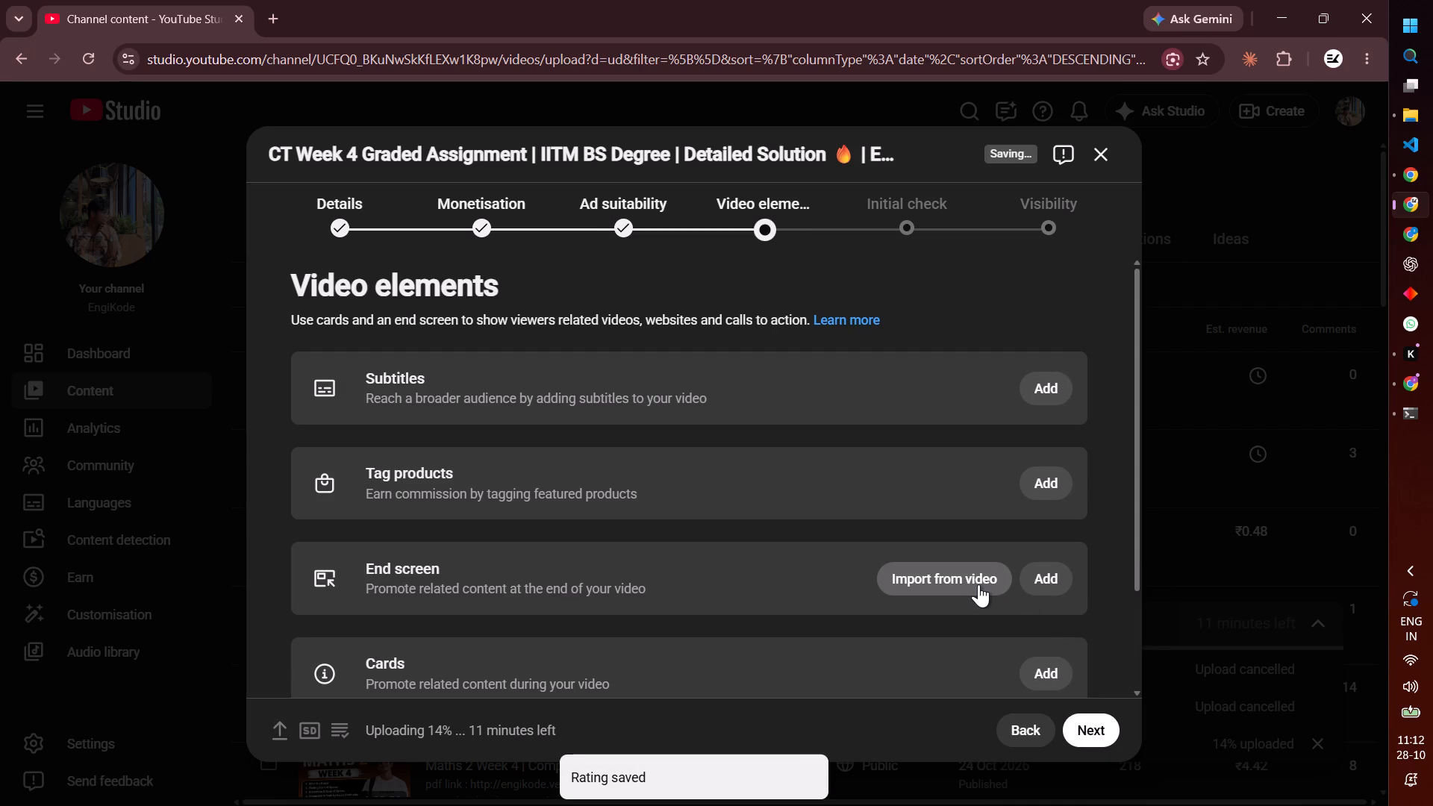
click(978, 584)
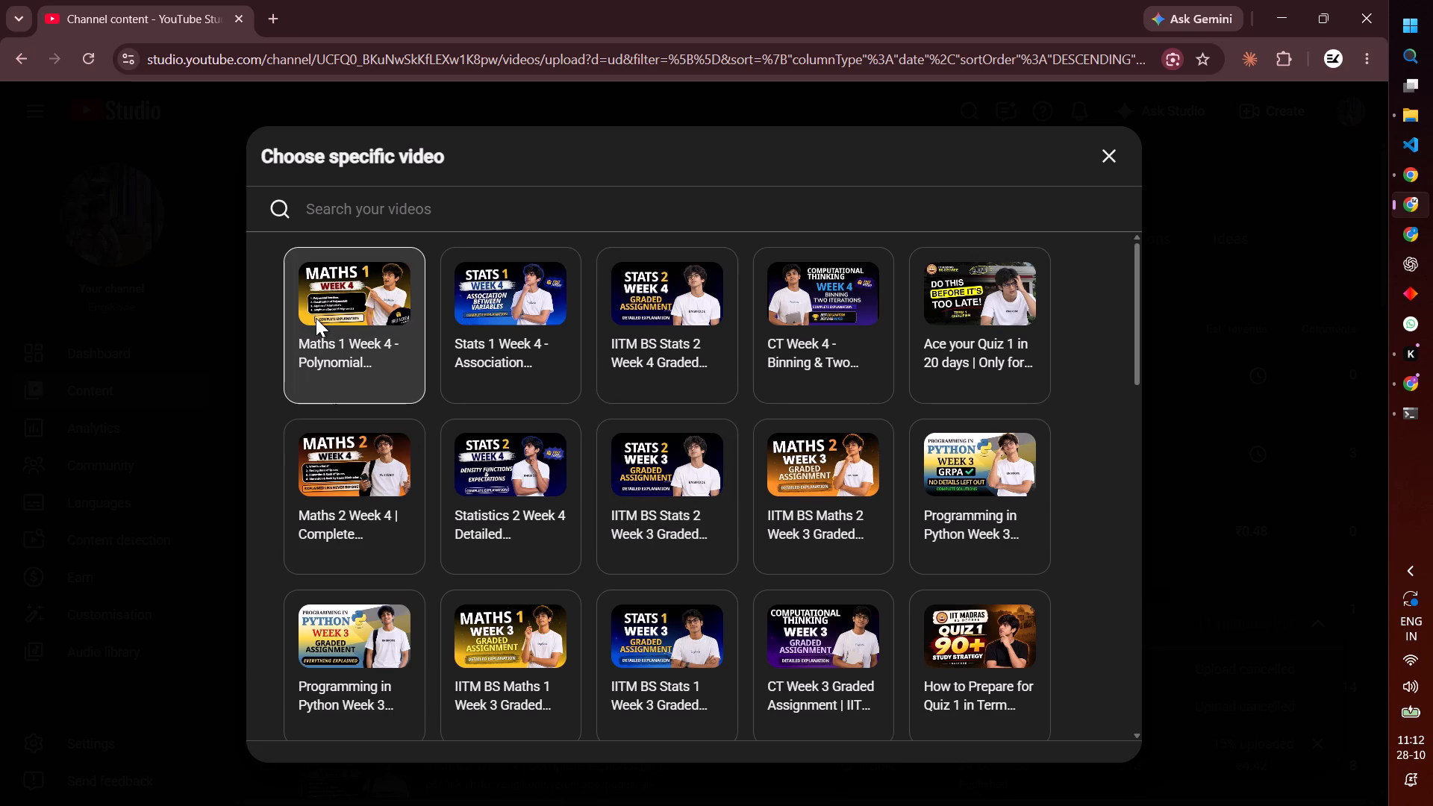
click(316, 318)
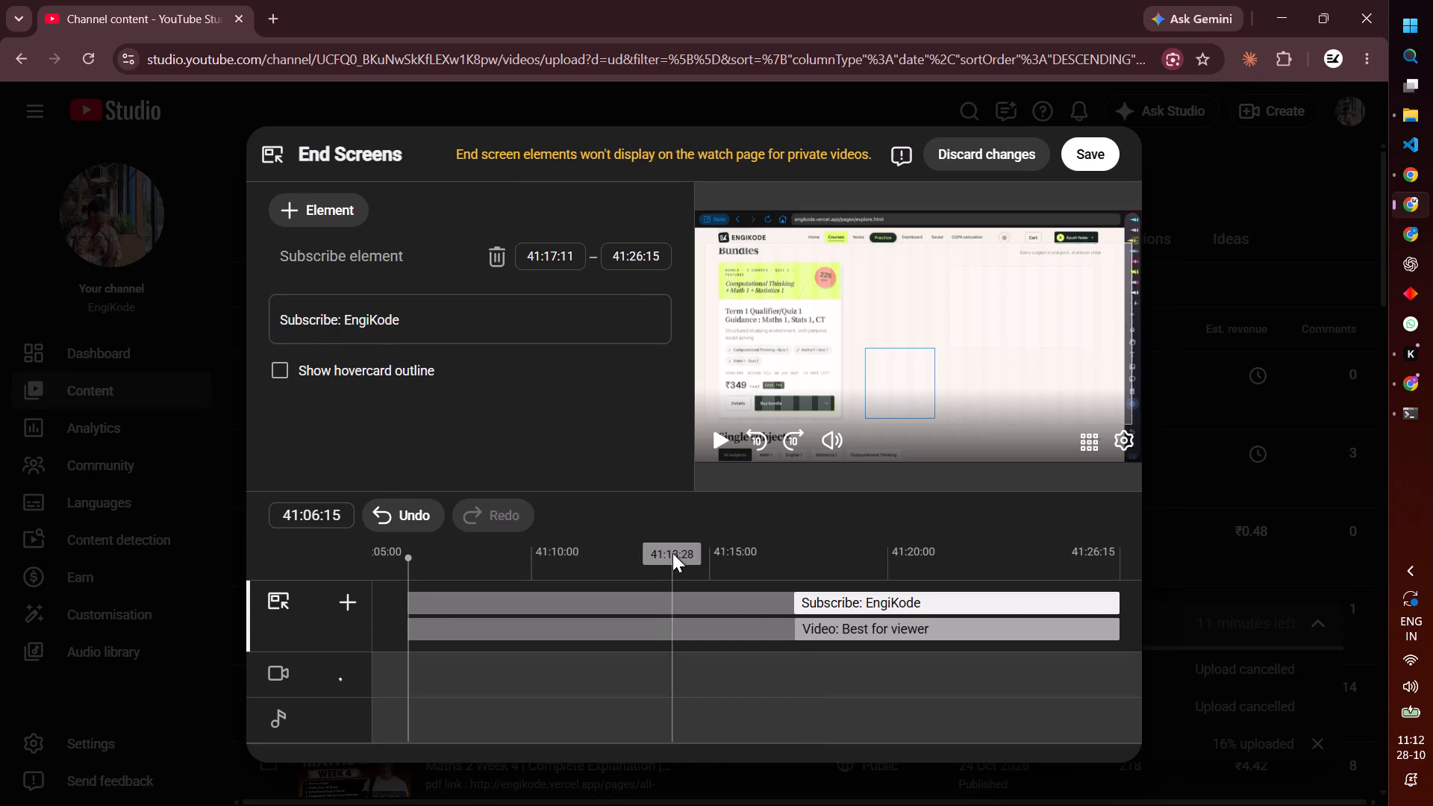
Scrub through the end screen timeline to examine how the subscribe and video elements overlay the closing footage.
drag(672, 553, 808, 558)
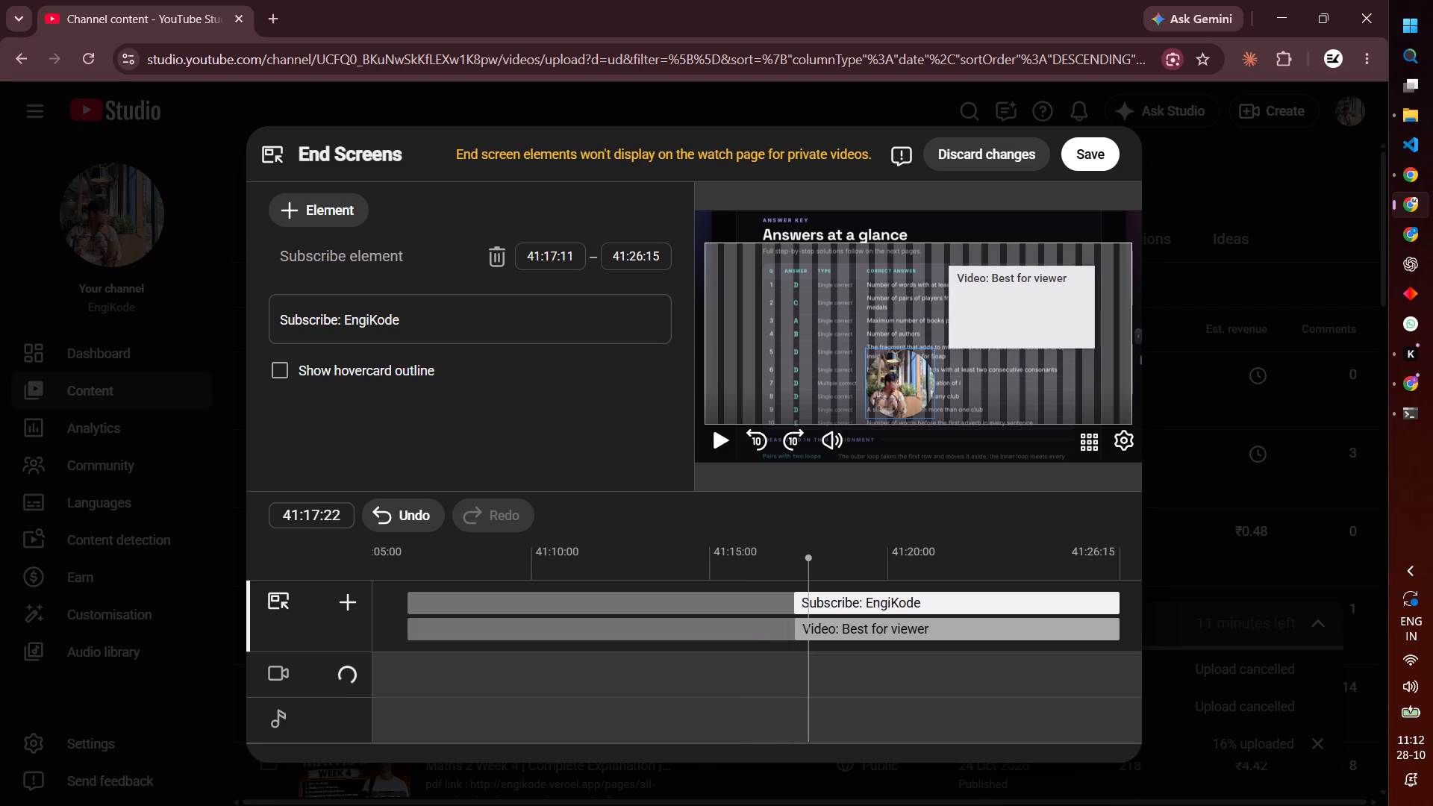
drag(808, 558, 996, 563)
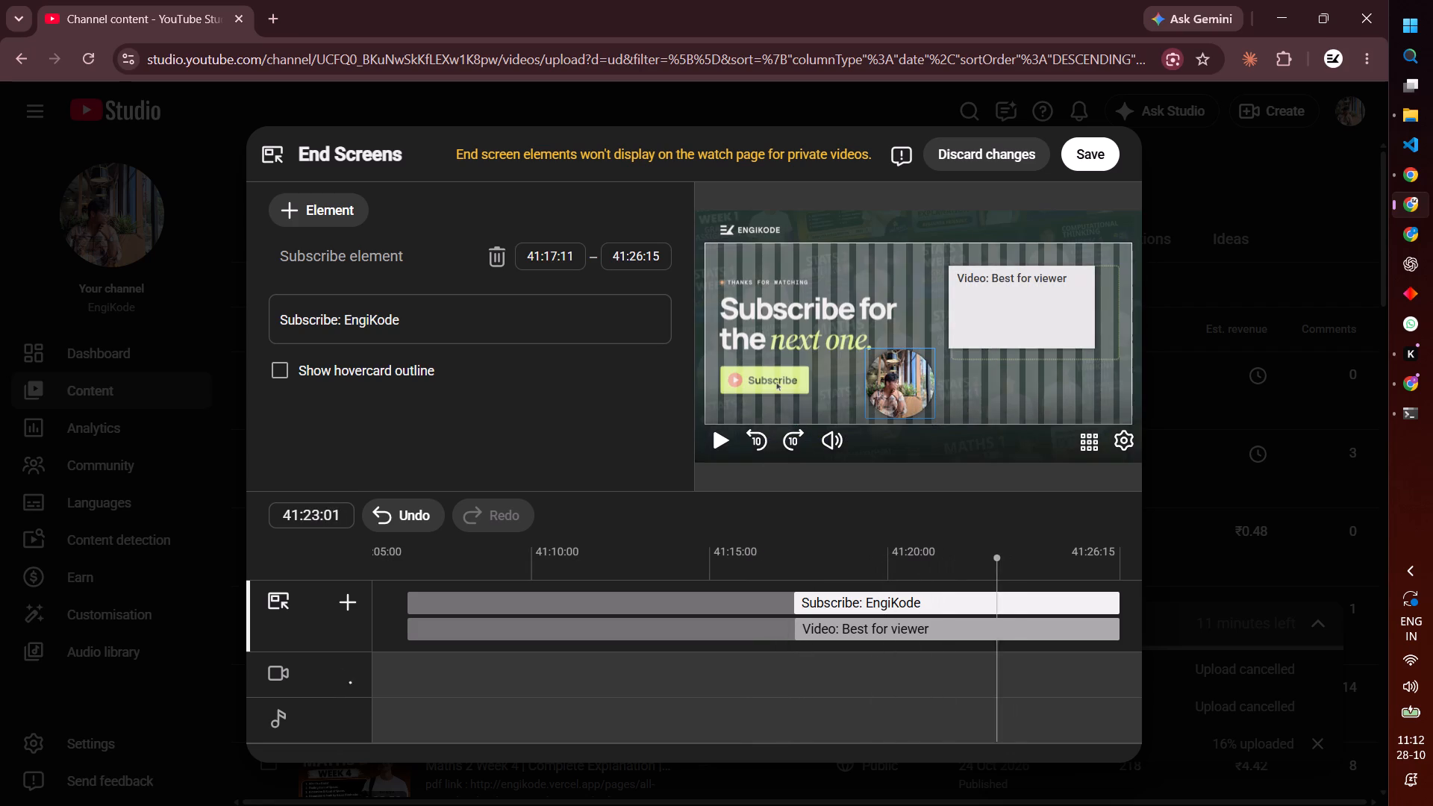
drag(996, 563, 931, 569)
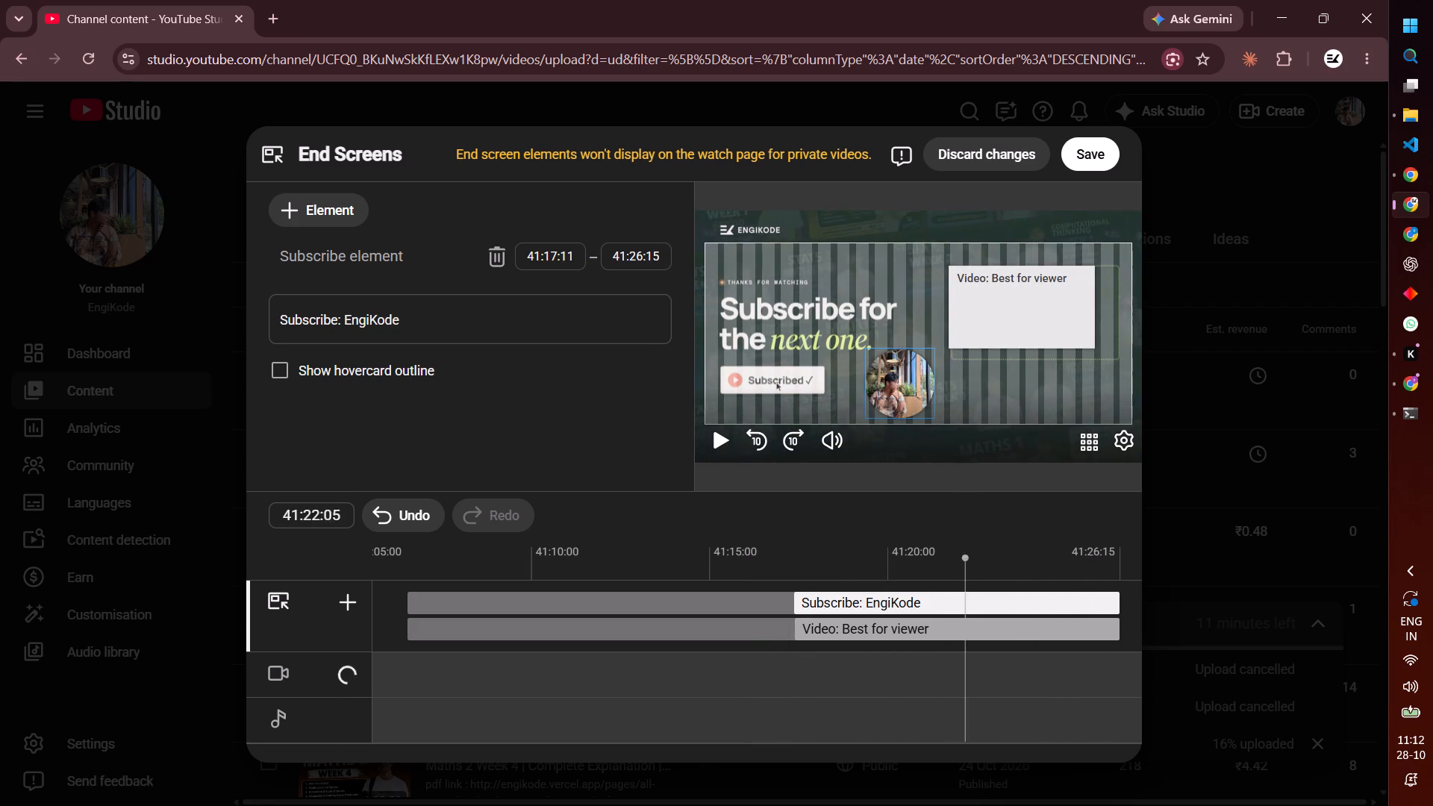
drag(931, 569, 619, 554)
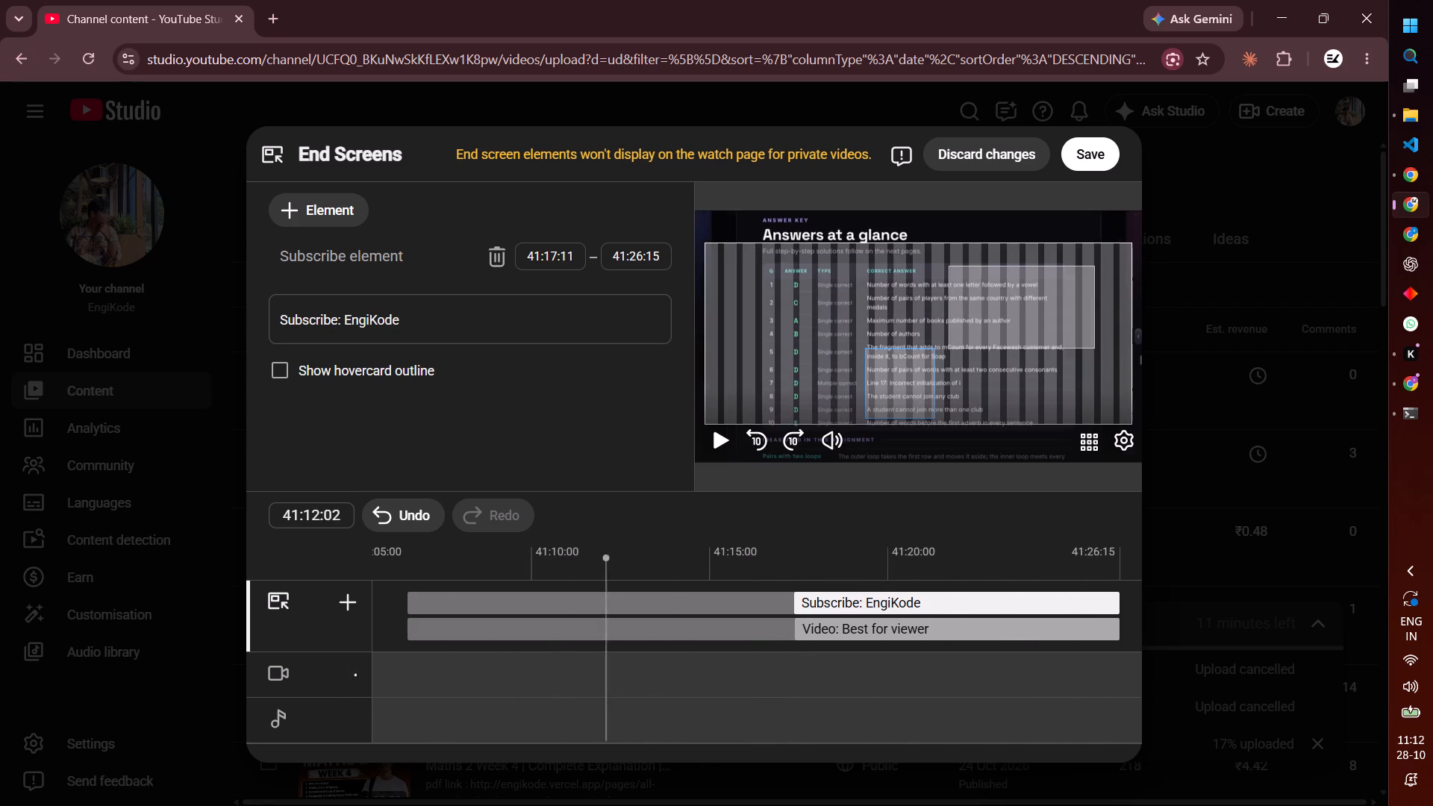
drag(619, 554, 596, 563)
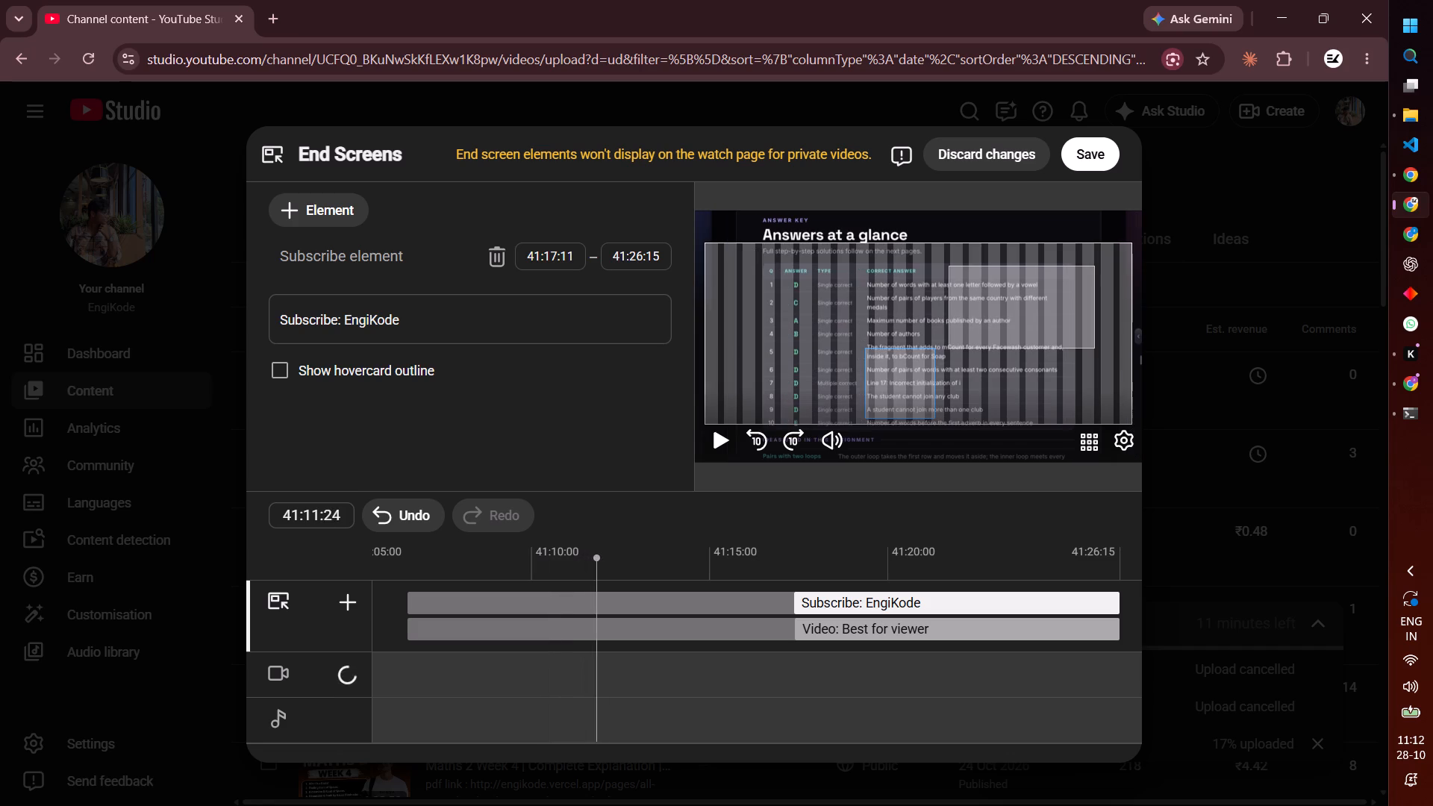
drag(596, 563, 1039, 588)
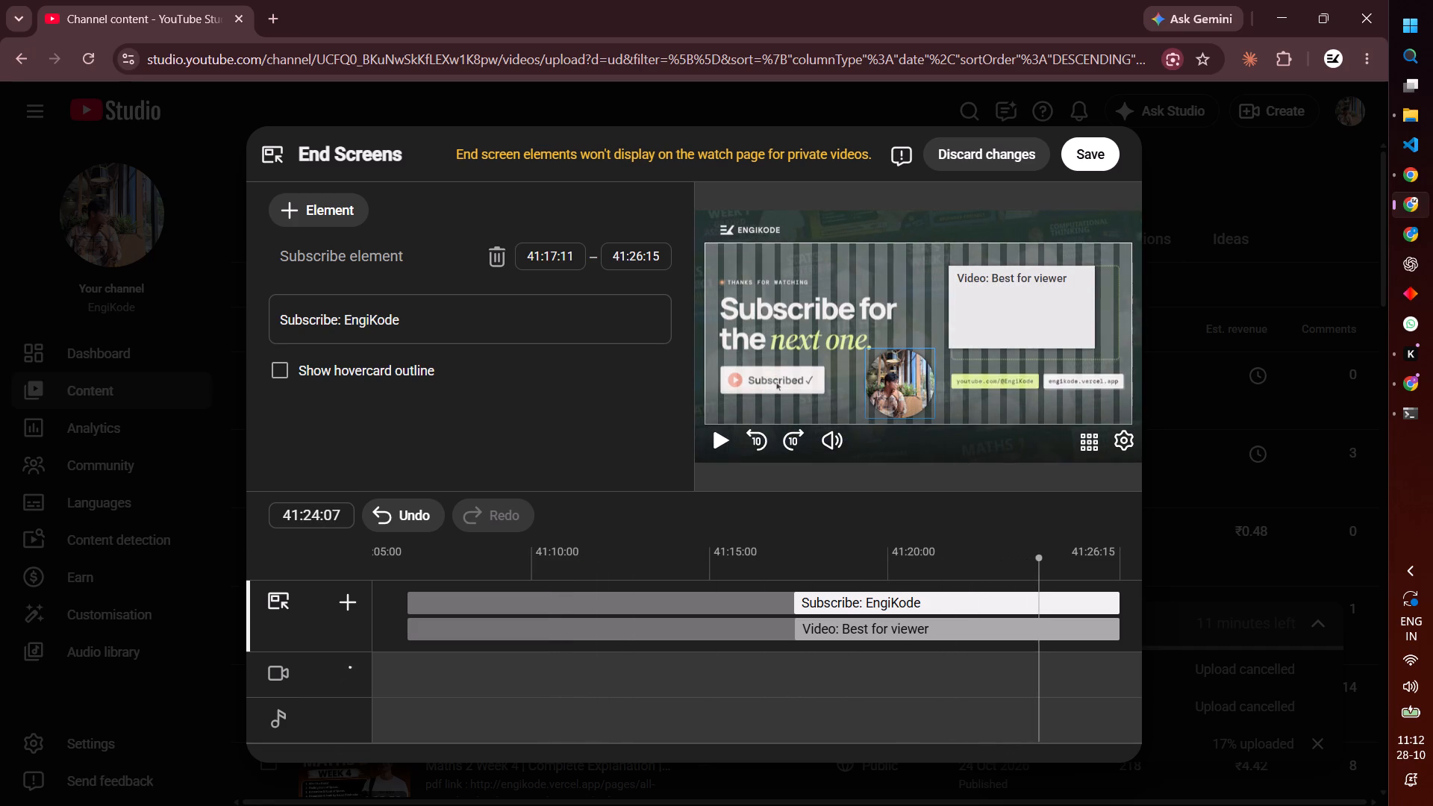
drag(1039, 588, 975, 593)
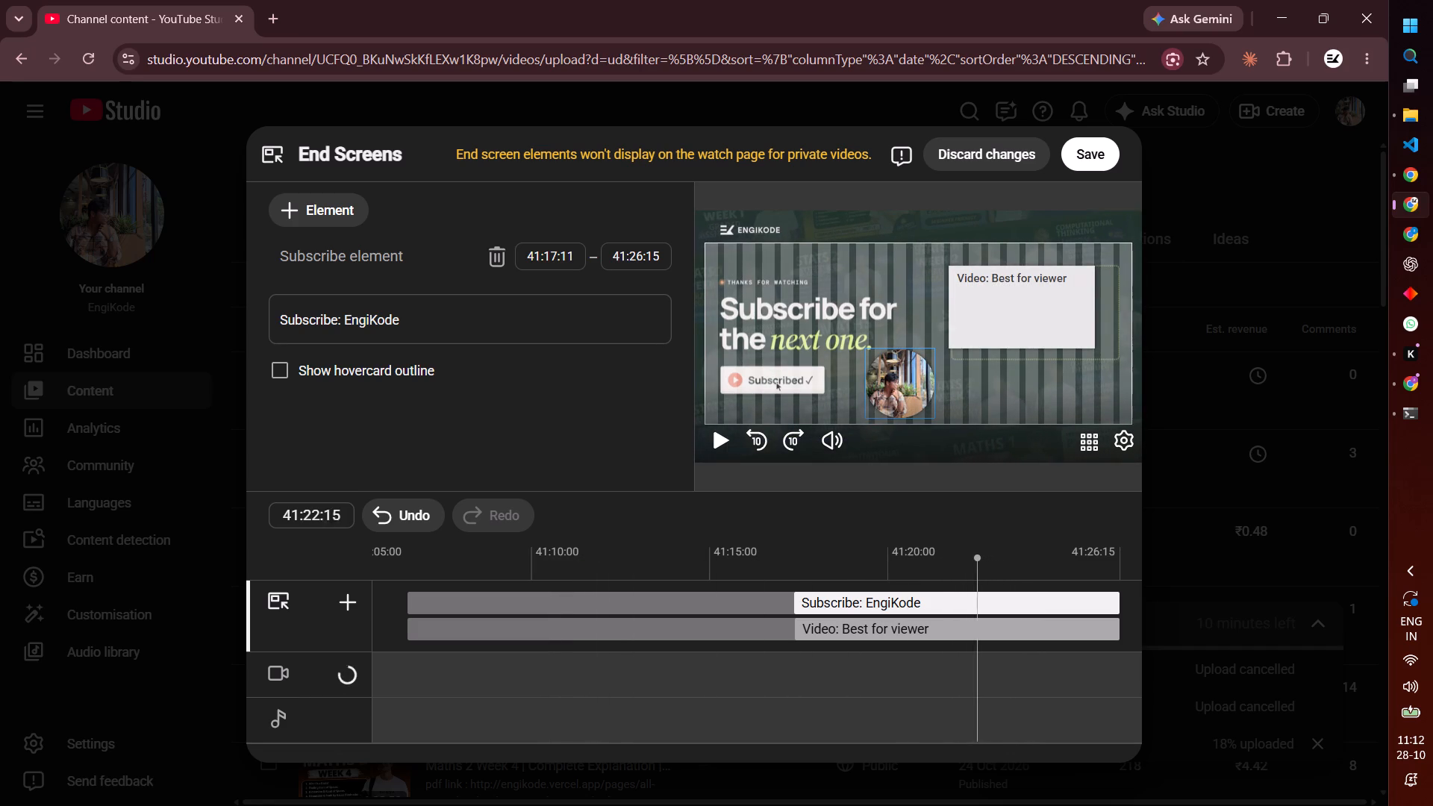
drag(975, 593, 888, 599)
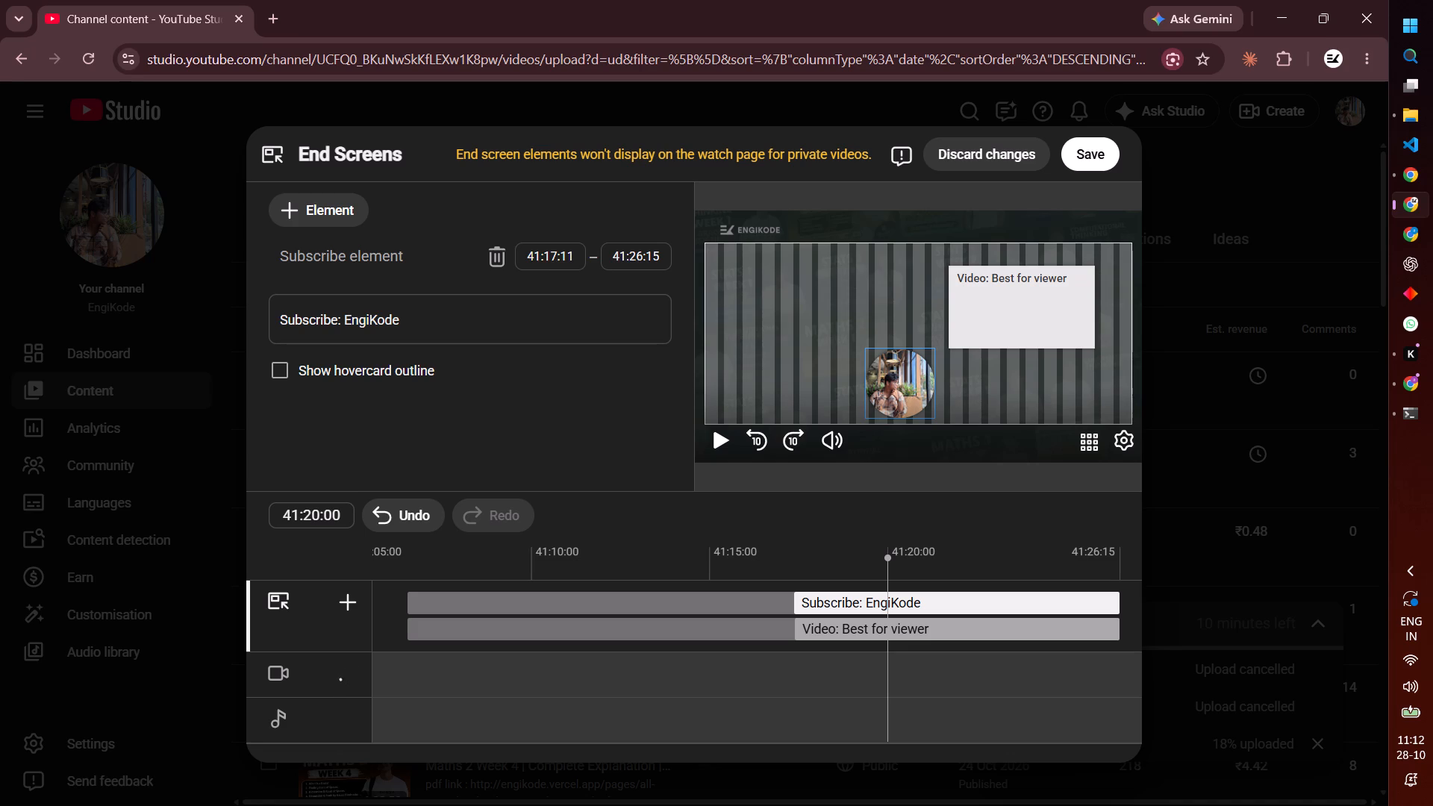
drag(888, 599, 496, 631)
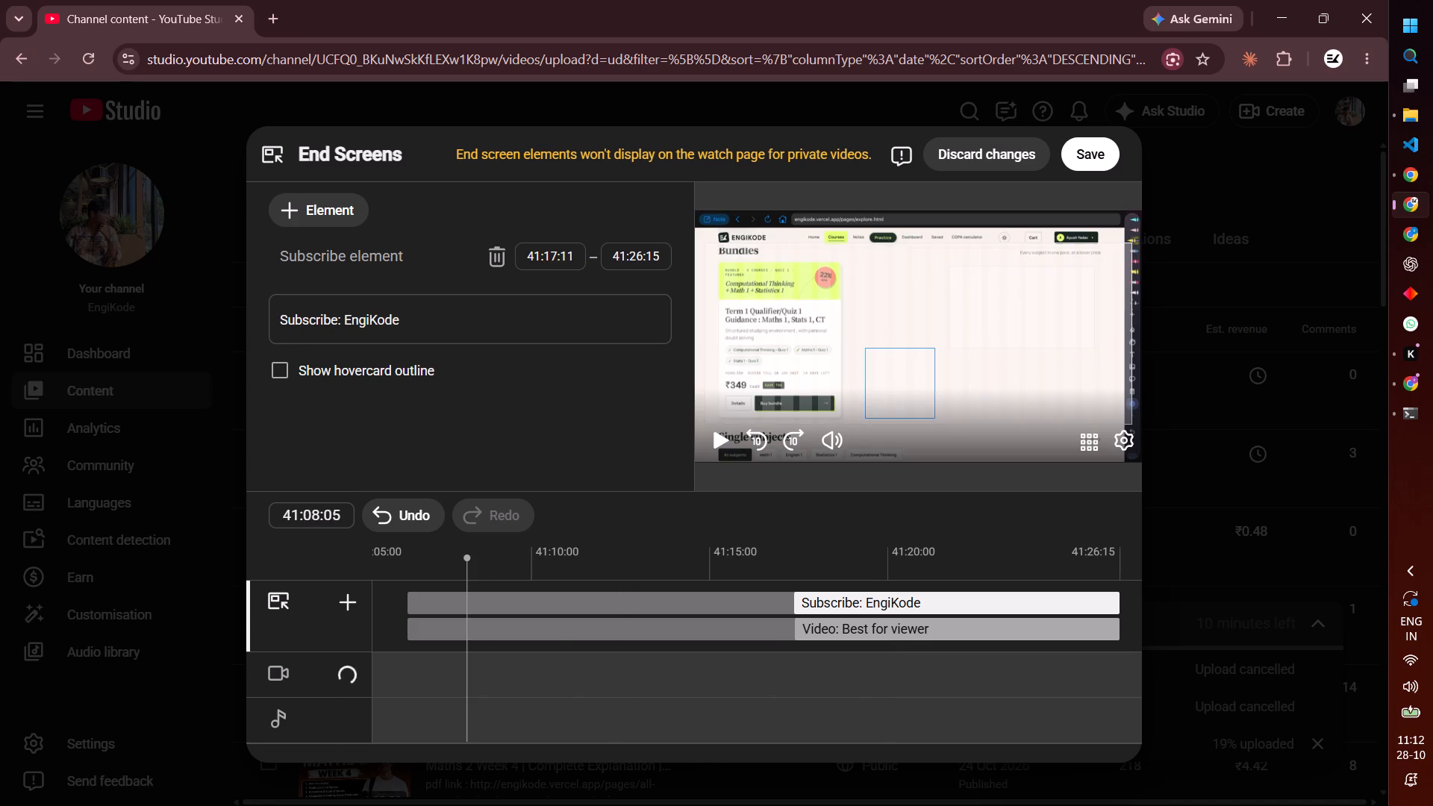
drag(496, 631, 466, 658)
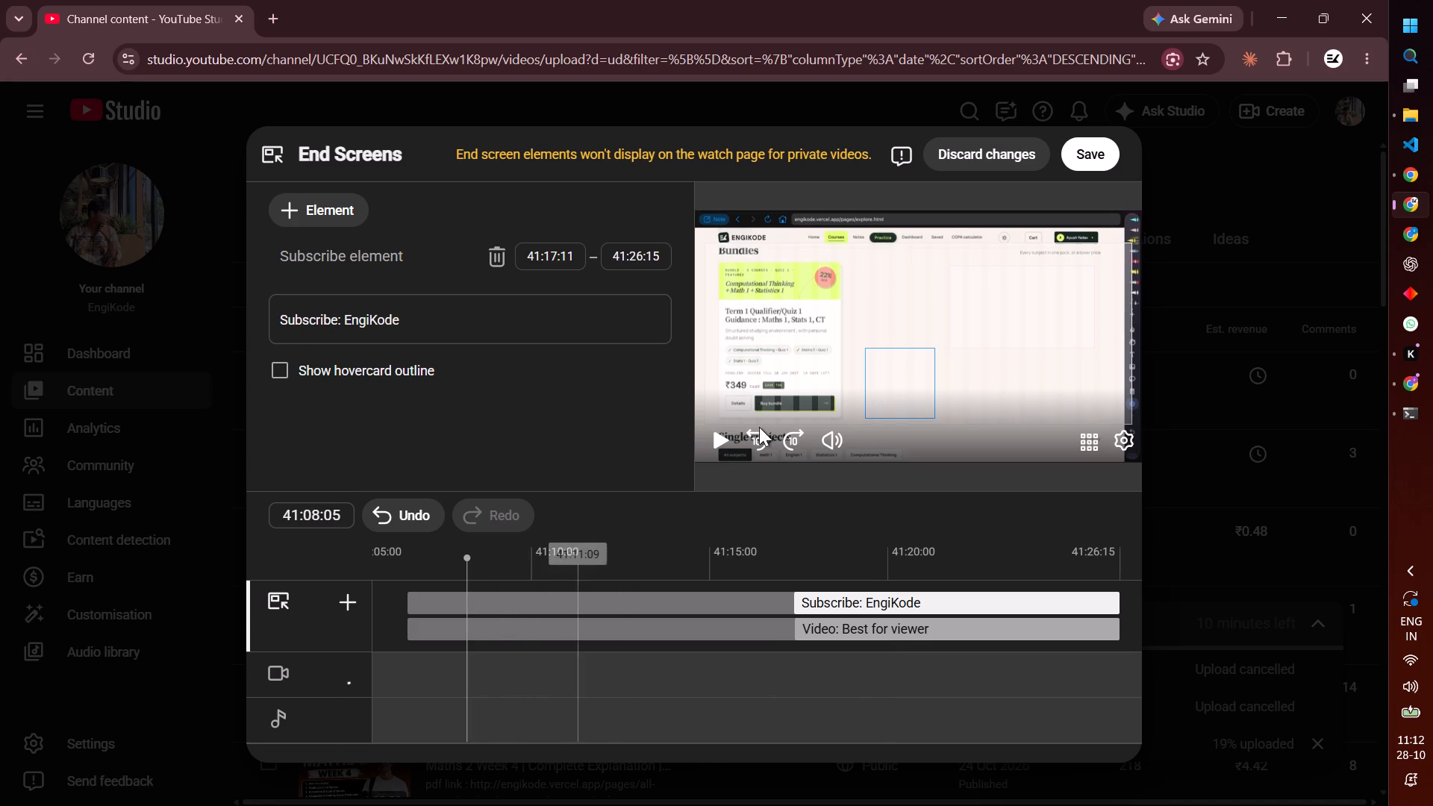
Save the imported end screen and proceed past the initial check to the Visibility stage.
click(1082, 160)
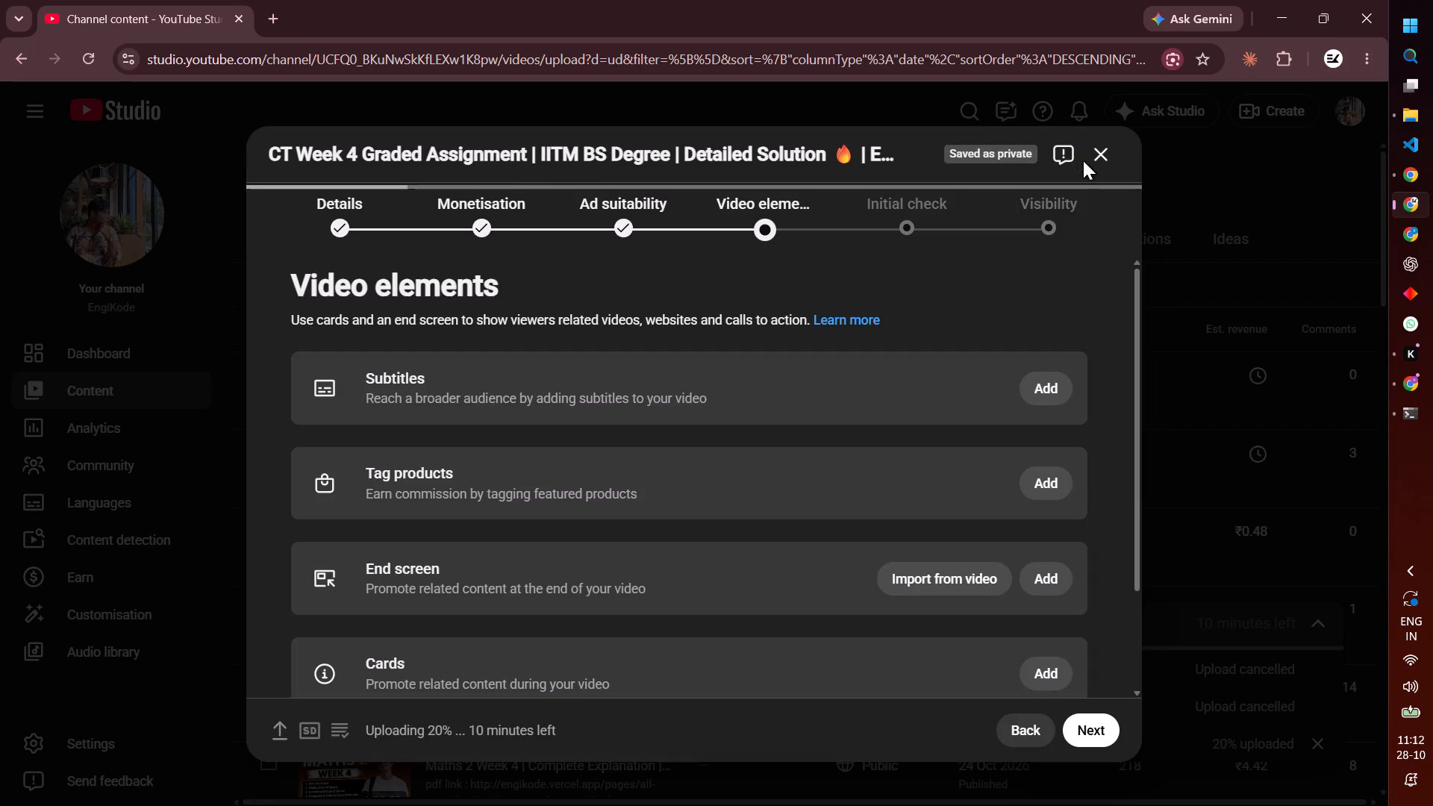
click(1102, 733)
click(1102, 733)
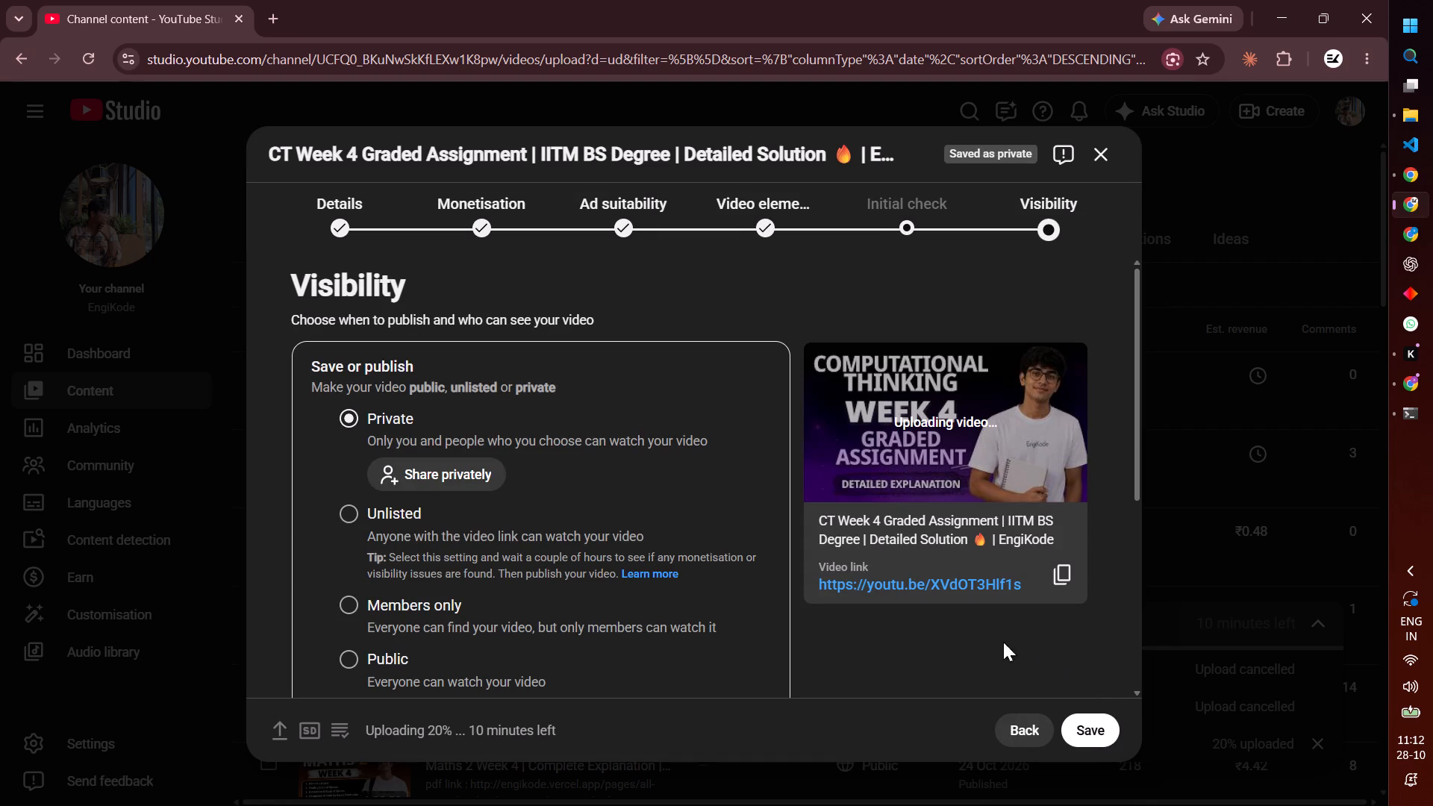
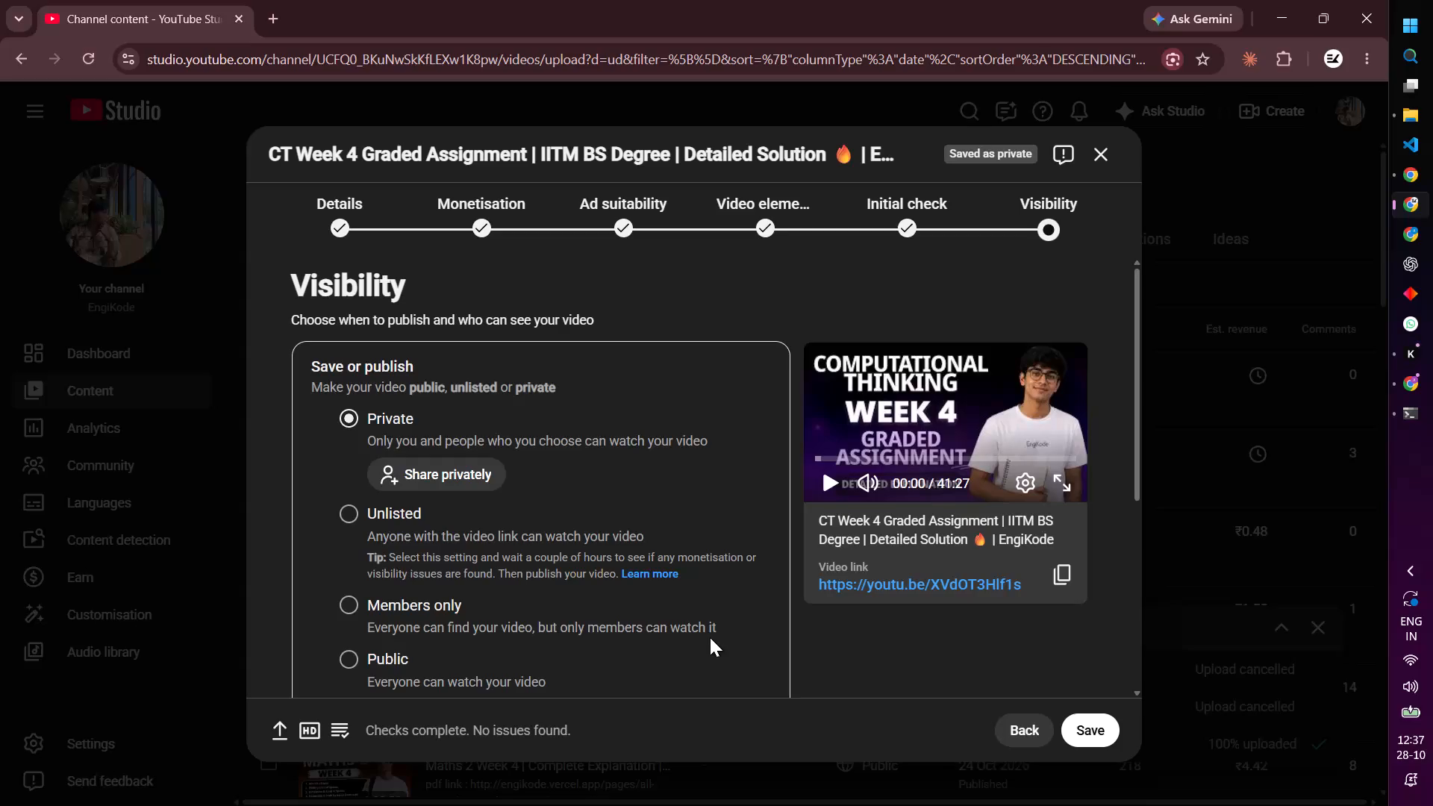
Play the uploaded video's preview and jump around its first two and a half minutes to examine the opening, pausing afterward.
scroll(710, 637, down, 4)
scroll(710, 637, up, 3)
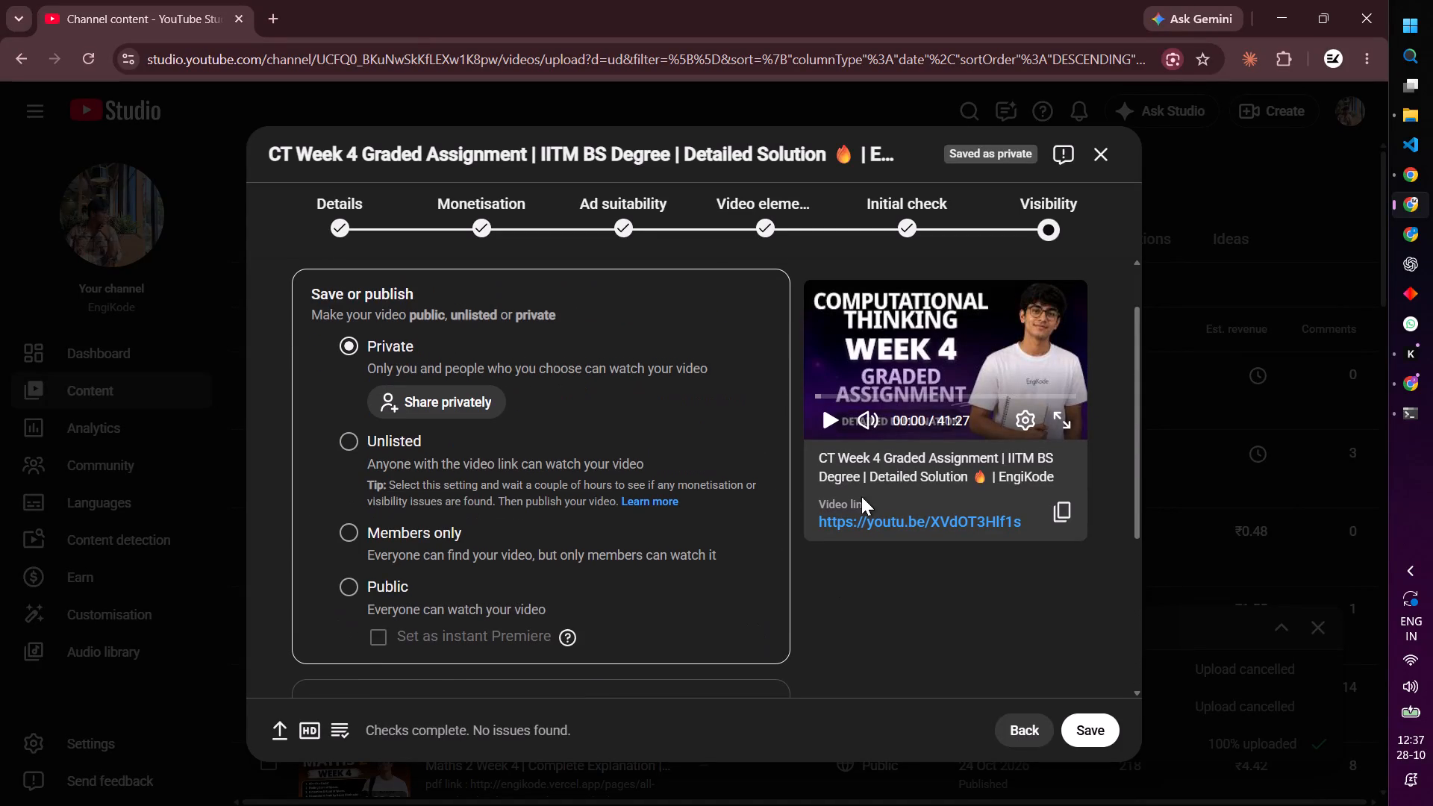
click(834, 425)
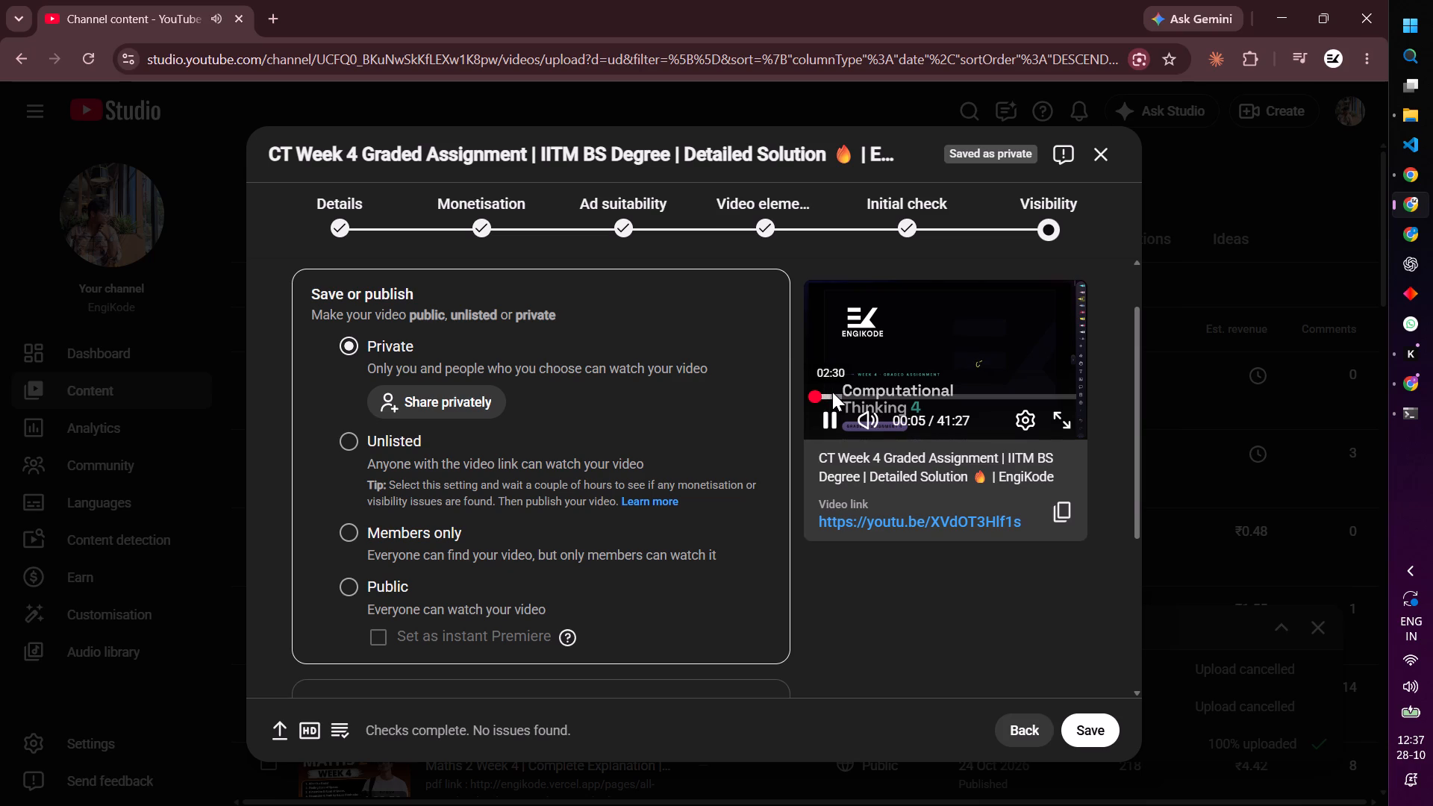
click(828, 392)
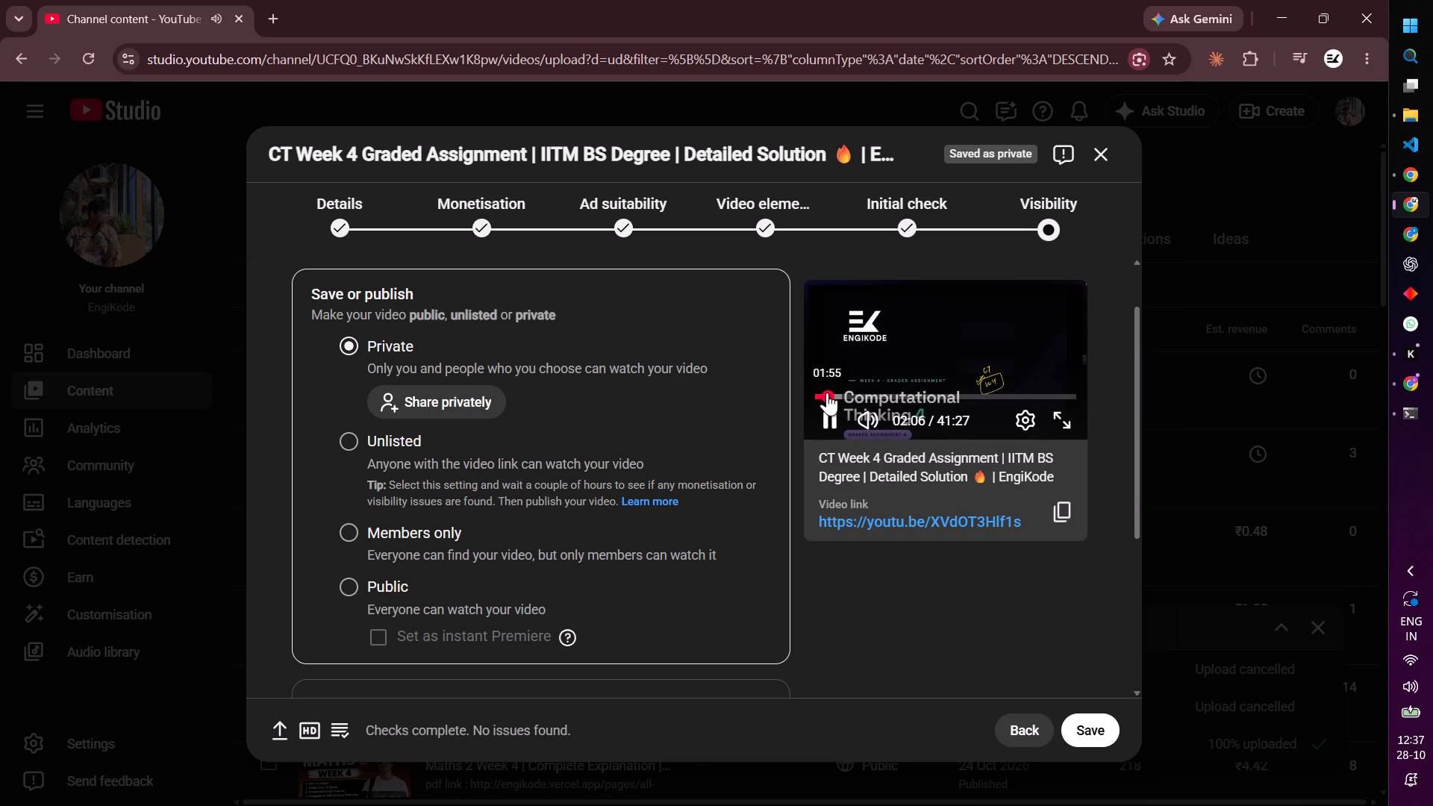
click(827, 393)
click(826, 393)
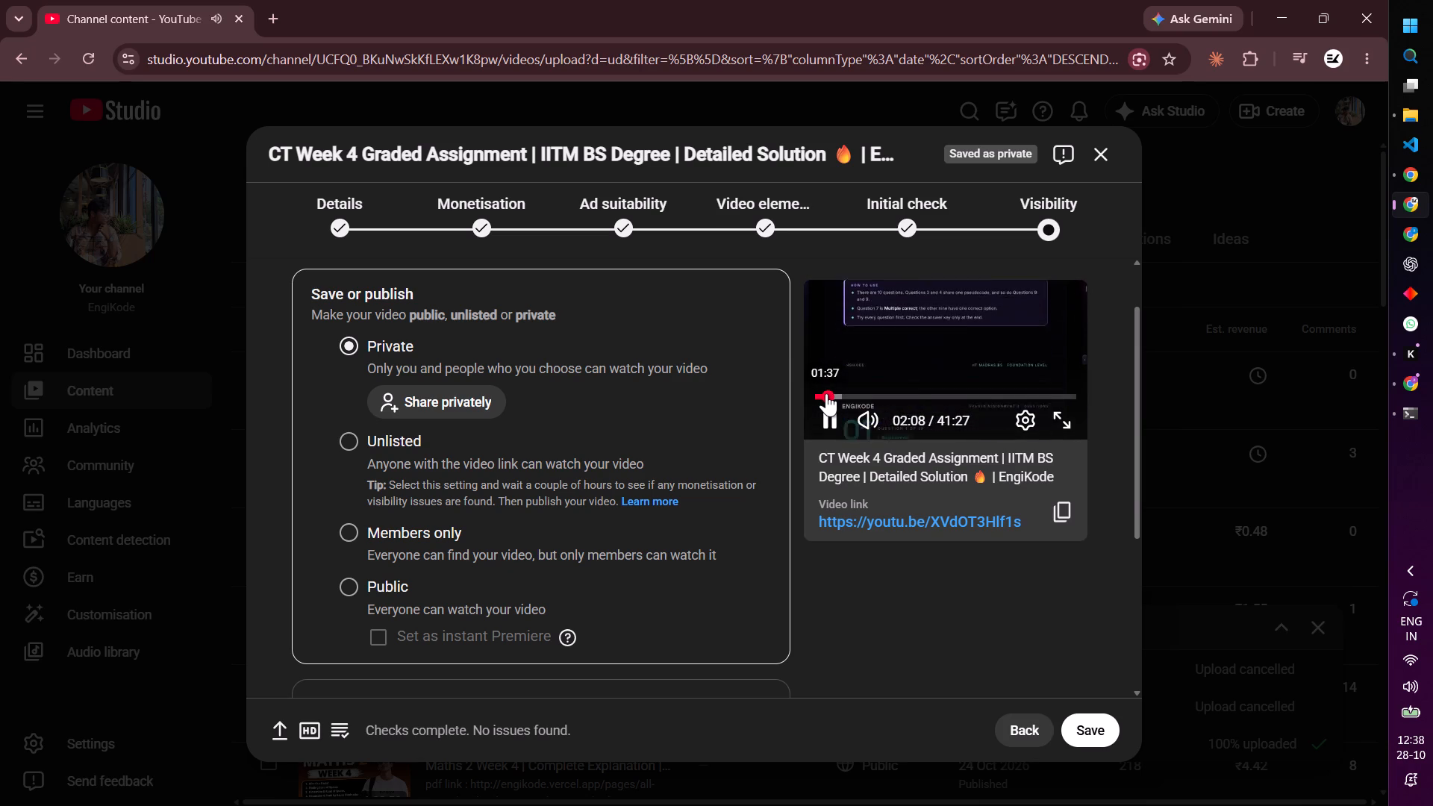
click(826, 393)
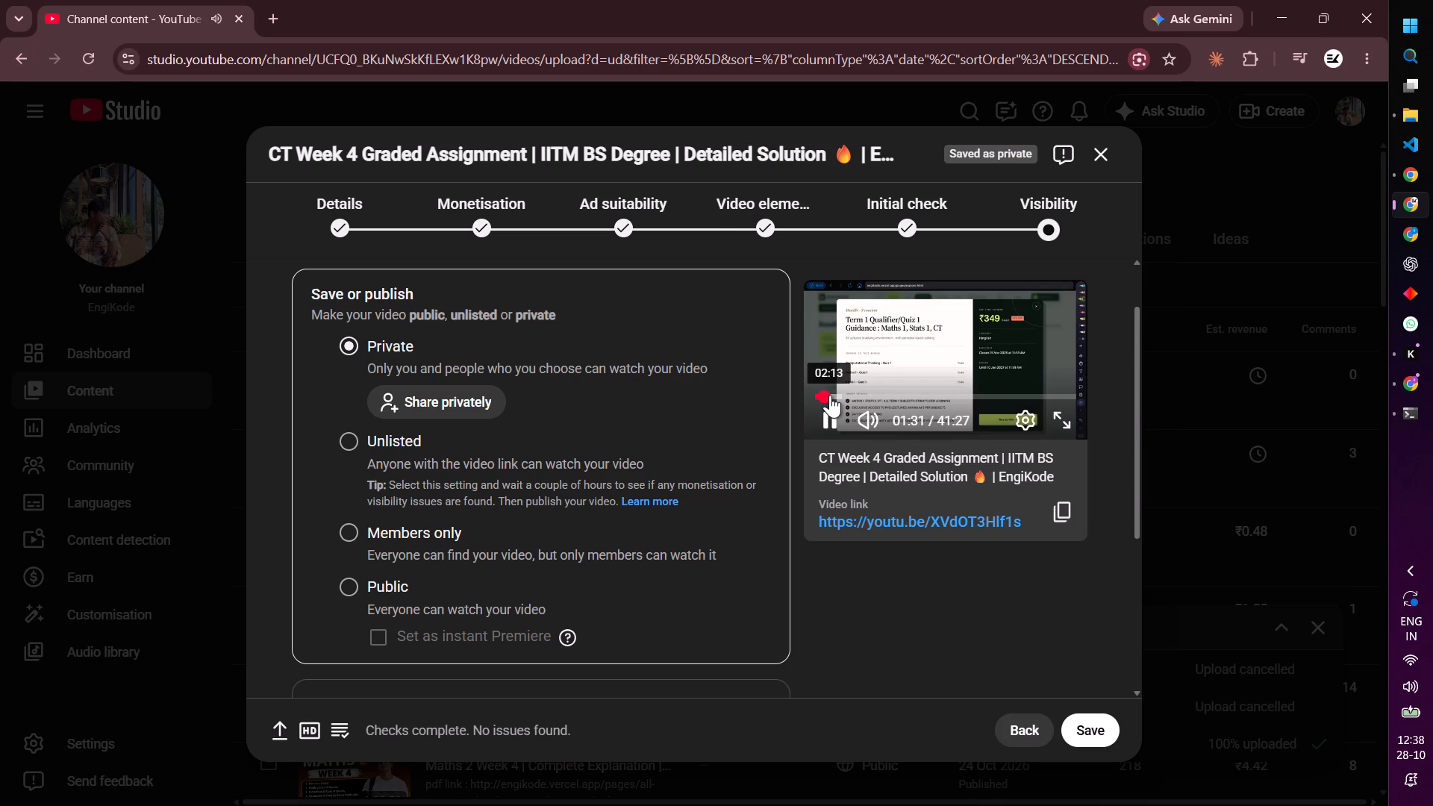
click(828, 395)
click(828, 395)
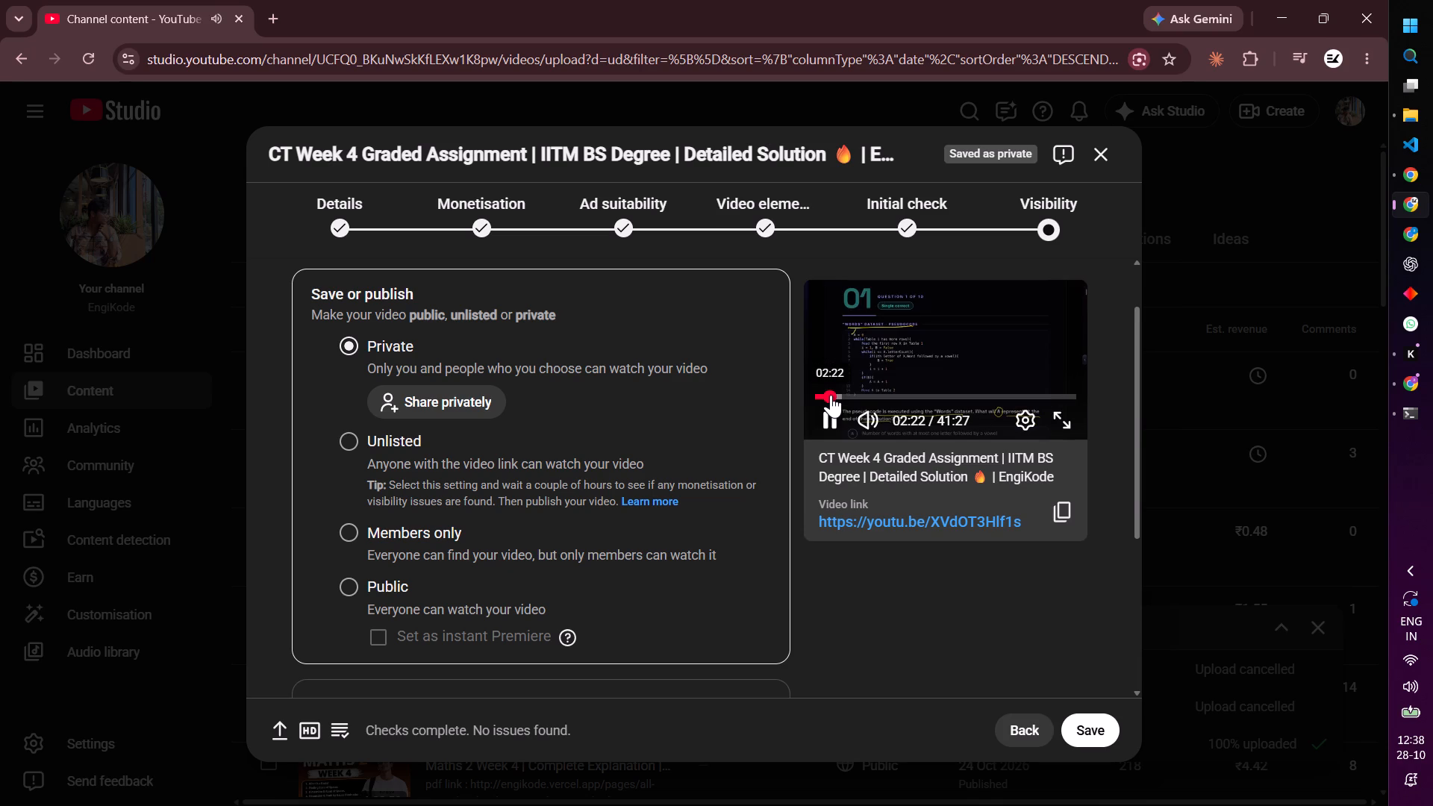
click(833, 399)
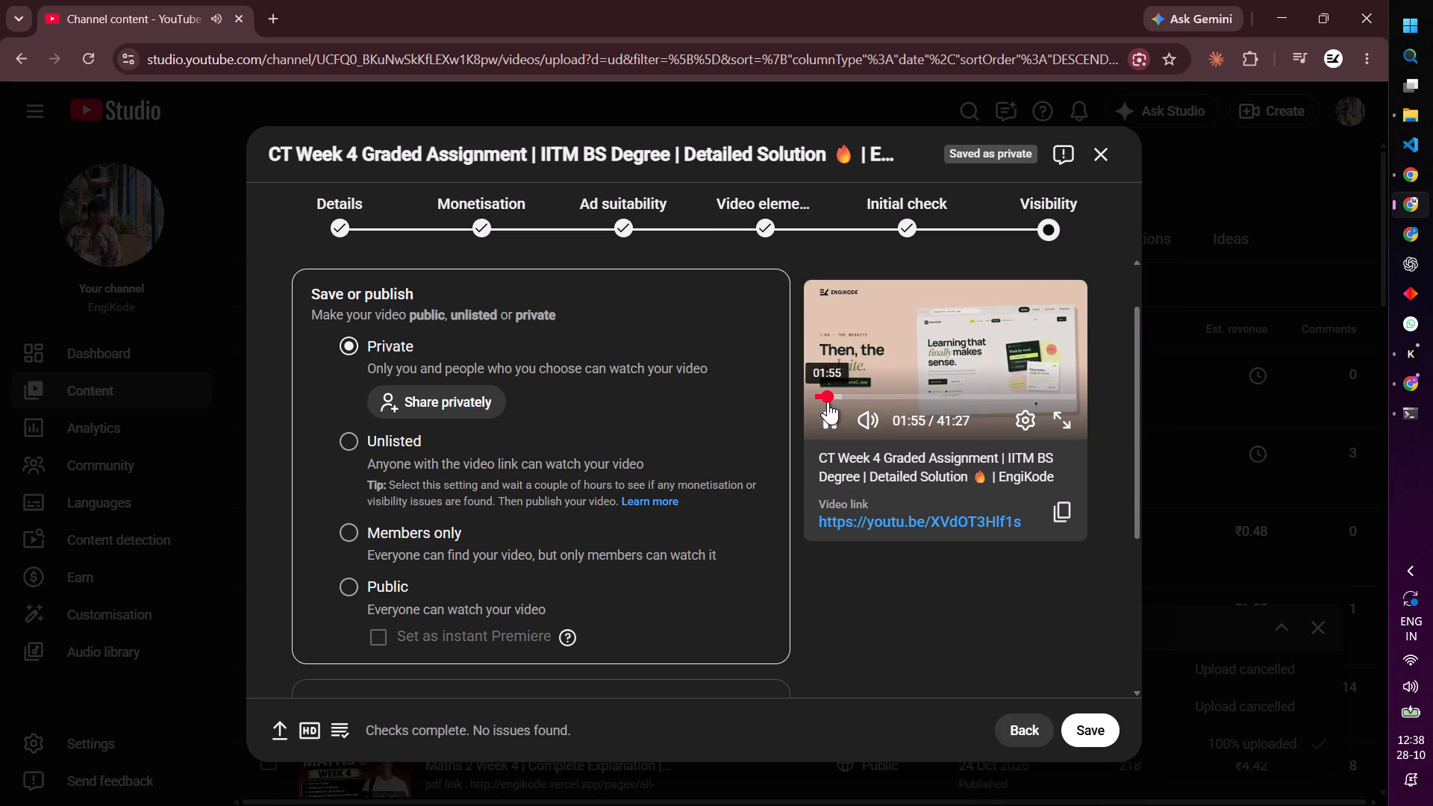
click(930, 587)
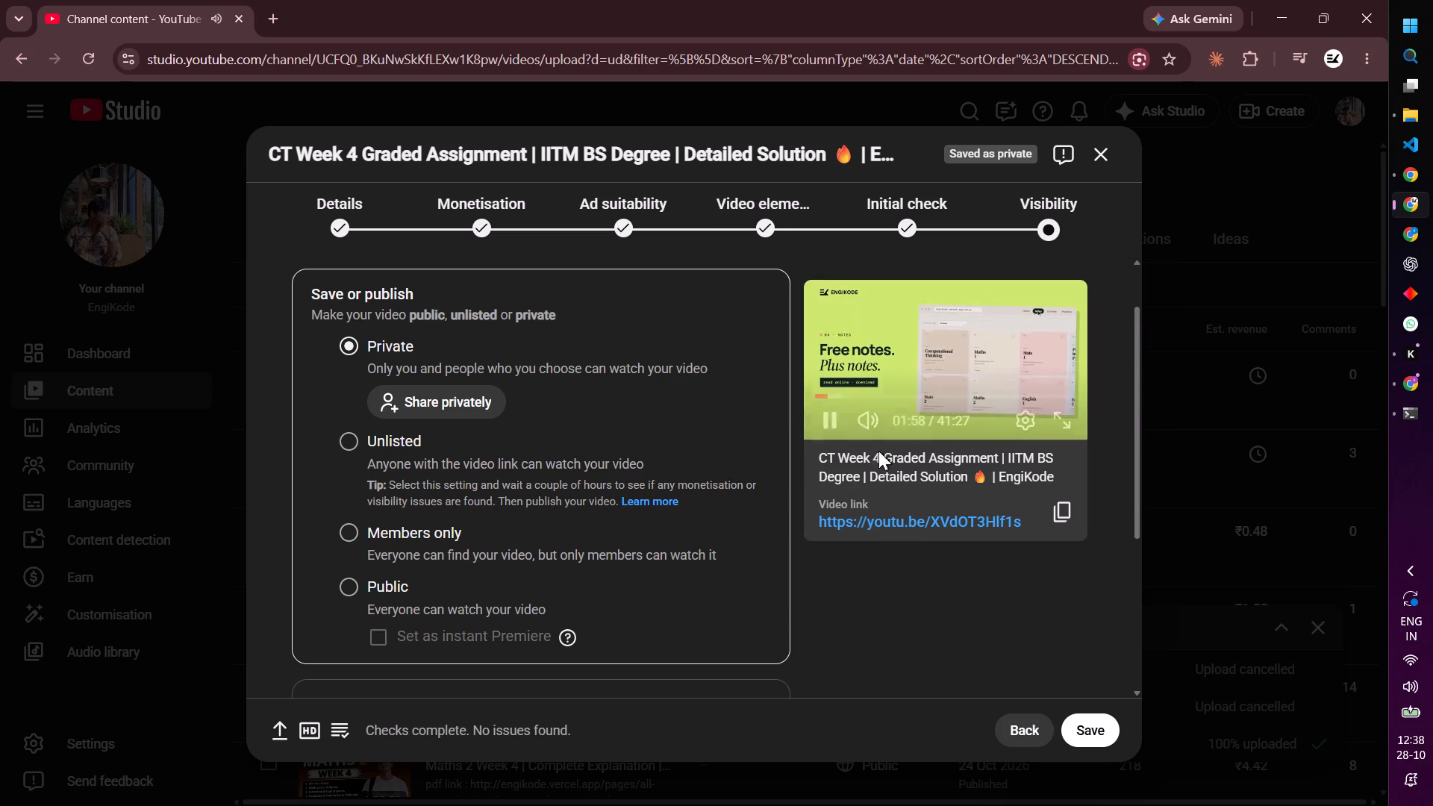
click(818, 430)
Set the video's visibility to Public.
scroll(861, 672, down, 5)
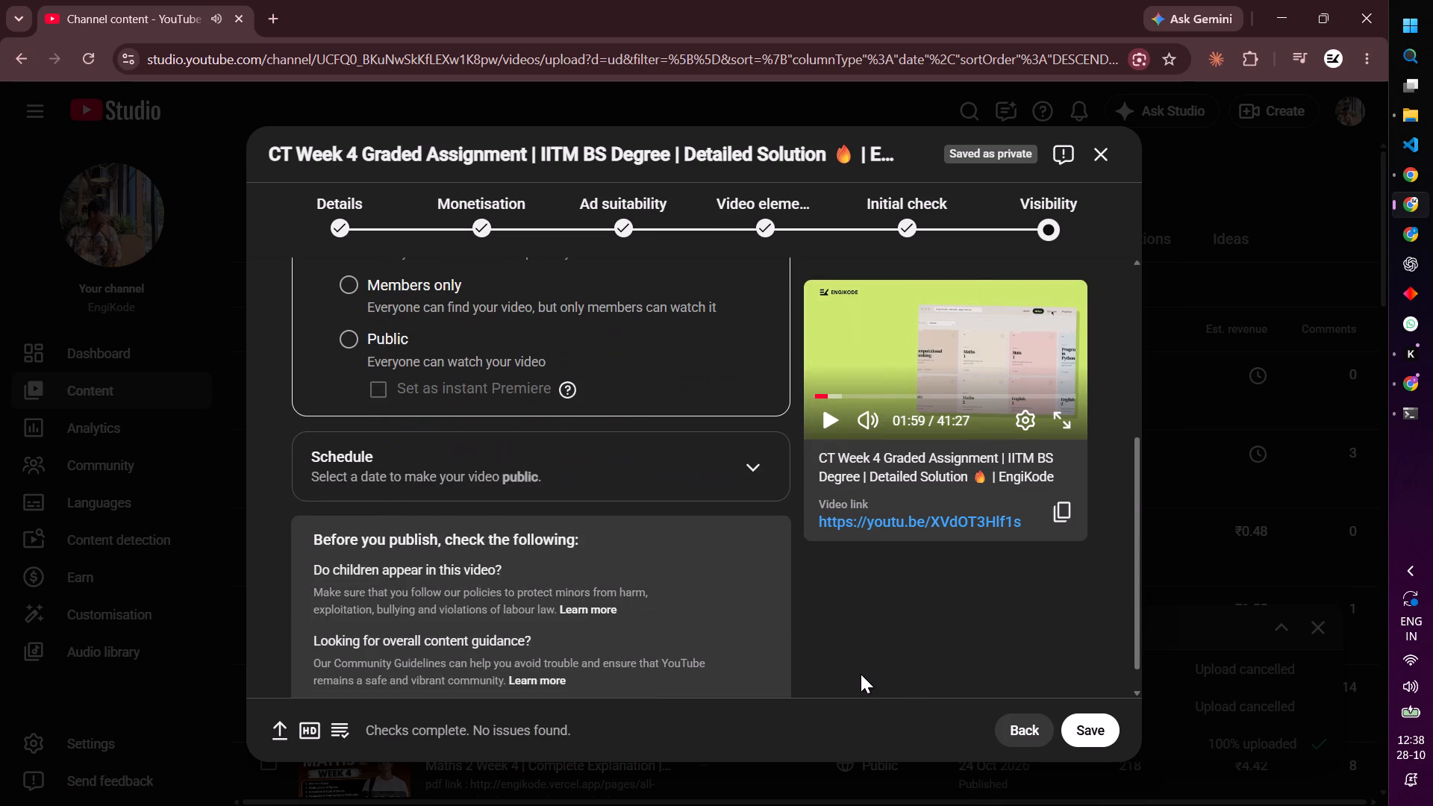
scroll(861, 674, down, 11)
scroll(861, 674, up, 1)
scroll(861, 674, down, 1)
scroll(861, 674, up, 14)
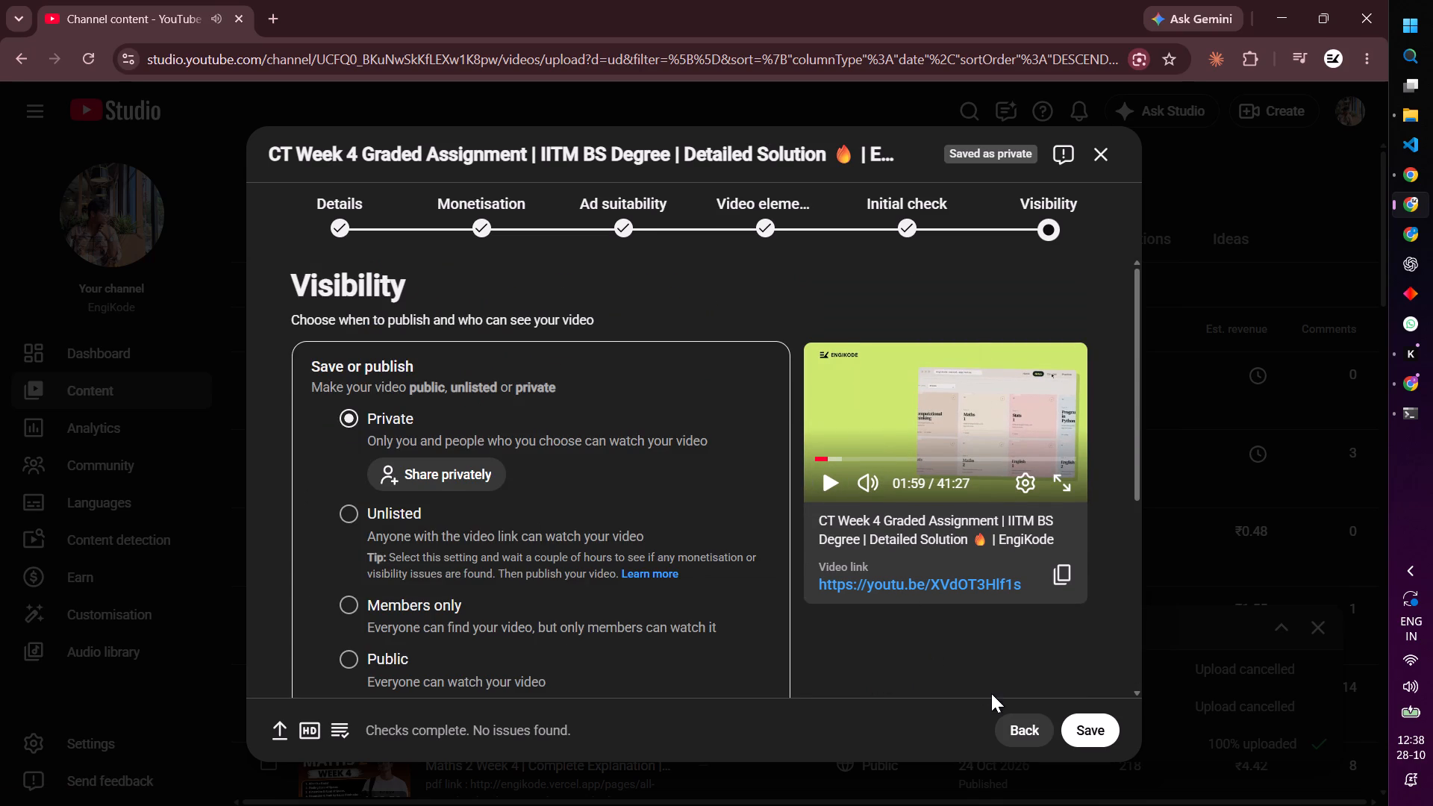
scroll(838, 621, down, 12)
scroll(838, 621, up, 7)
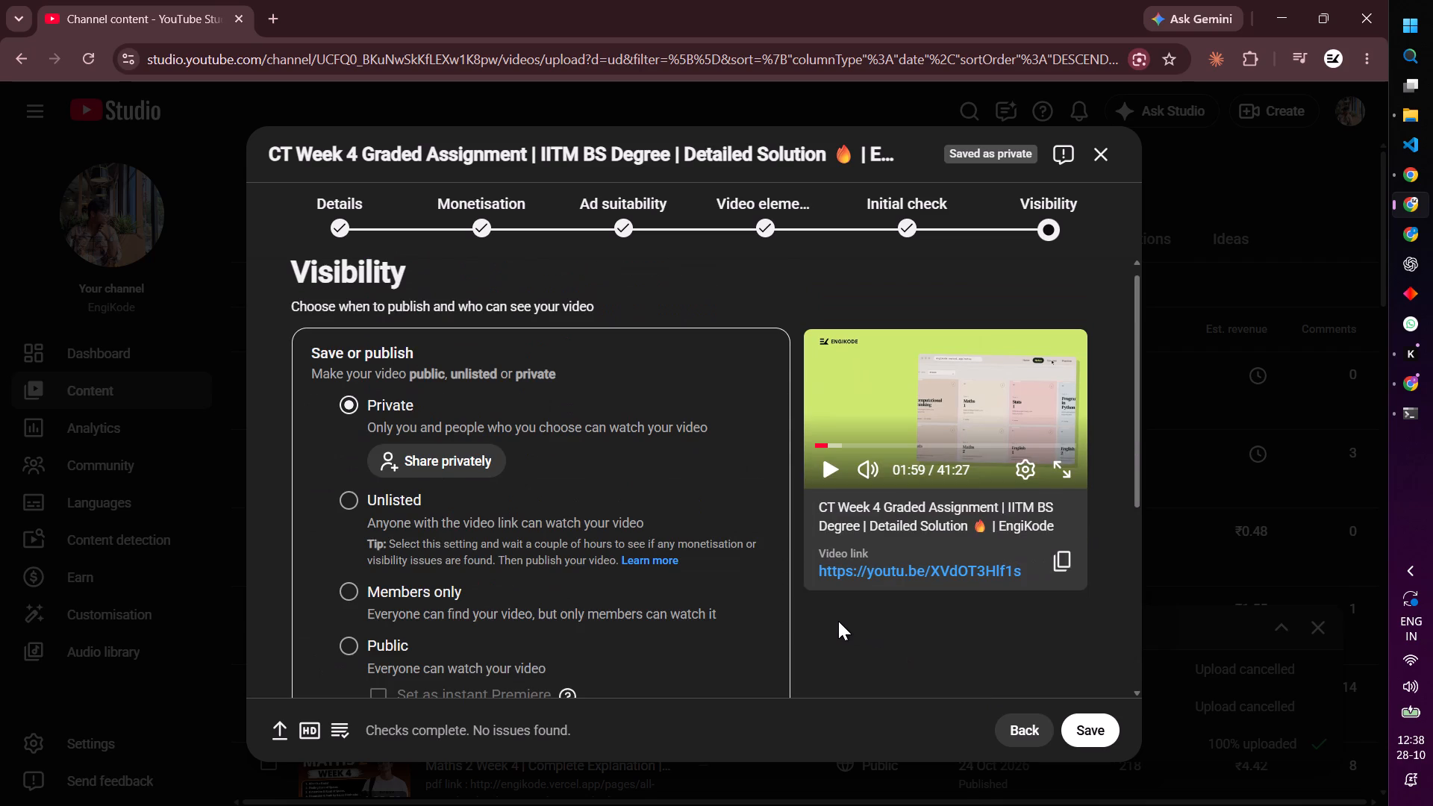
scroll(680, 599, down, 2)
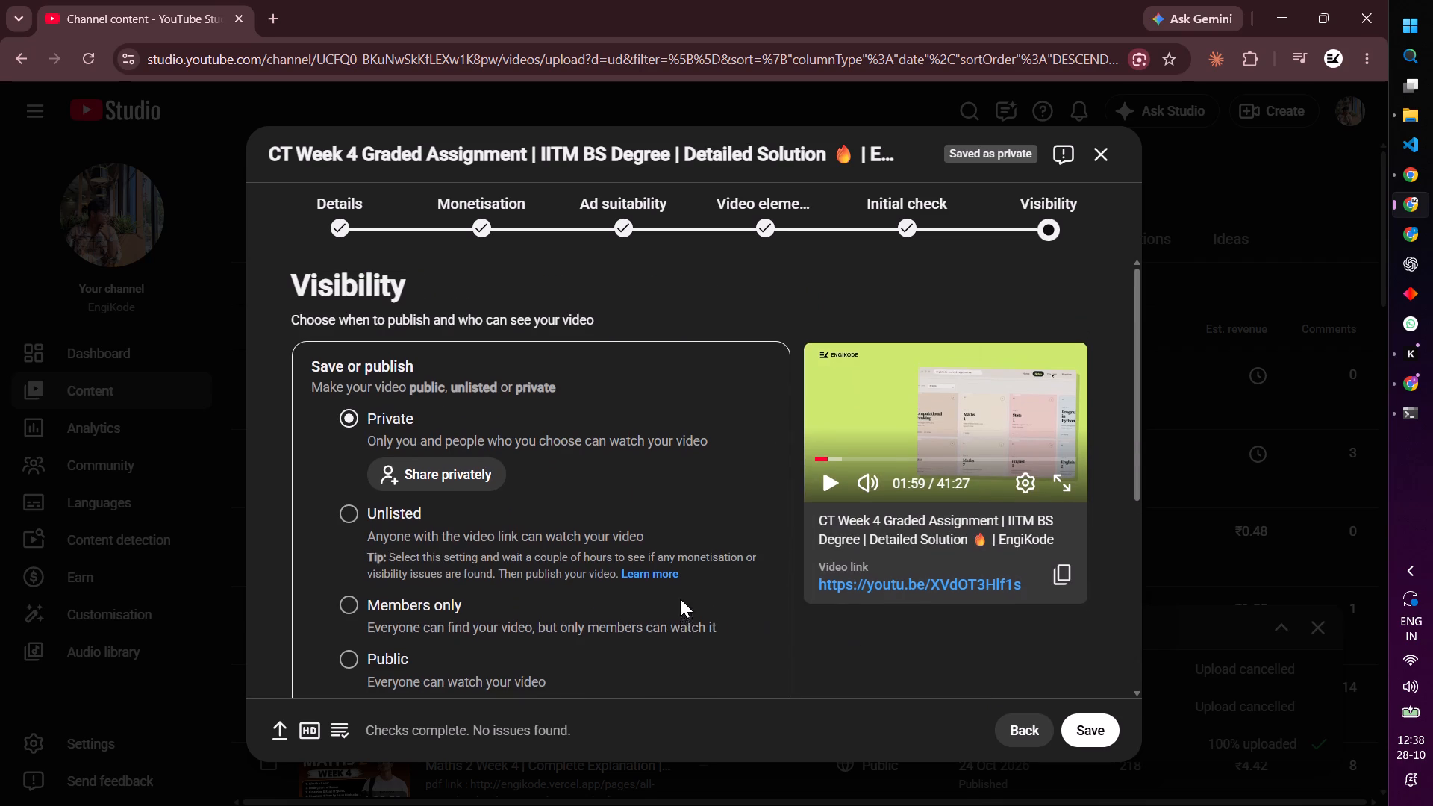
scroll(680, 599, down, 2)
click(346, 322)
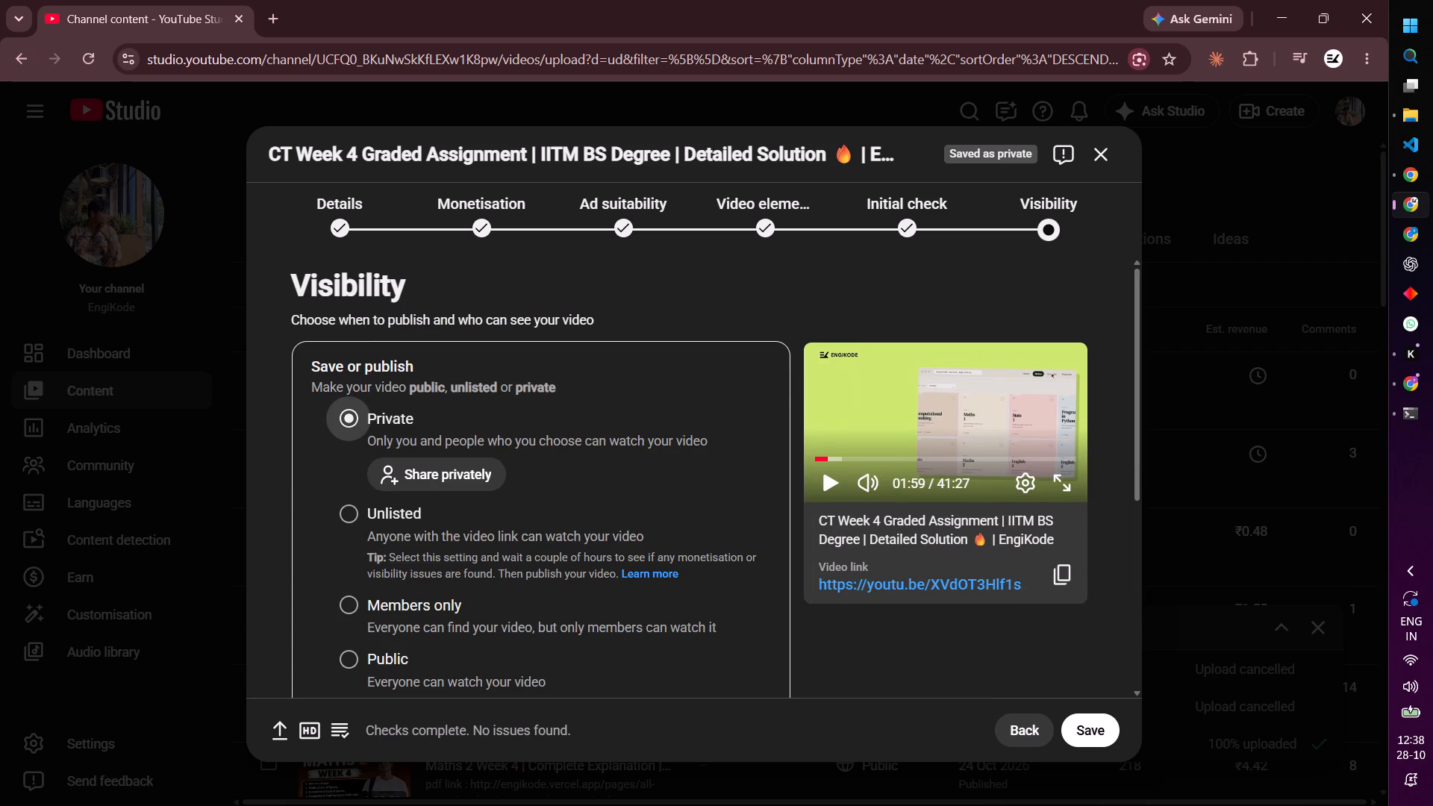
scroll(540, 502, down, 1)
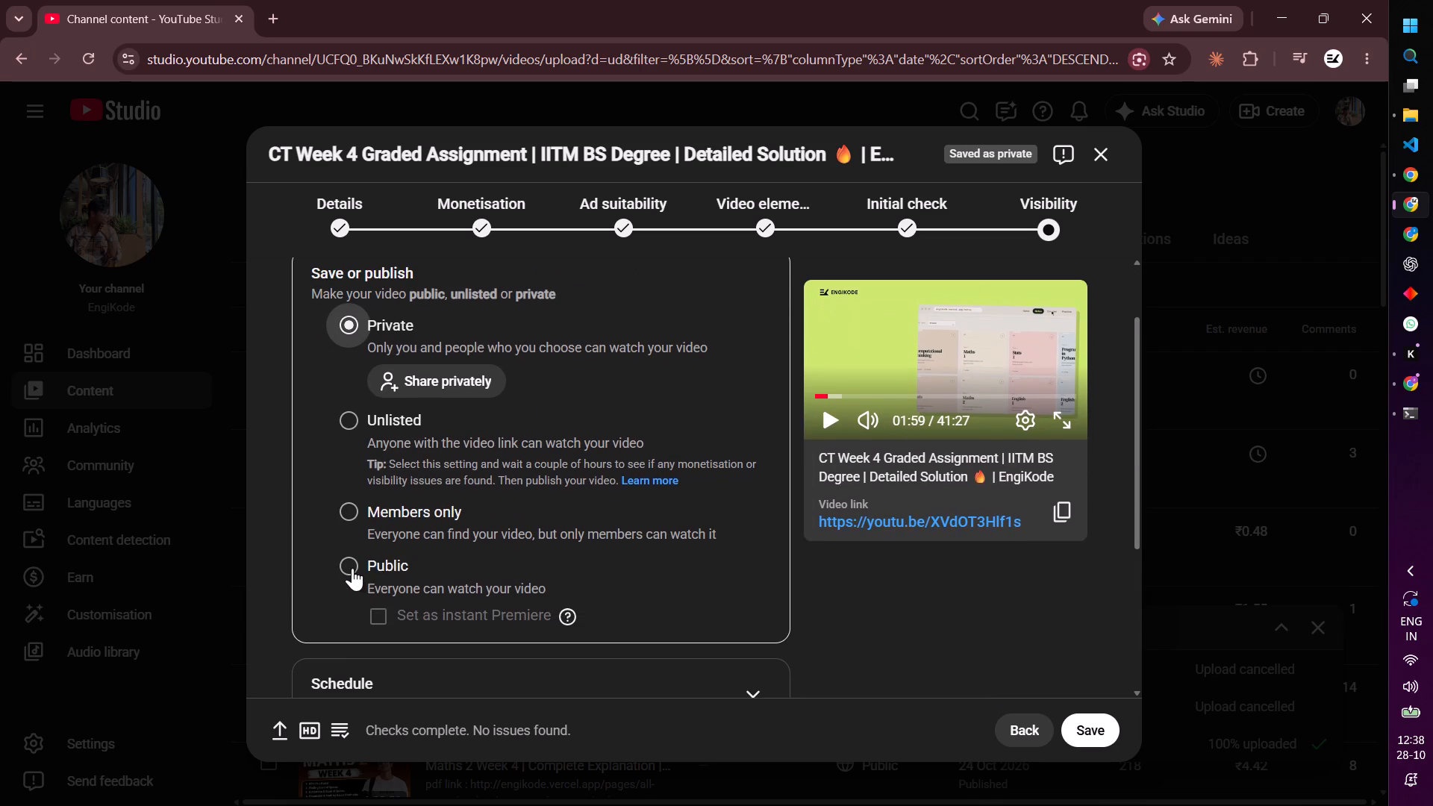
click(352, 568)
Review the Schedule option and the pre-publish checks on children and content guidance.
scroll(761, 570, down, 1)
scroll(761, 570, up, 2)
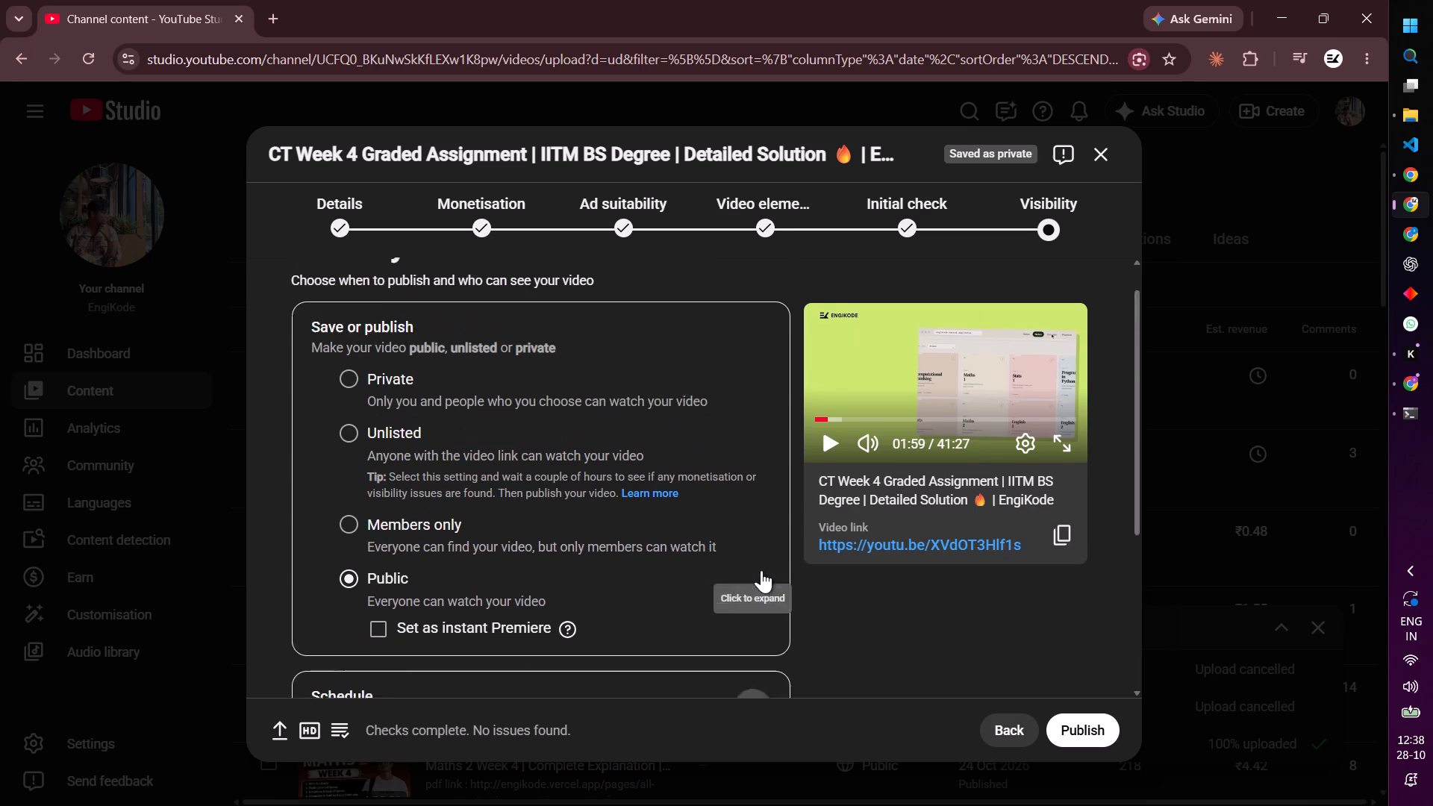
scroll(761, 570, up, 5)
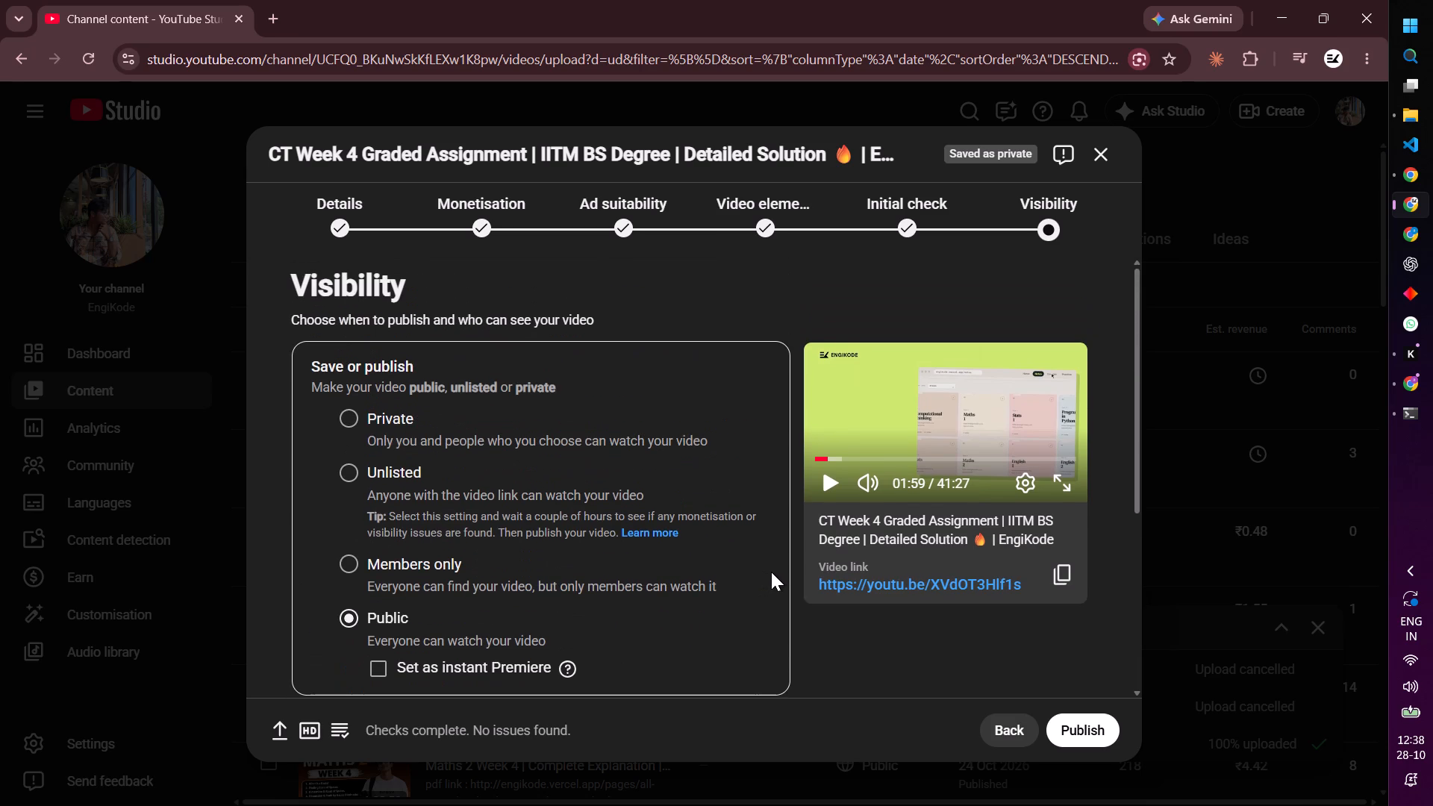
scroll(787, 569, down, 14)
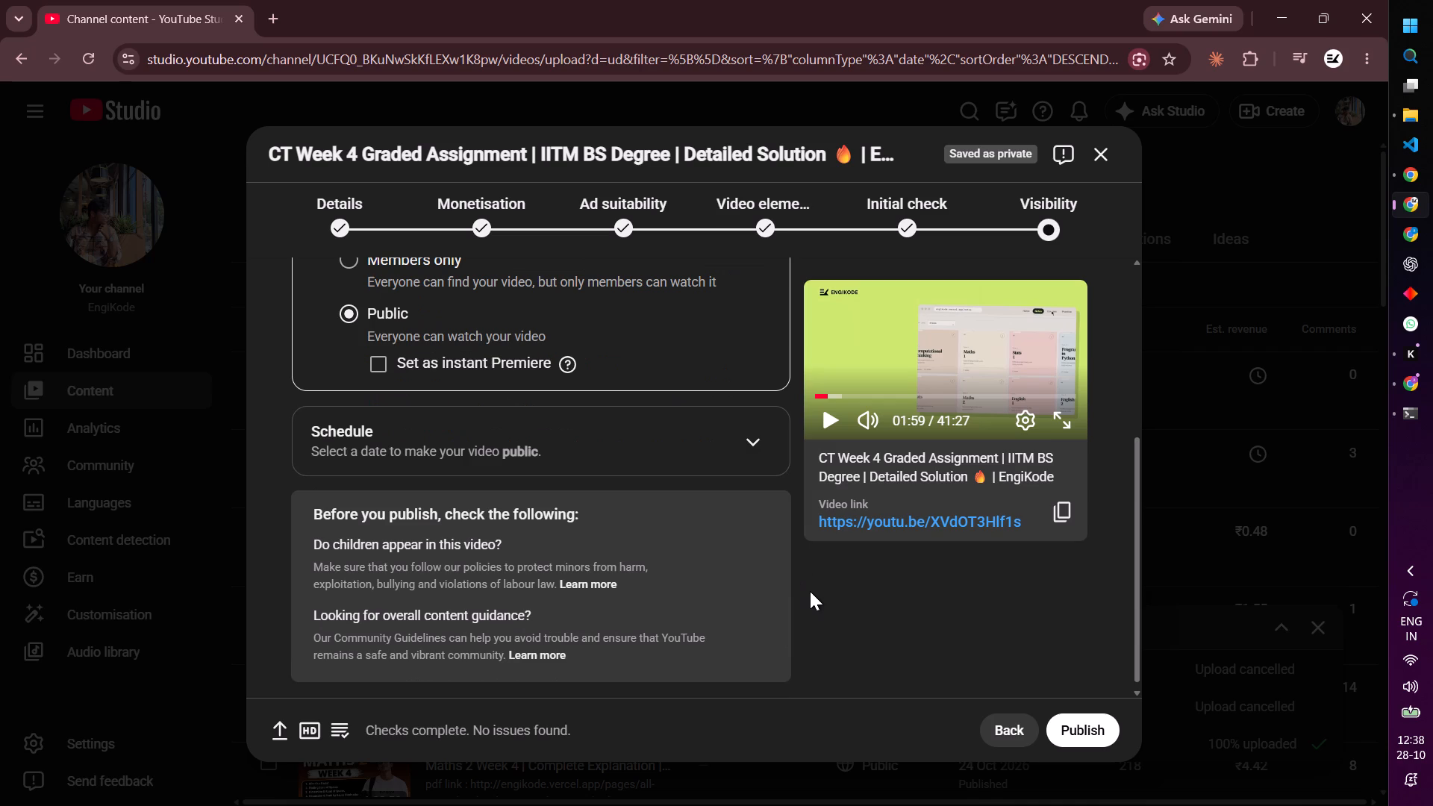
Spot-check the middle sections of the video preview, skipping to about 08:35, 23:23 and 28:00.
scroll(811, 593, up, 1)
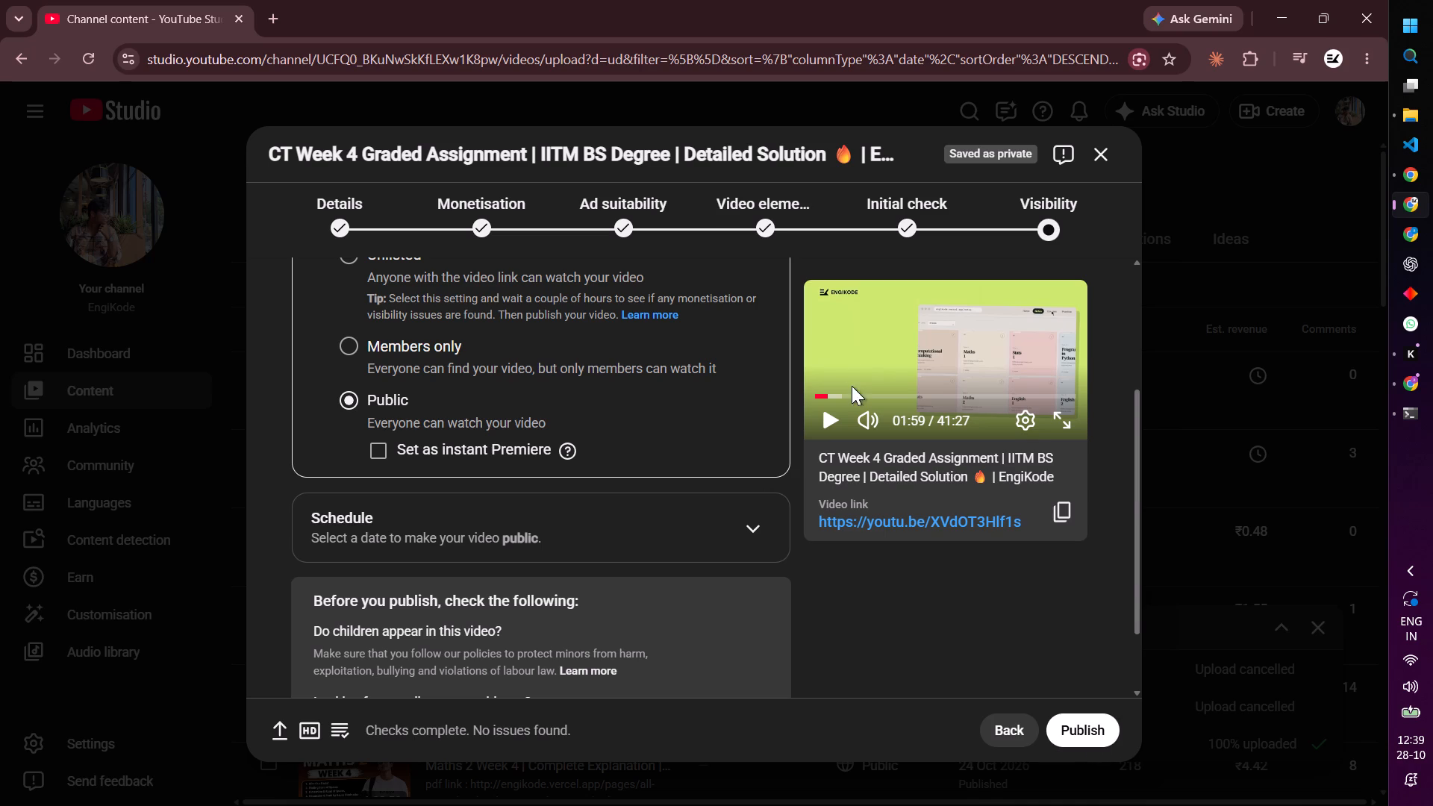
drag(828, 395, 870, 395)
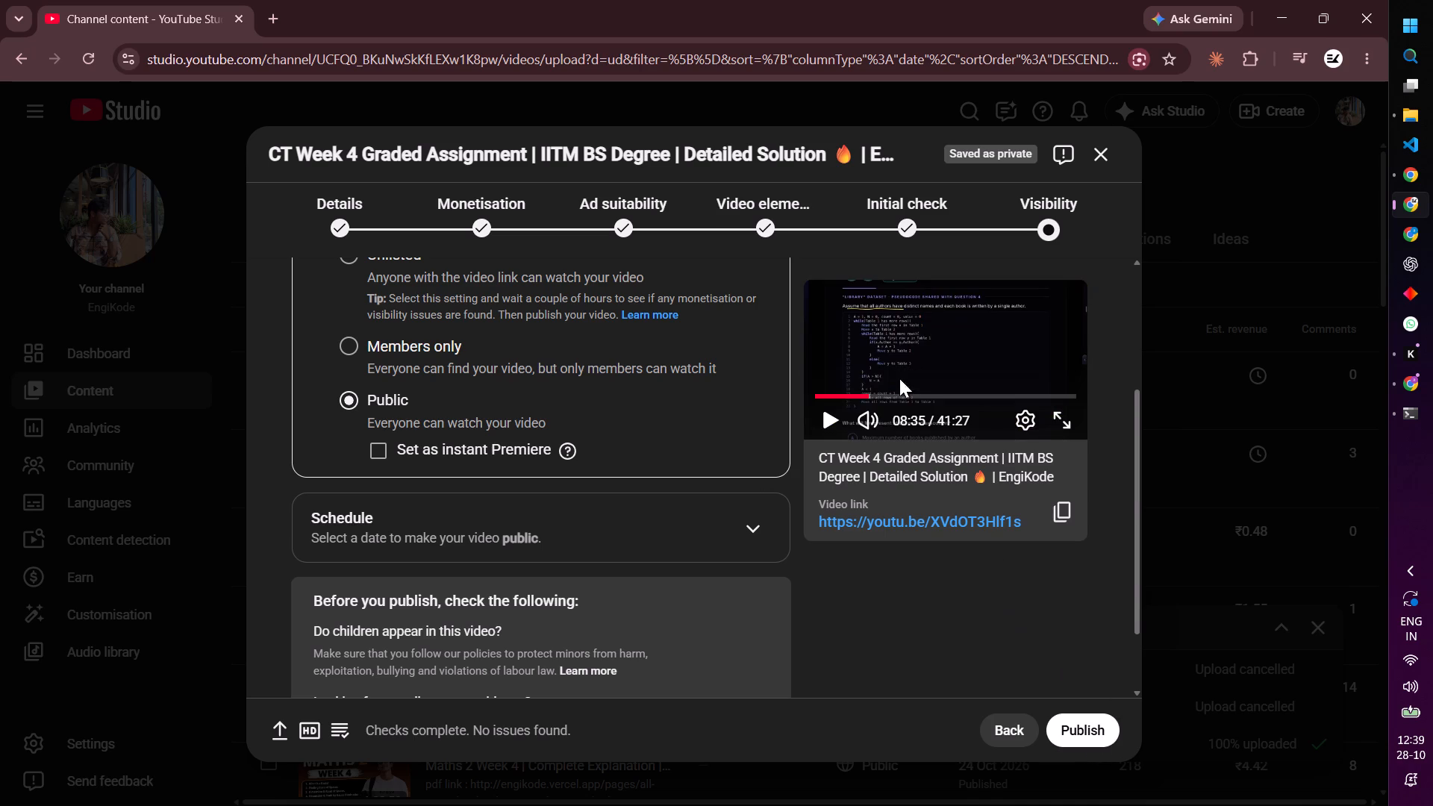
click(963, 388)
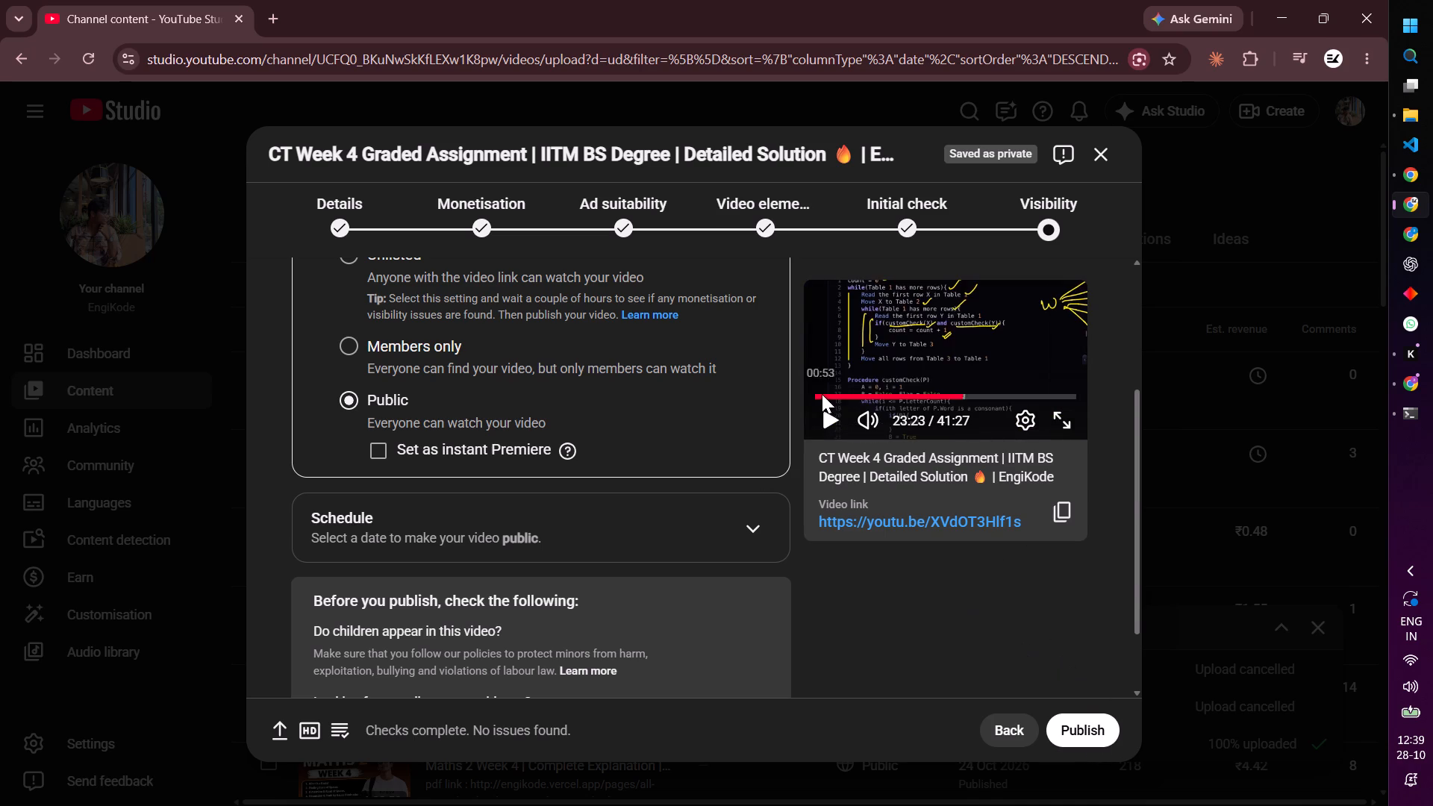
click(826, 412)
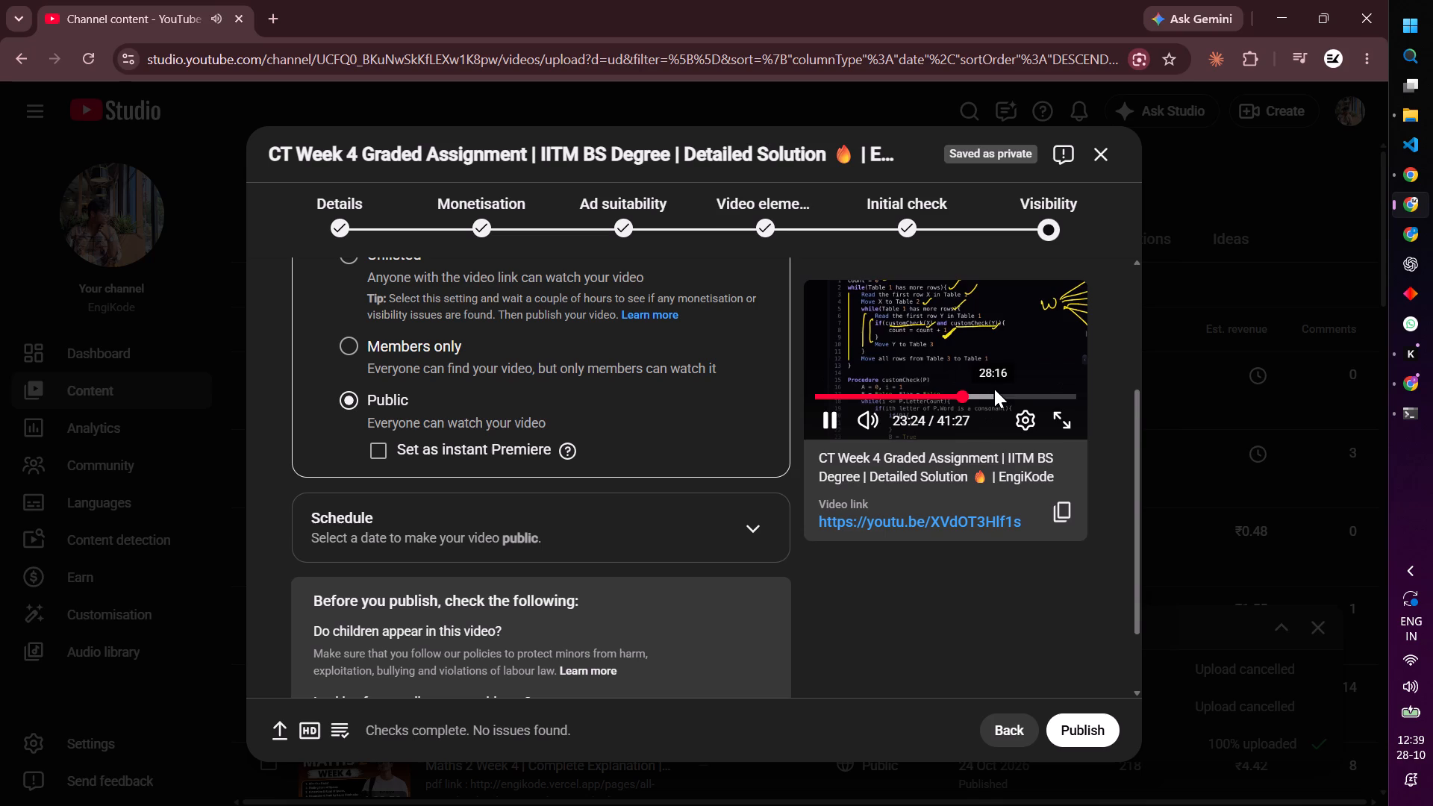
click(991, 395)
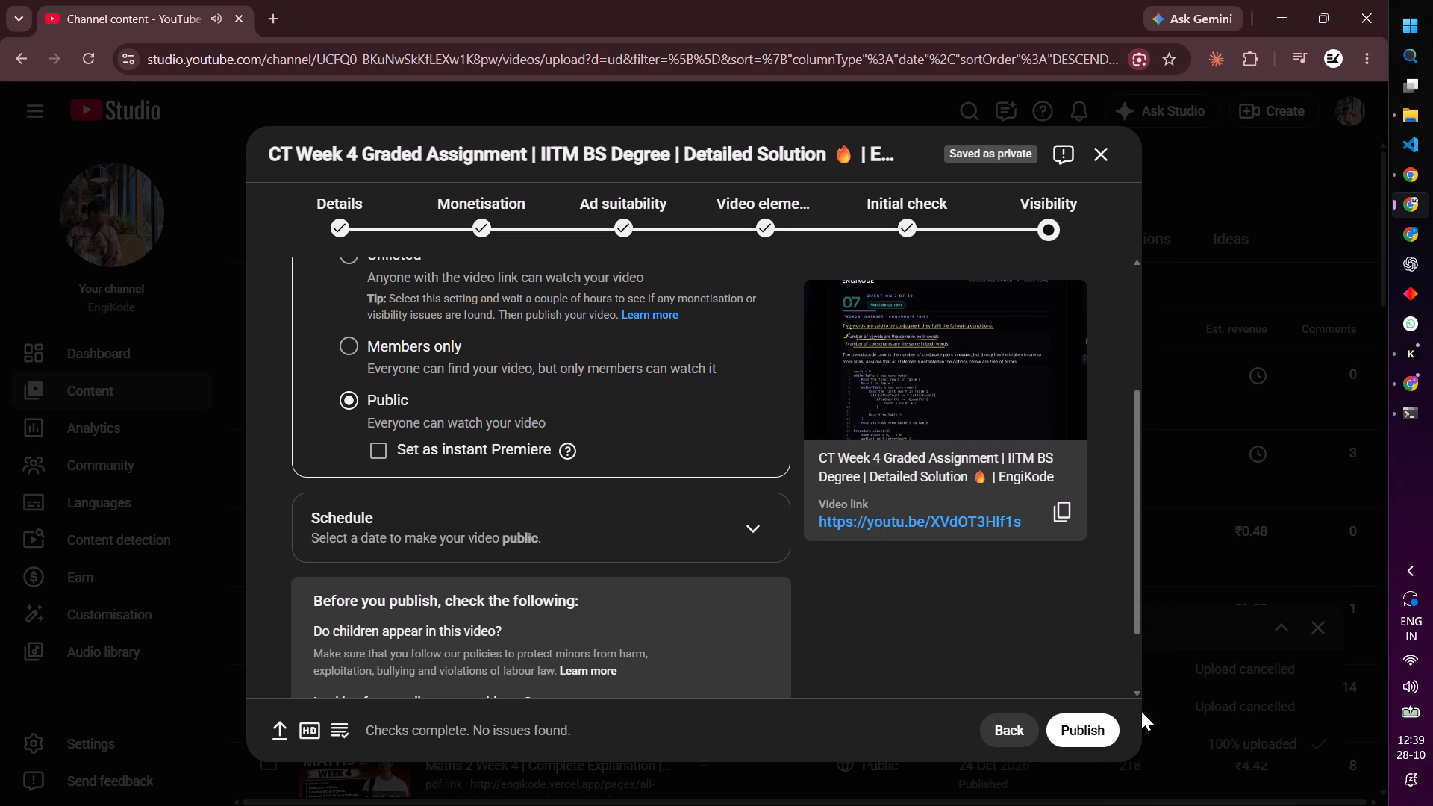
Publish the CT Week 4 Graded Assignment video and close the sharing dialog.
click(1112, 728)
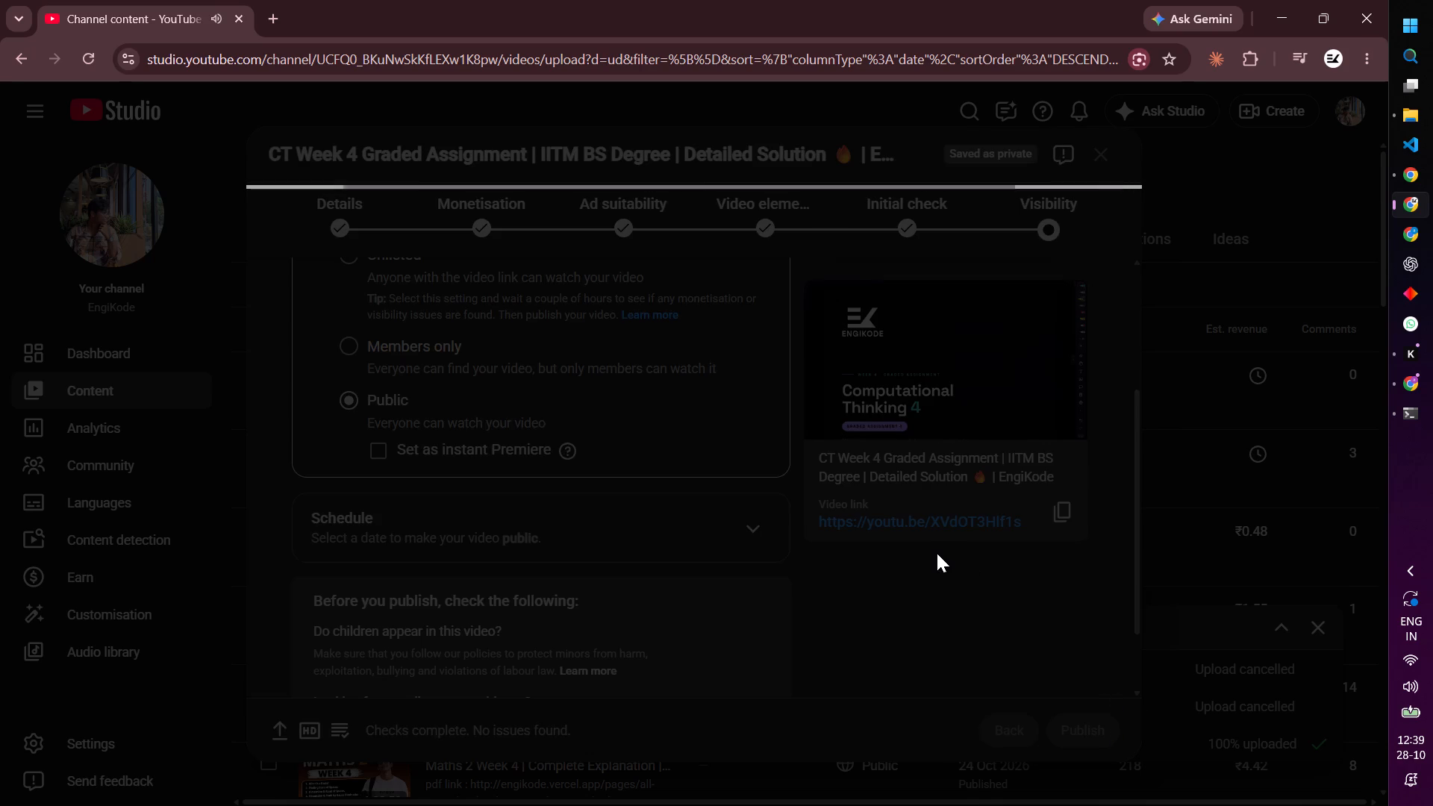
right_drag(937, 553, 955, 429)
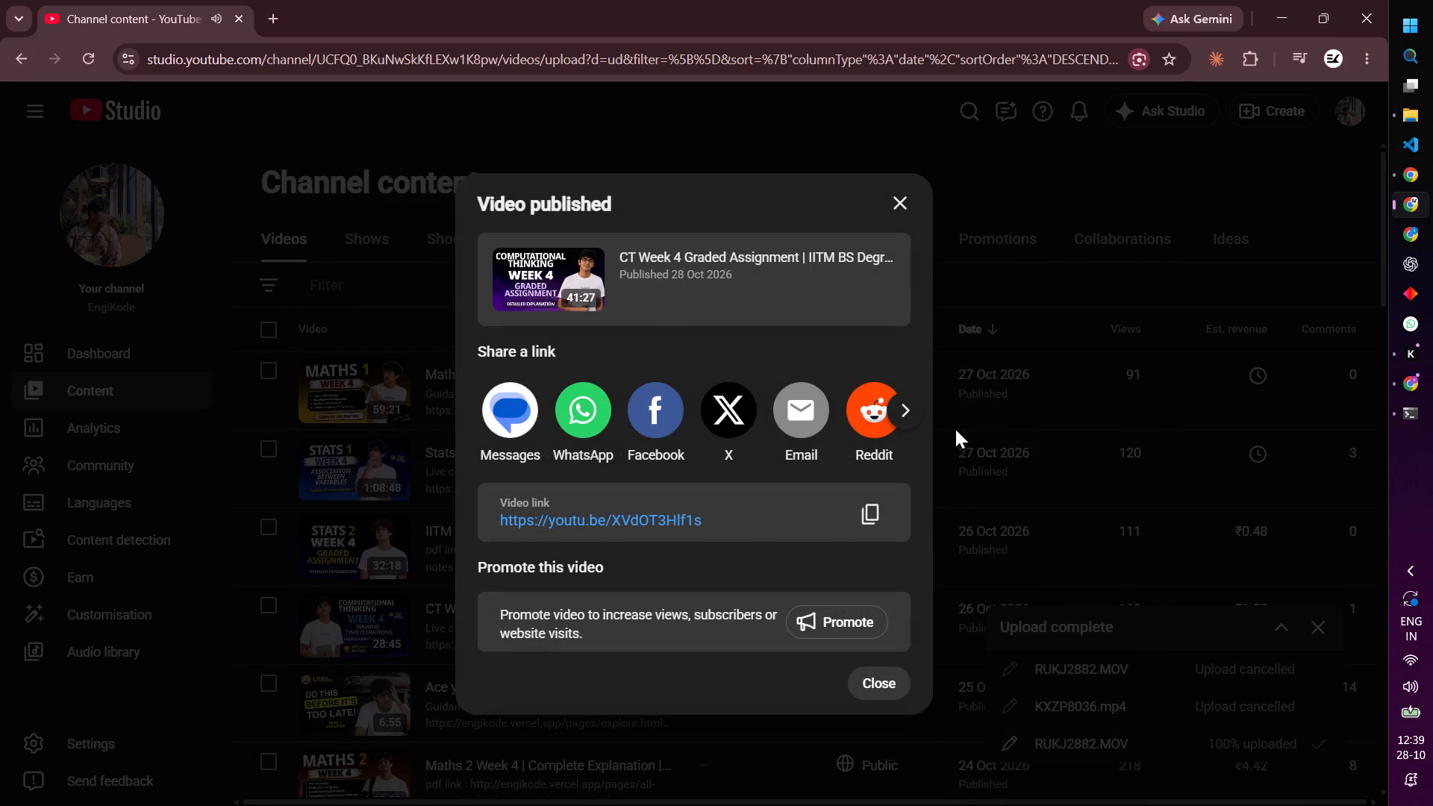
right_drag(955, 429, 911, 211)
click(911, 211)
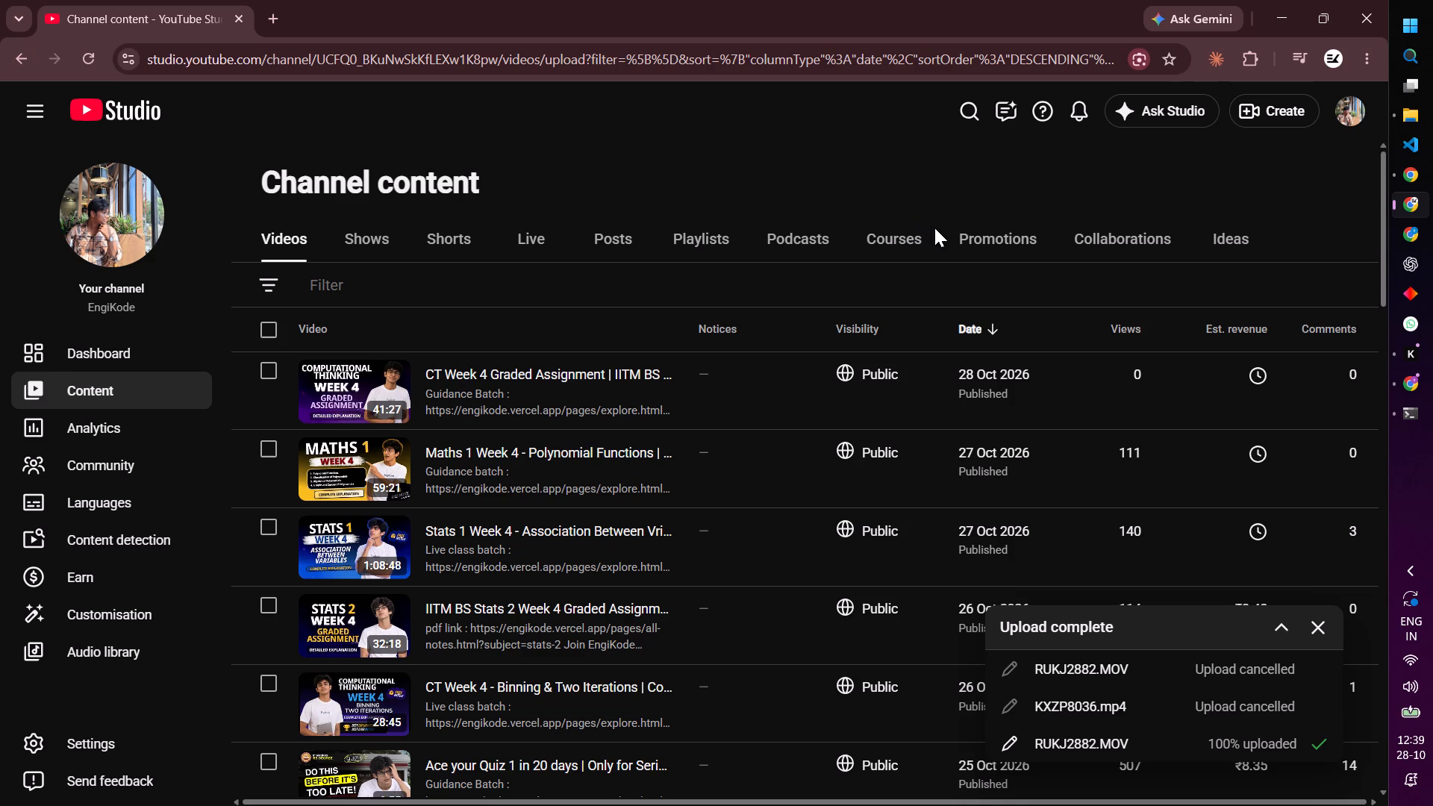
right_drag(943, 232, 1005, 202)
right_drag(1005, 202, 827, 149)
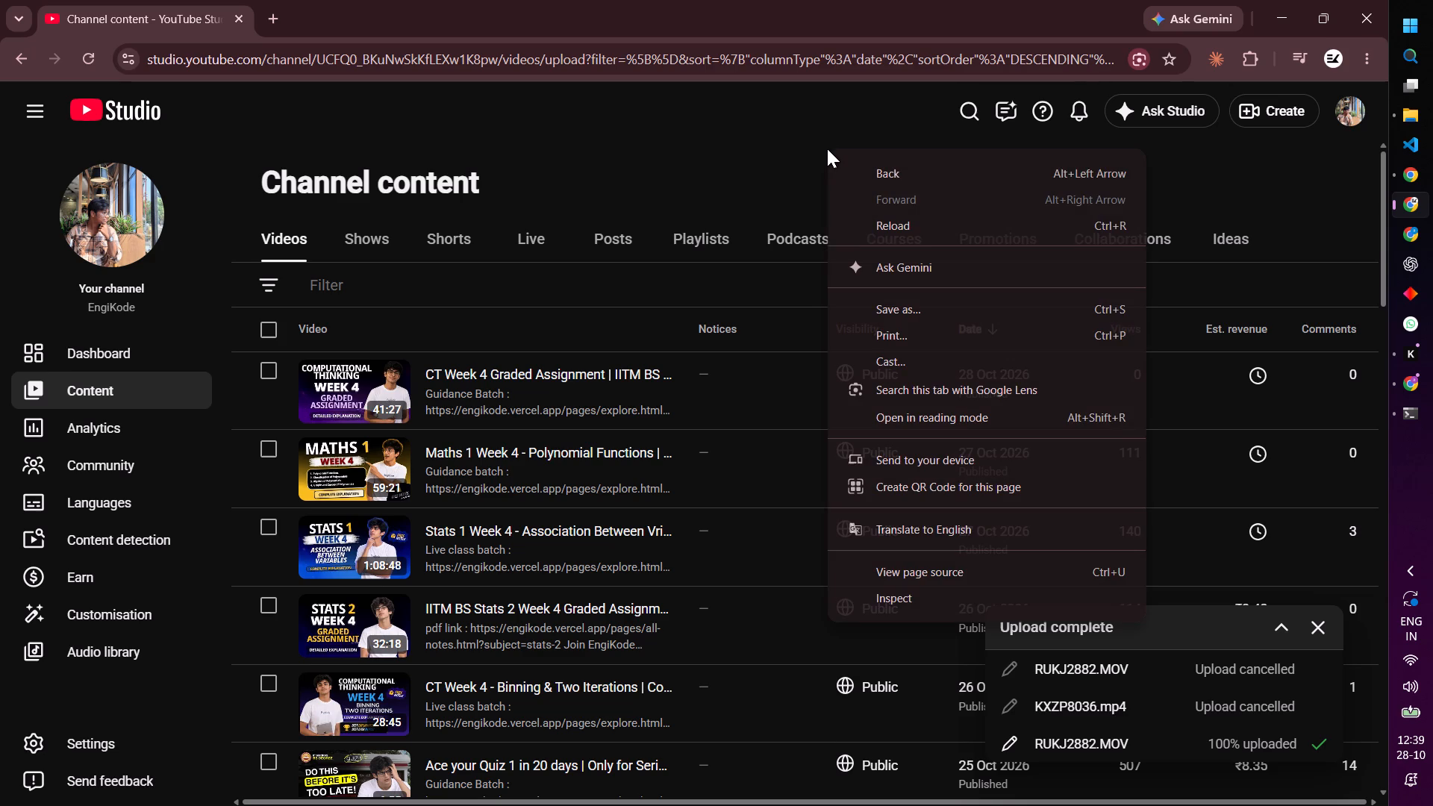
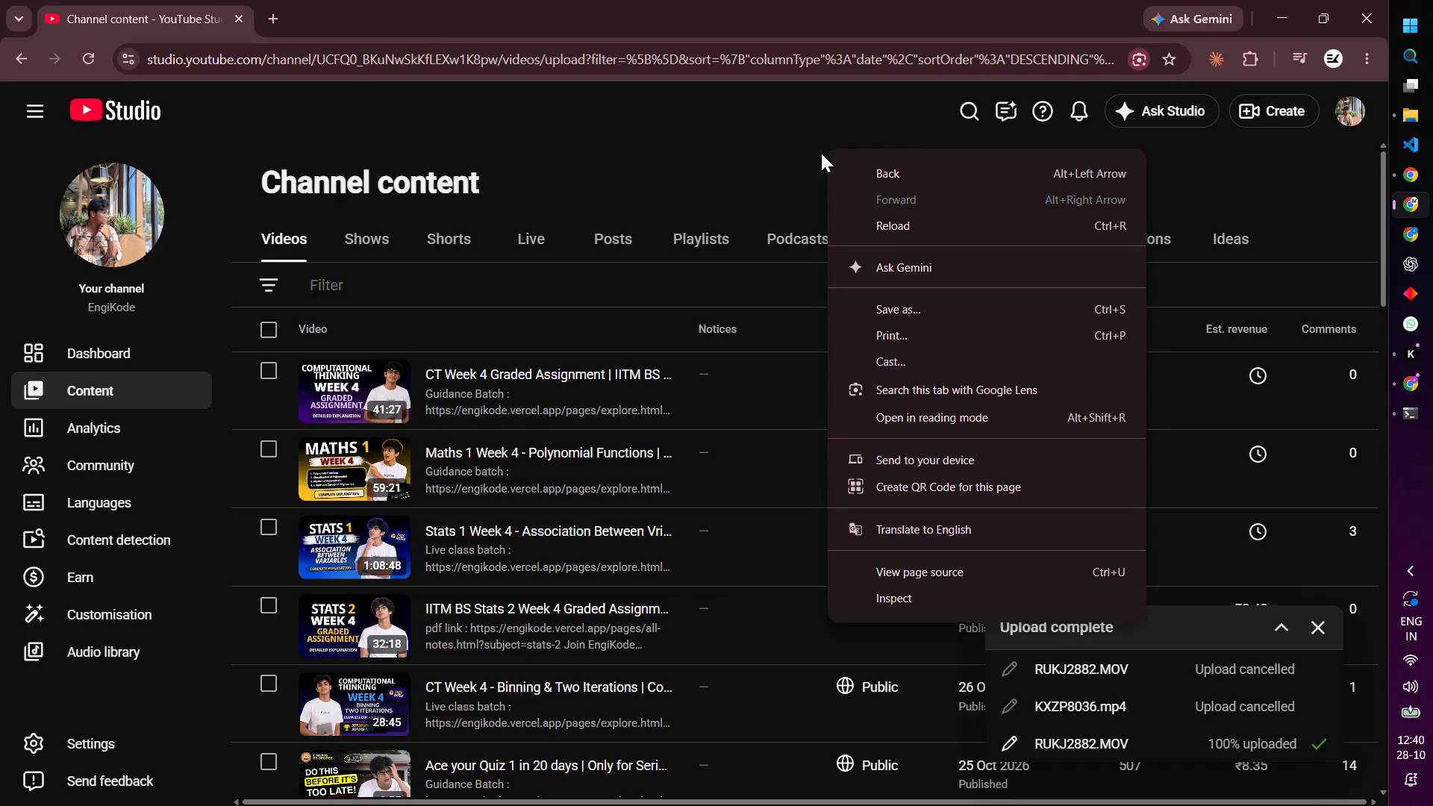
Start a new video upload on the channel and open the file selection window.
click(708, 143)
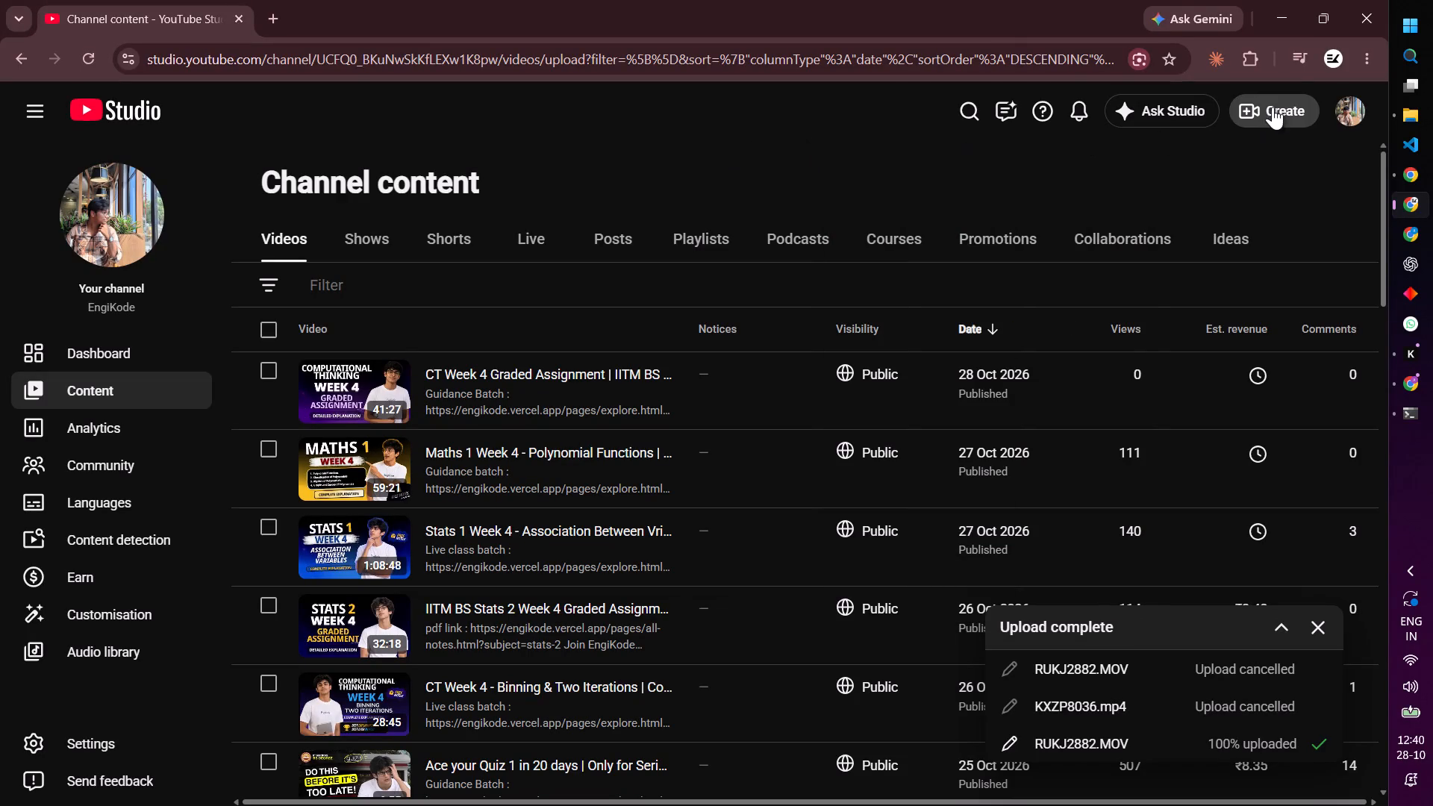
click(1273, 107)
click(1258, 154)
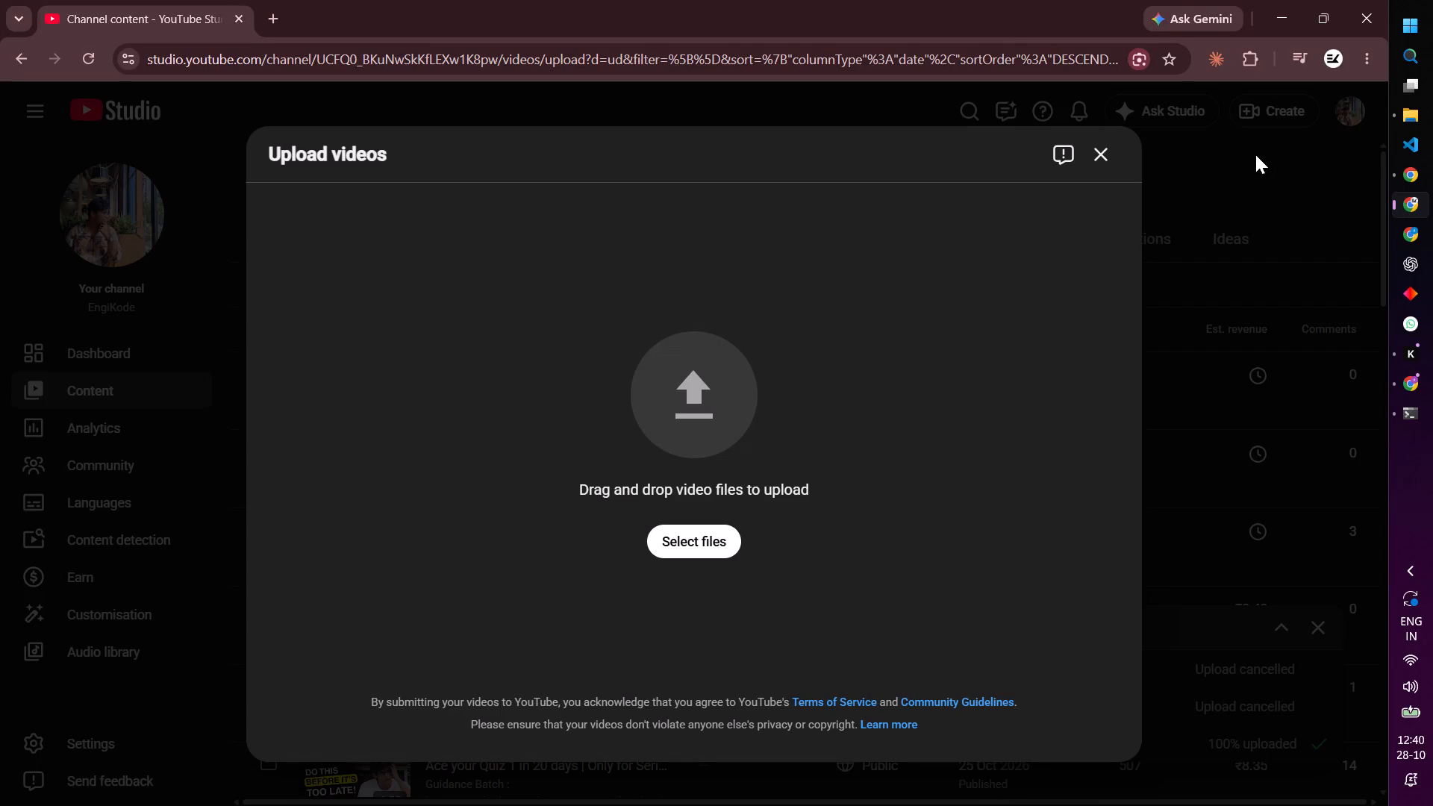
click(728, 550)
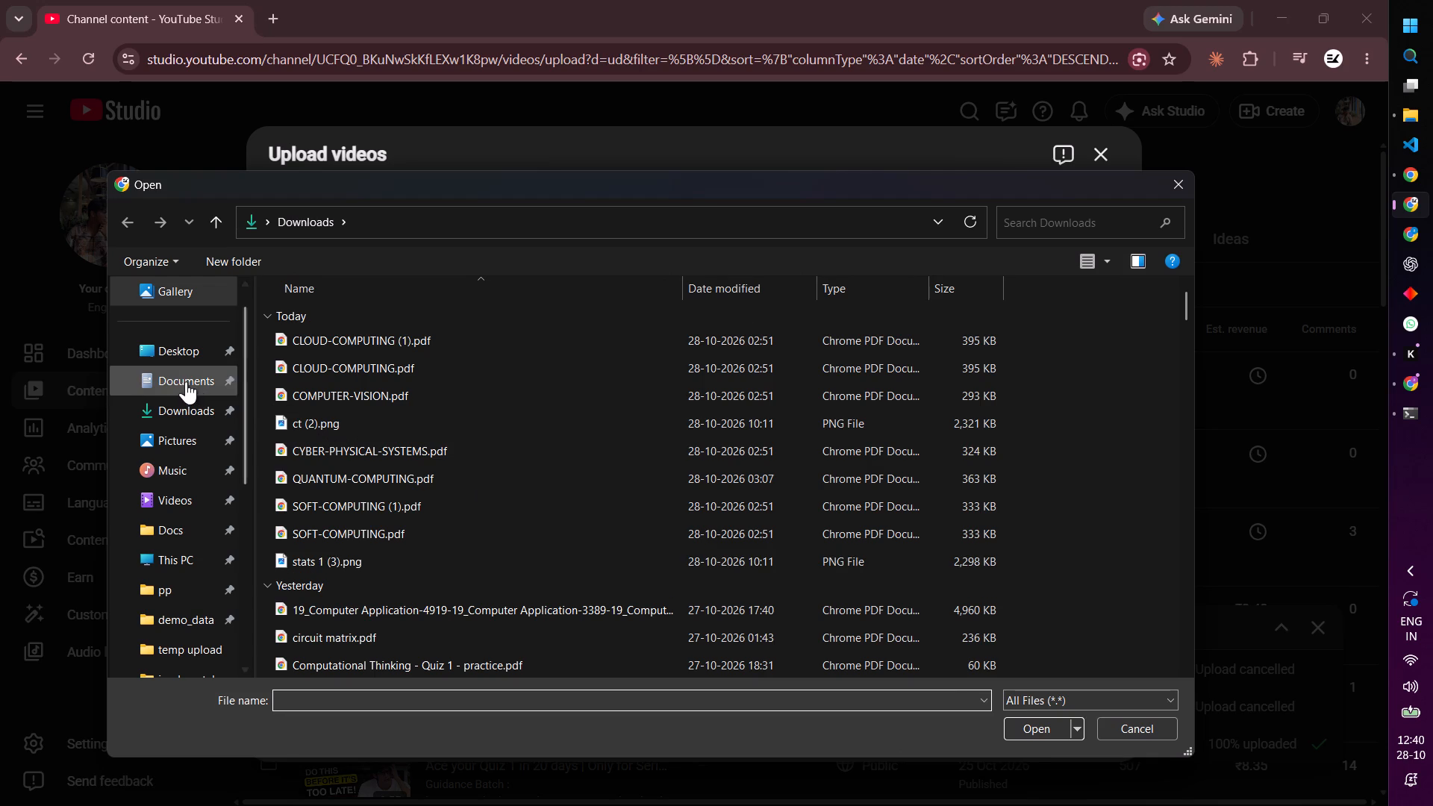
Look through the Desktop folder for the next video file to upload.
click(178, 360)
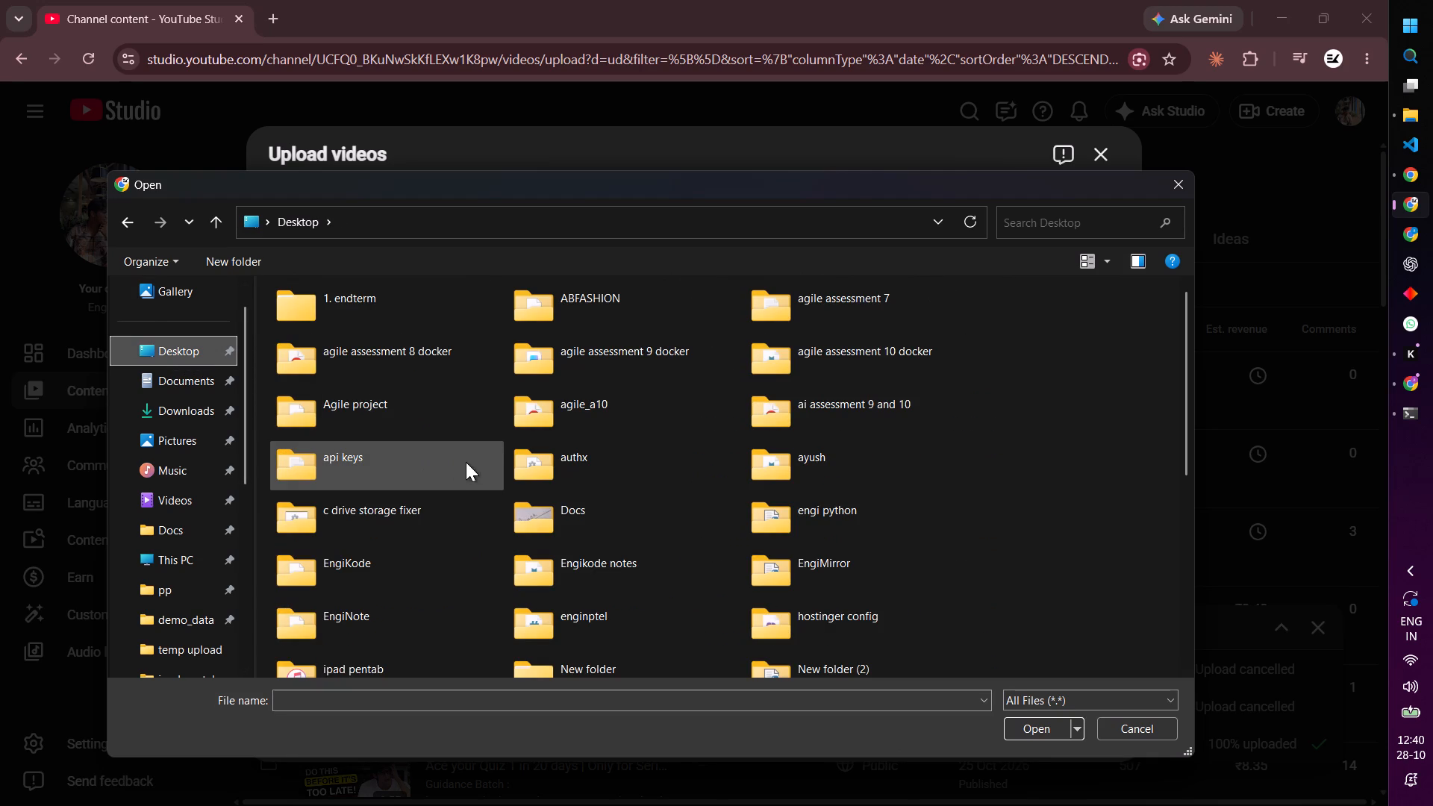
scroll(550, 469, down, 1)
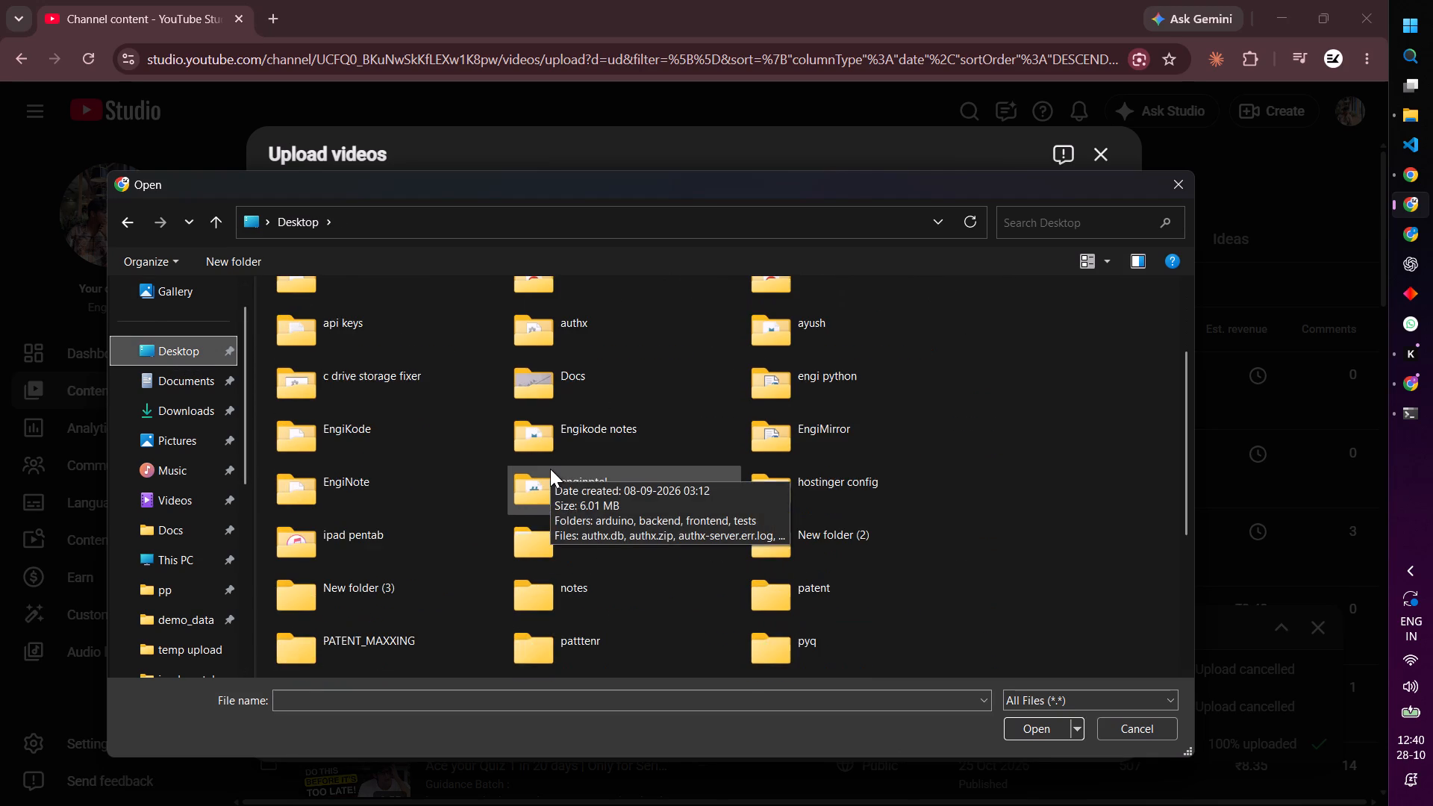
scroll(550, 469, down, 1)
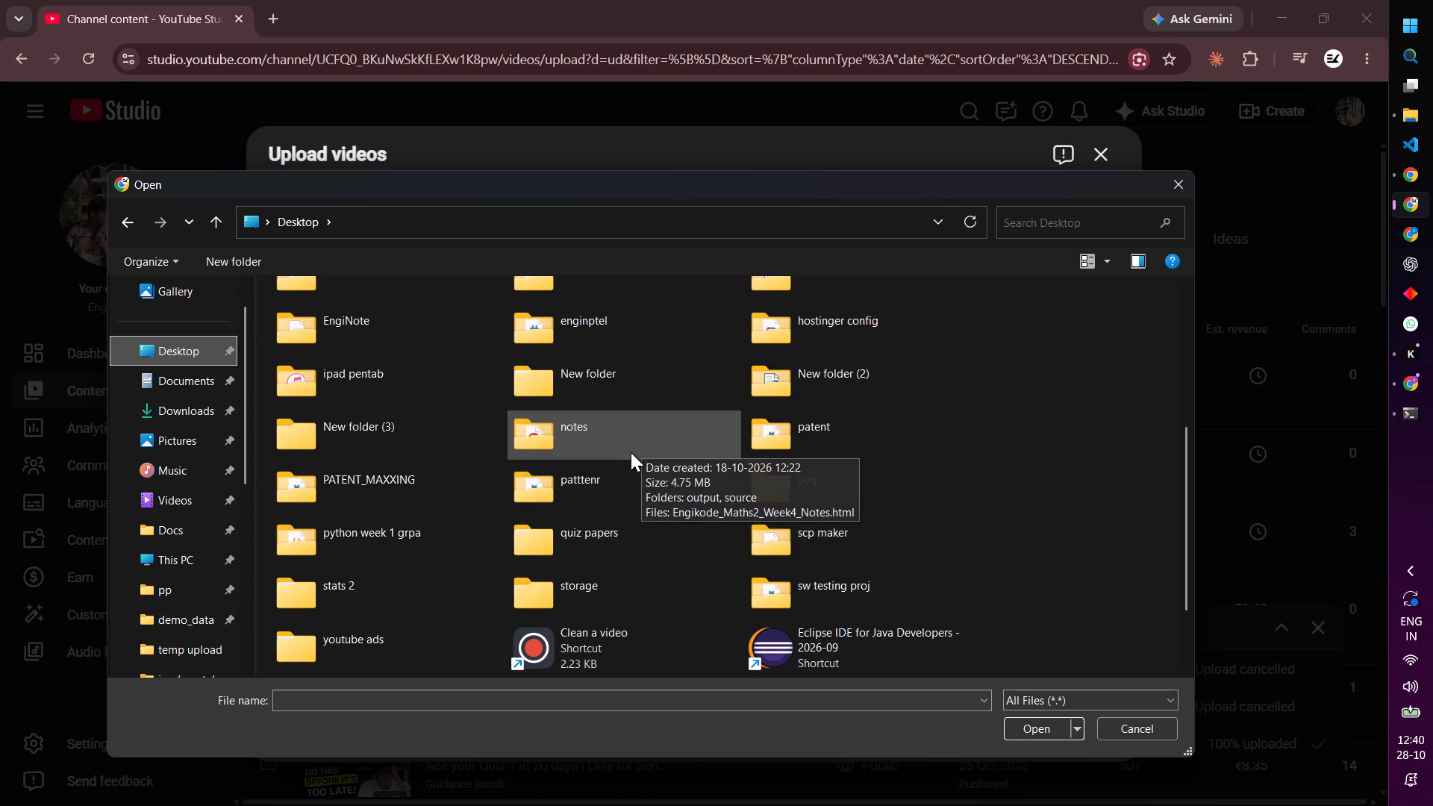
scroll(631, 452, up, 1)
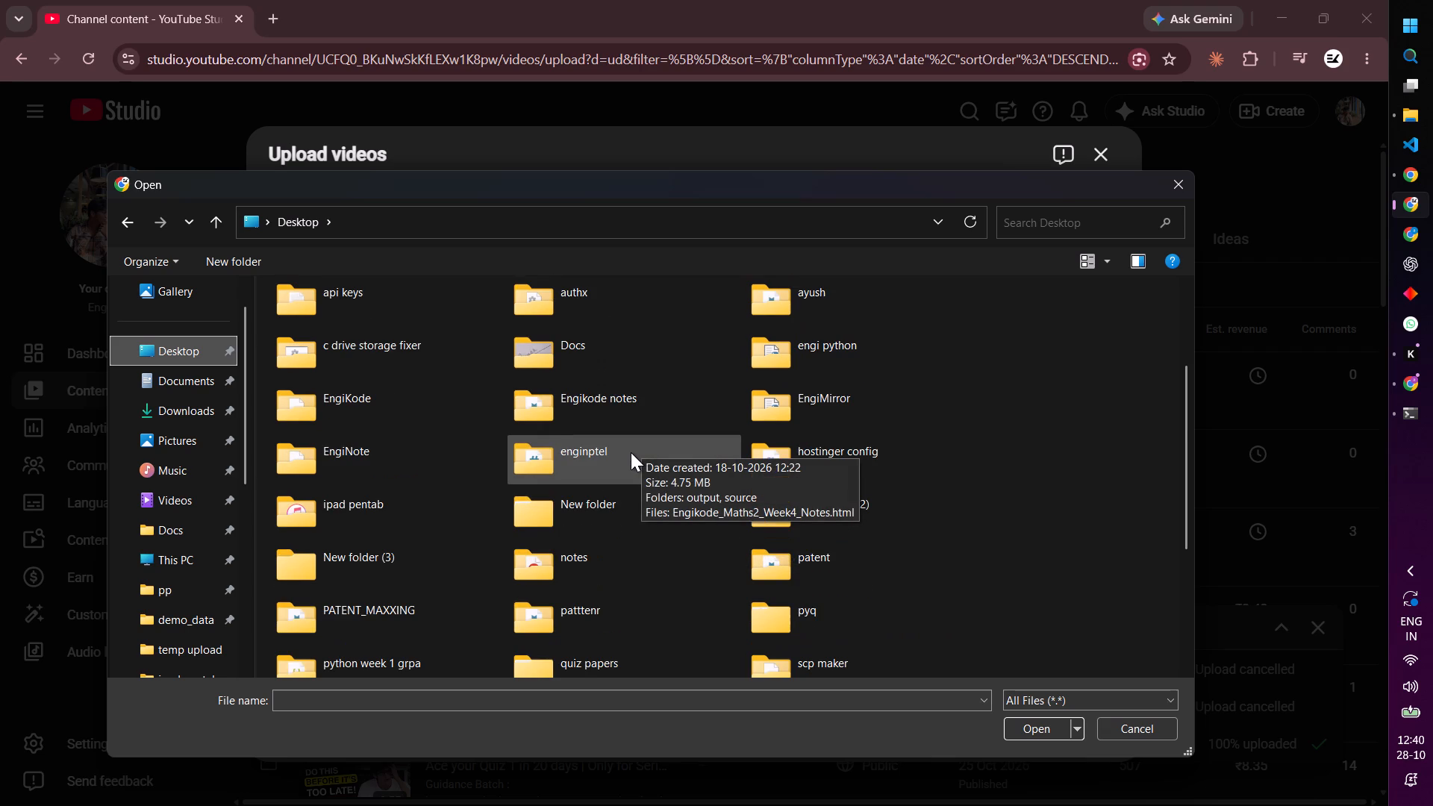
right_drag(651, 444, 631, 419)
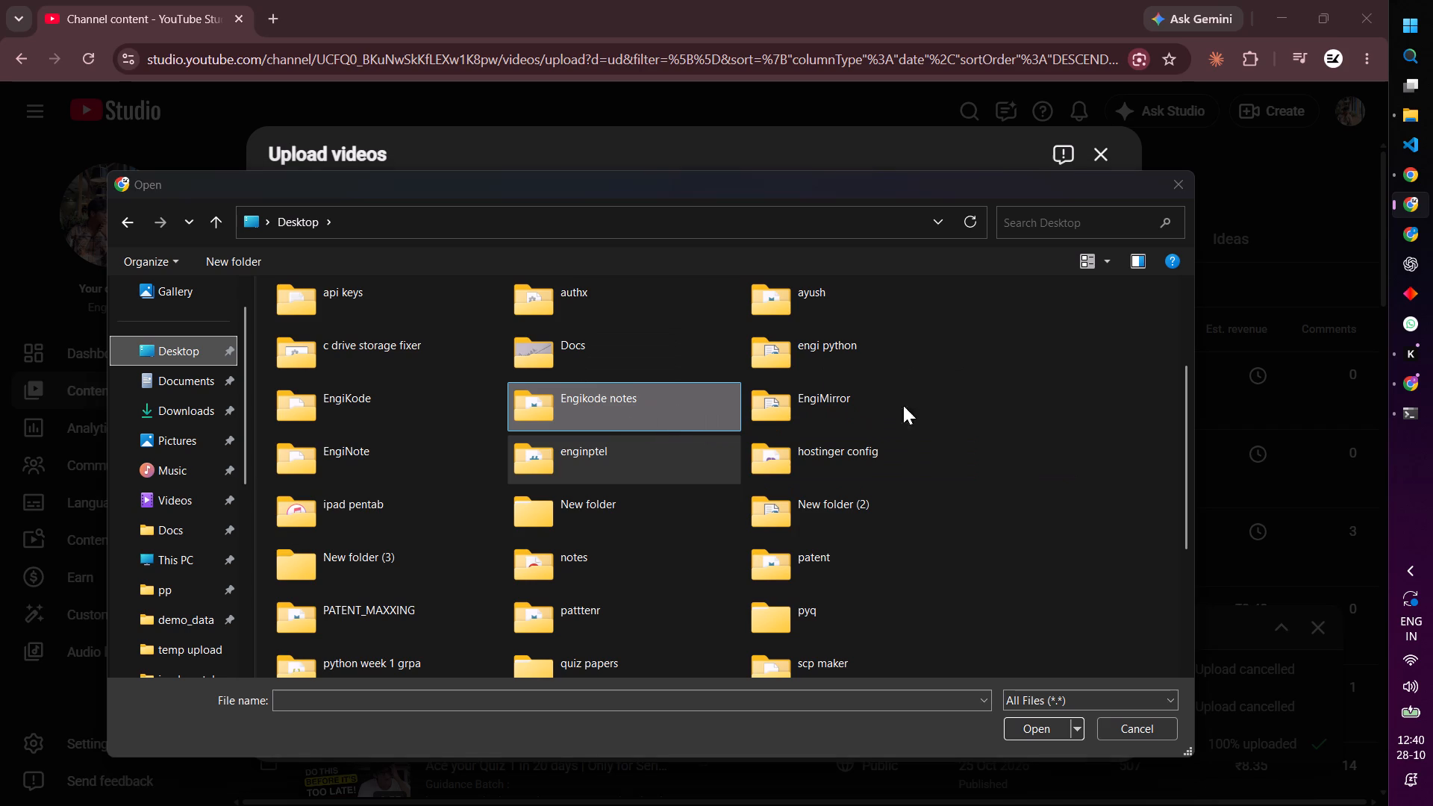
scroll(941, 405, up, 4)
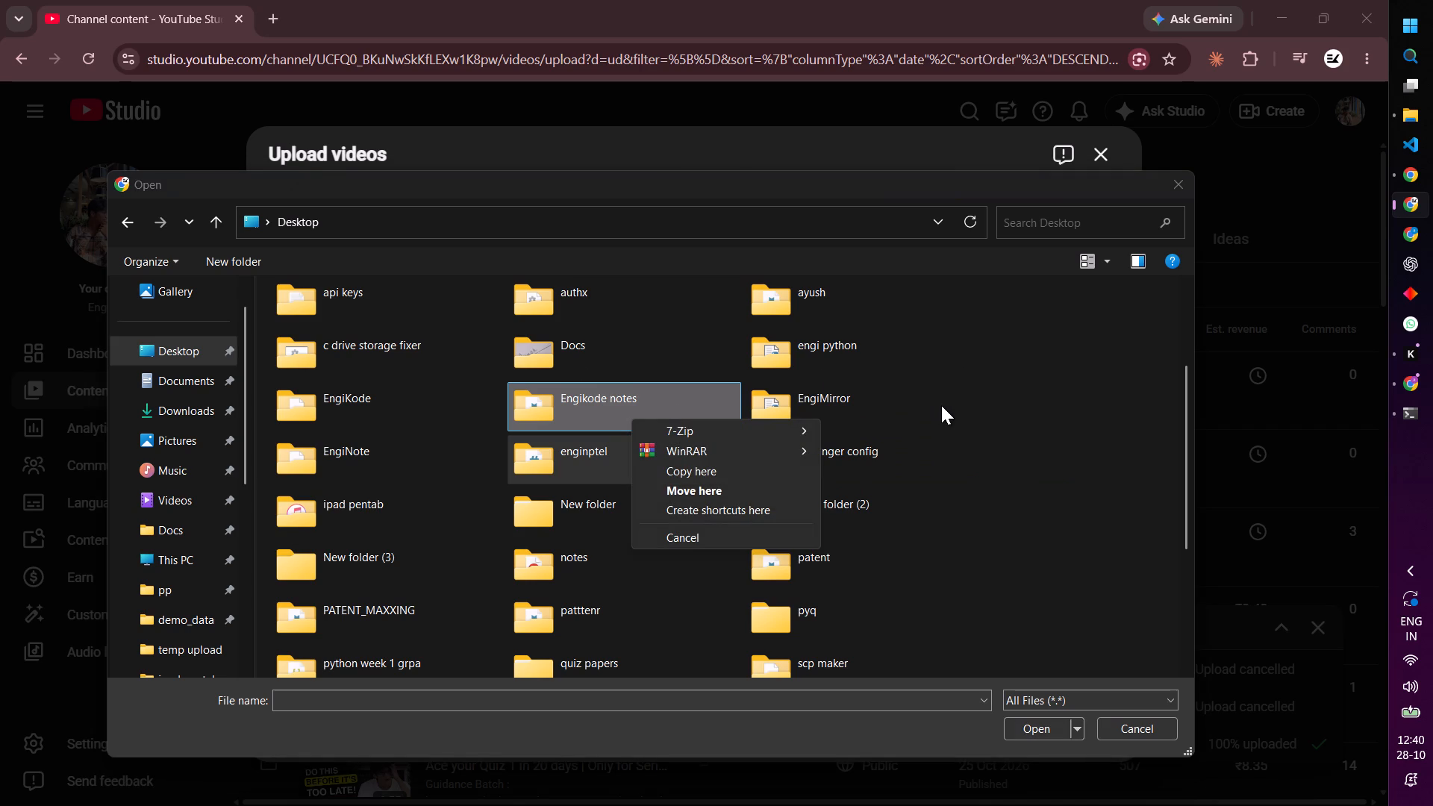
scroll(941, 405, up, 1)
scroll(862, 431, down, 6)
scroll(856, 435, up, 7)
scroll(856, 435, down, 6)
scroll(531, 397, down, 6)
scroll(611, 363, up, 1)
click(667, 351)
scroll(939, 358, up, 3)
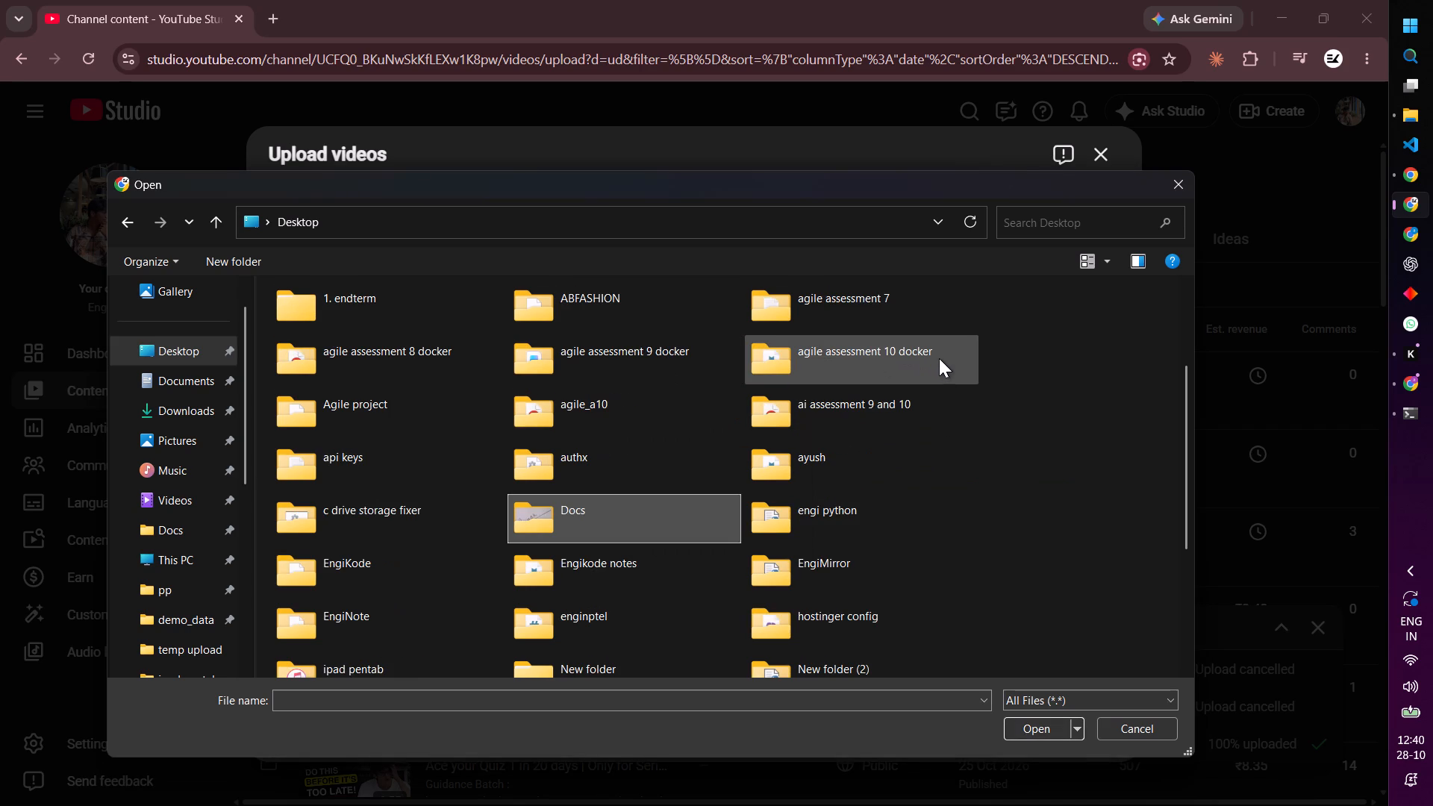
right_drag(939, 358, 961, 354)
scroll(770, 394, up, 2)
scroll(770, 394, down, 1)
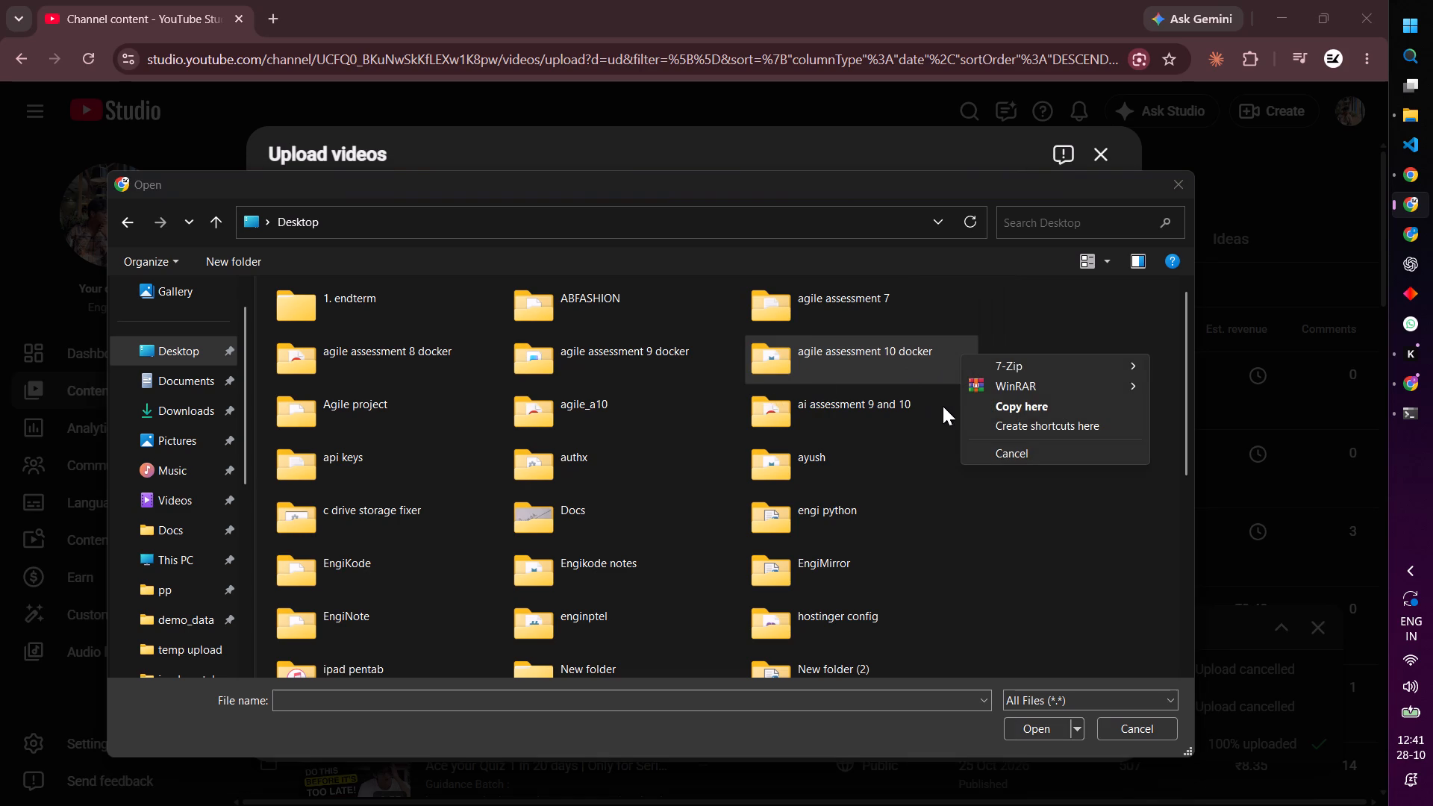
click(943, 406)
scroll(943, 406, up, 2)
scroll(943, 406, down, 6)
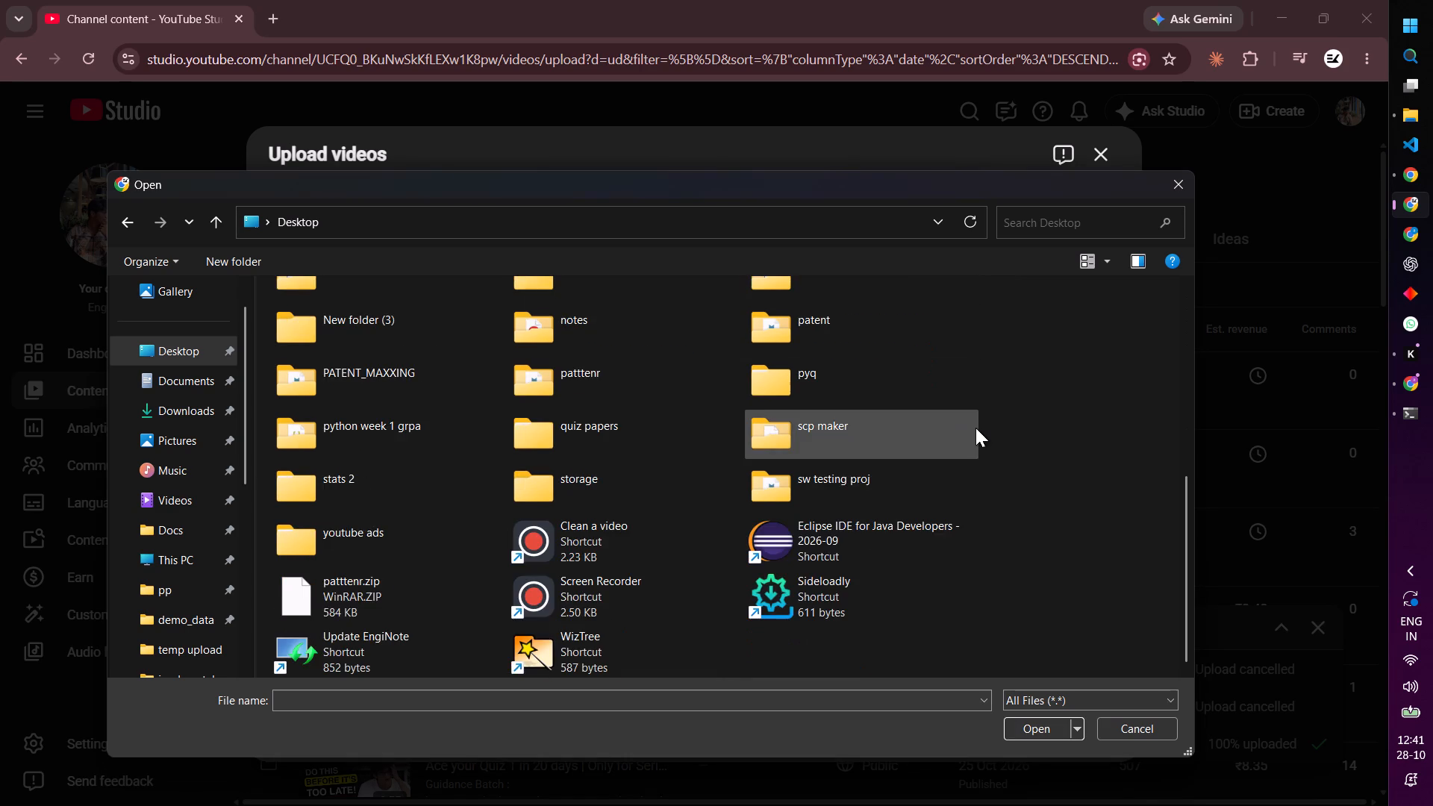
scroll(975, 428, up, 2)
scroll(975, 428, down, 1)
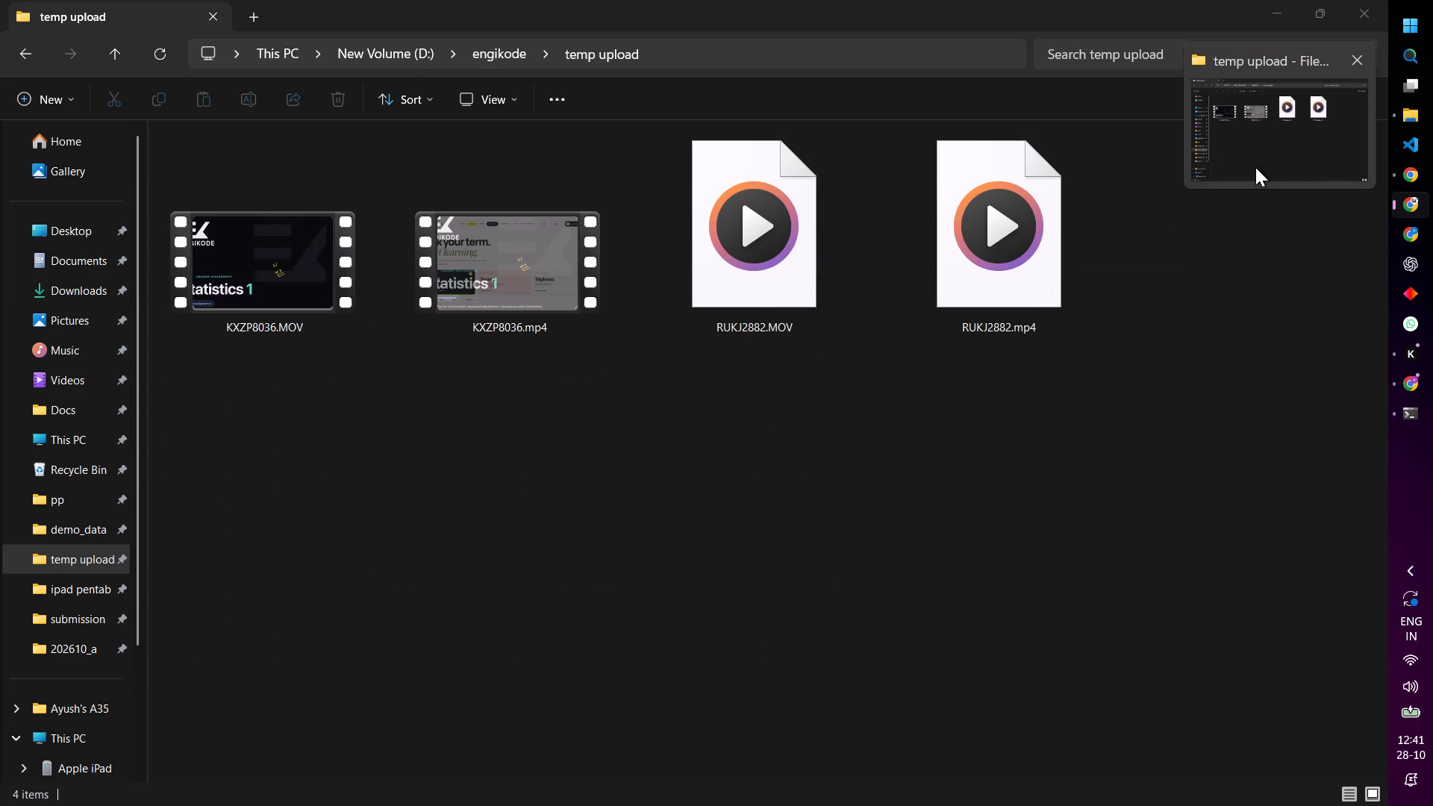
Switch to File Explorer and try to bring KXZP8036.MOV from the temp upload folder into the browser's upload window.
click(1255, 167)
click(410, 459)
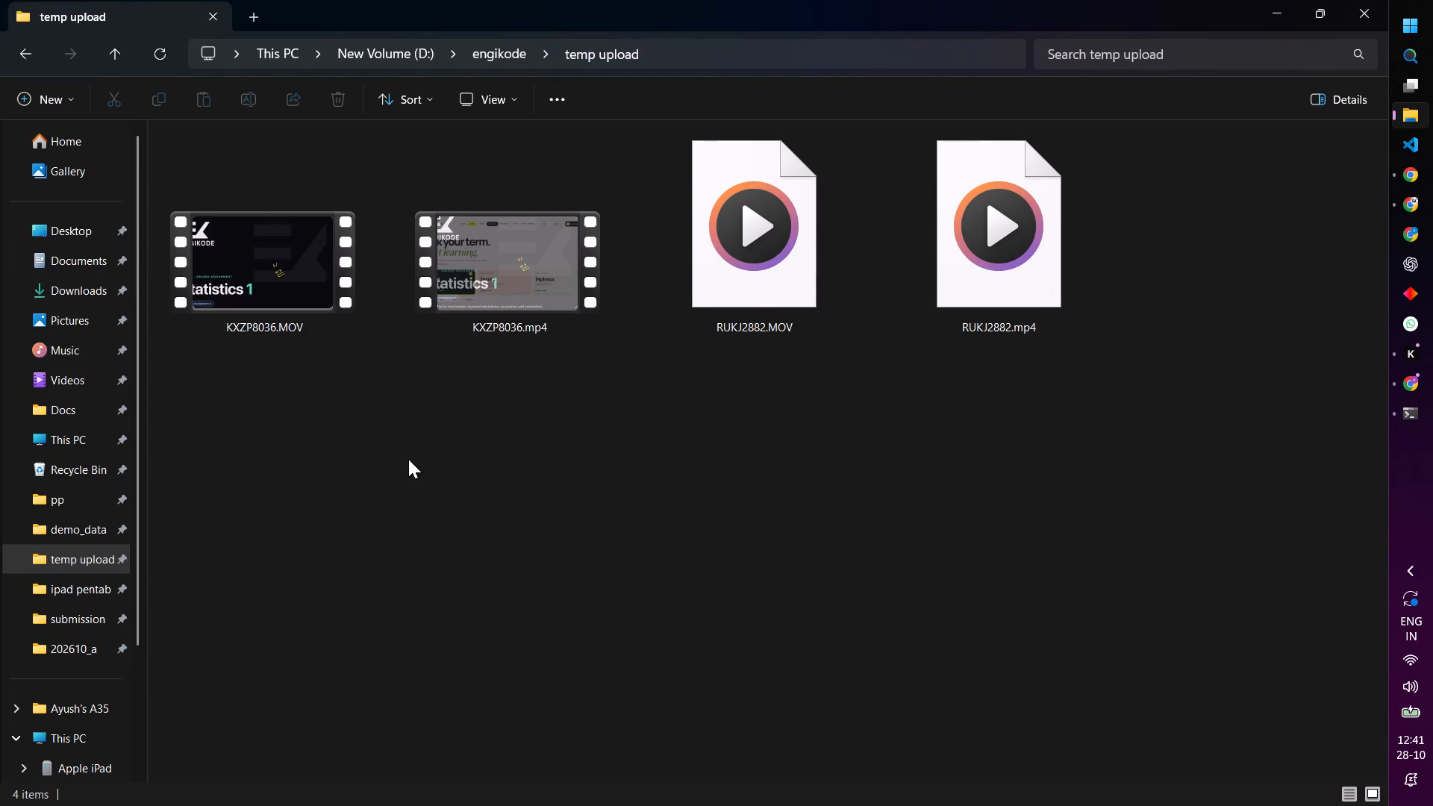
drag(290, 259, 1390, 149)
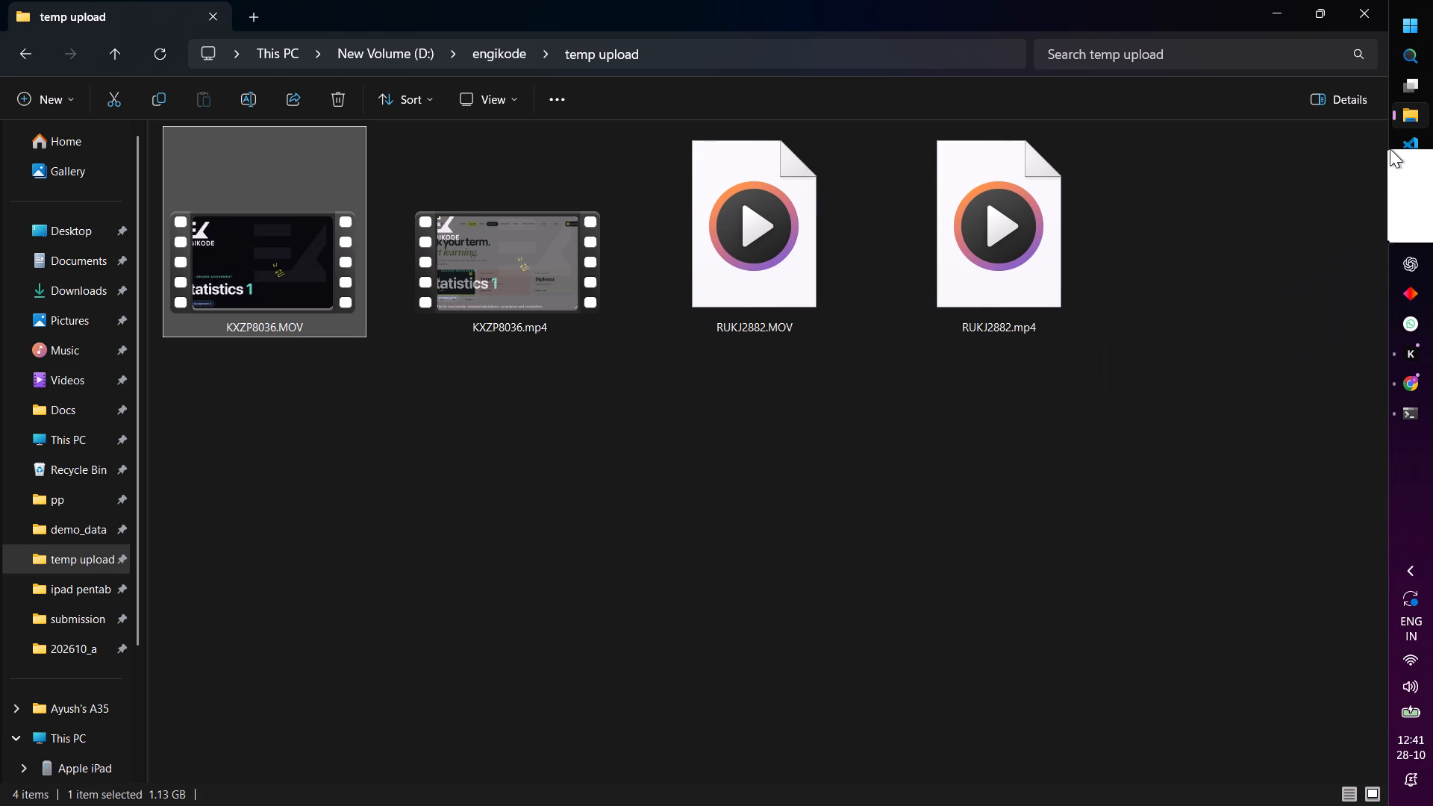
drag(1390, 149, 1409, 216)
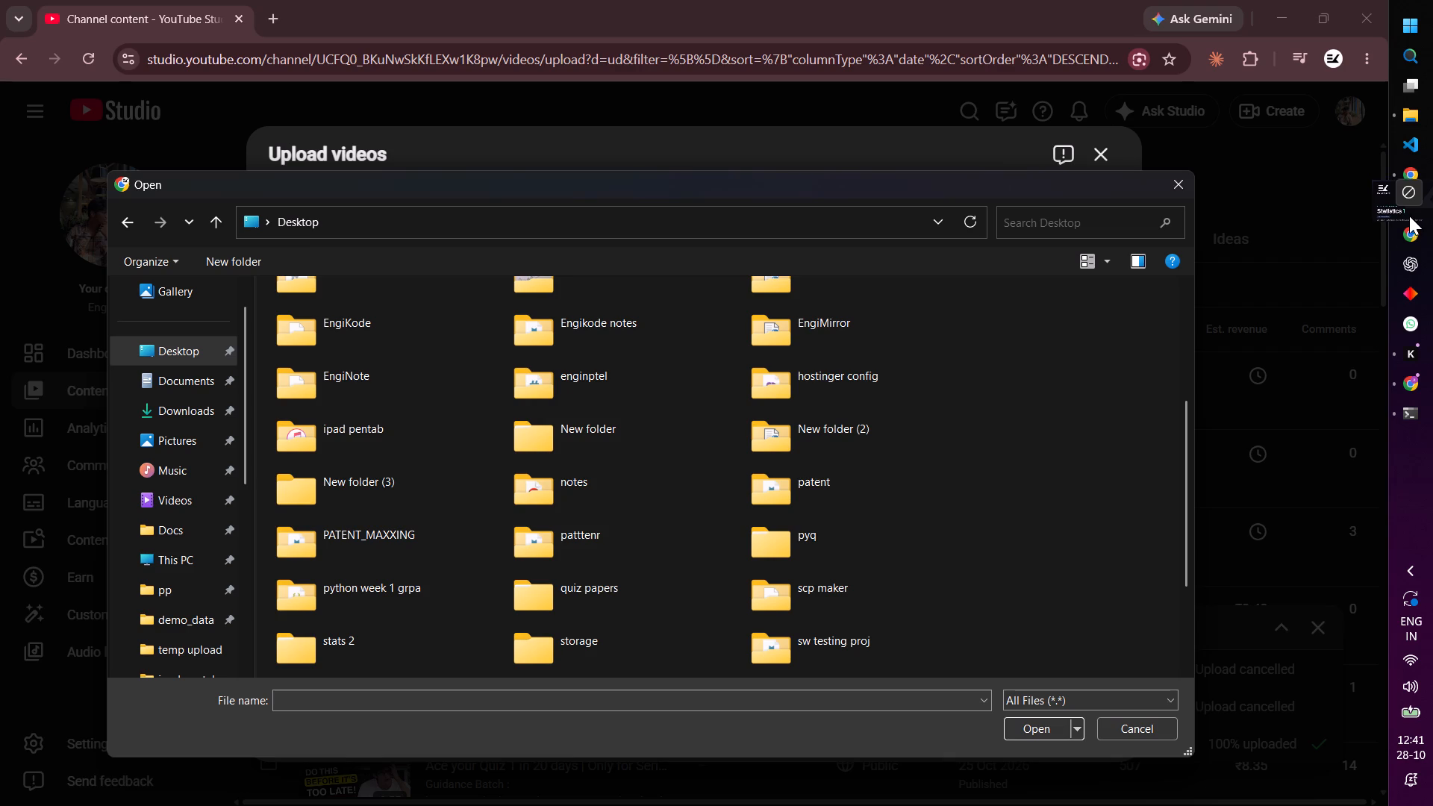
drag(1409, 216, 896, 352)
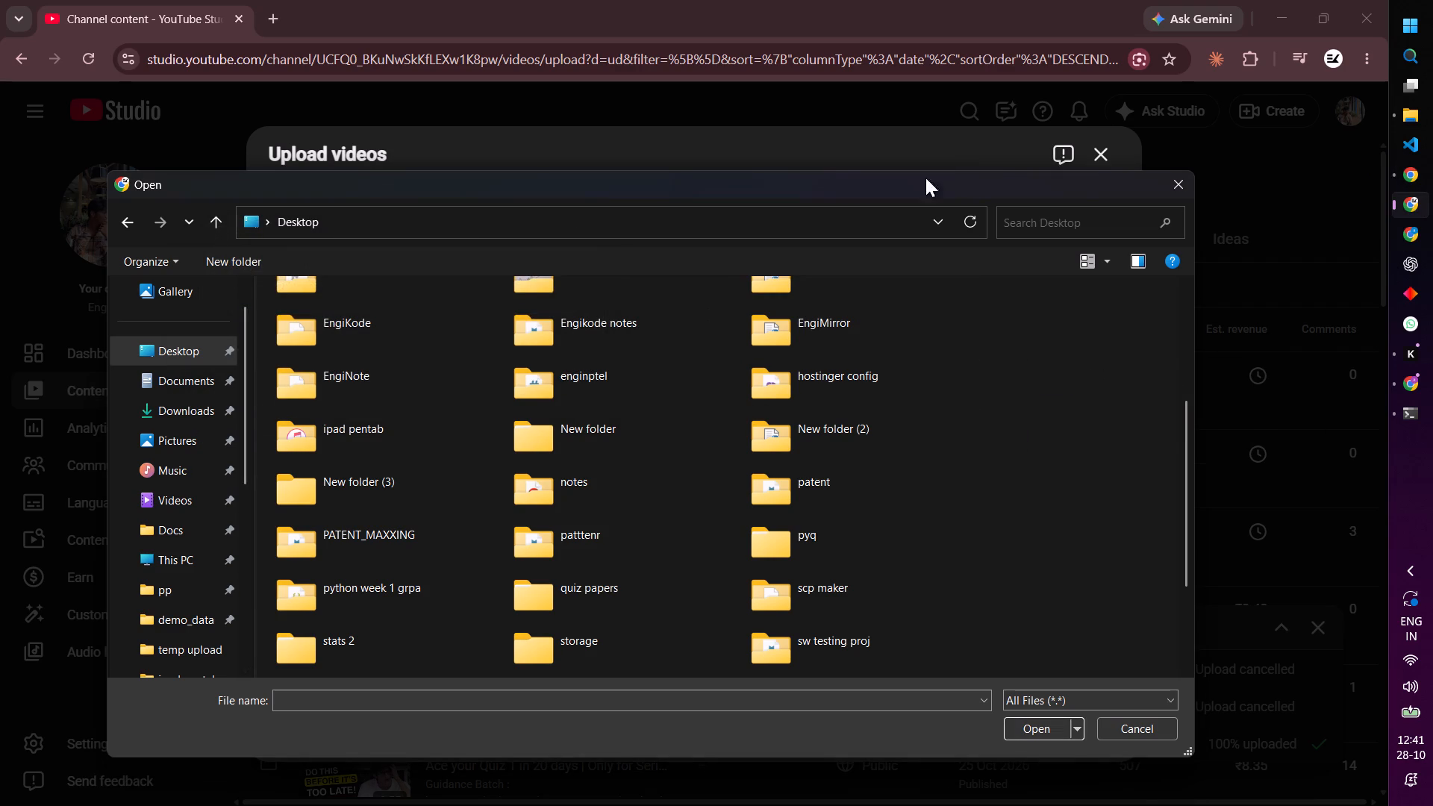
Reposition the file selection window and look through the New Volume (D:) drive for the video's folder.
drag(1074, 178, 1199, 601)
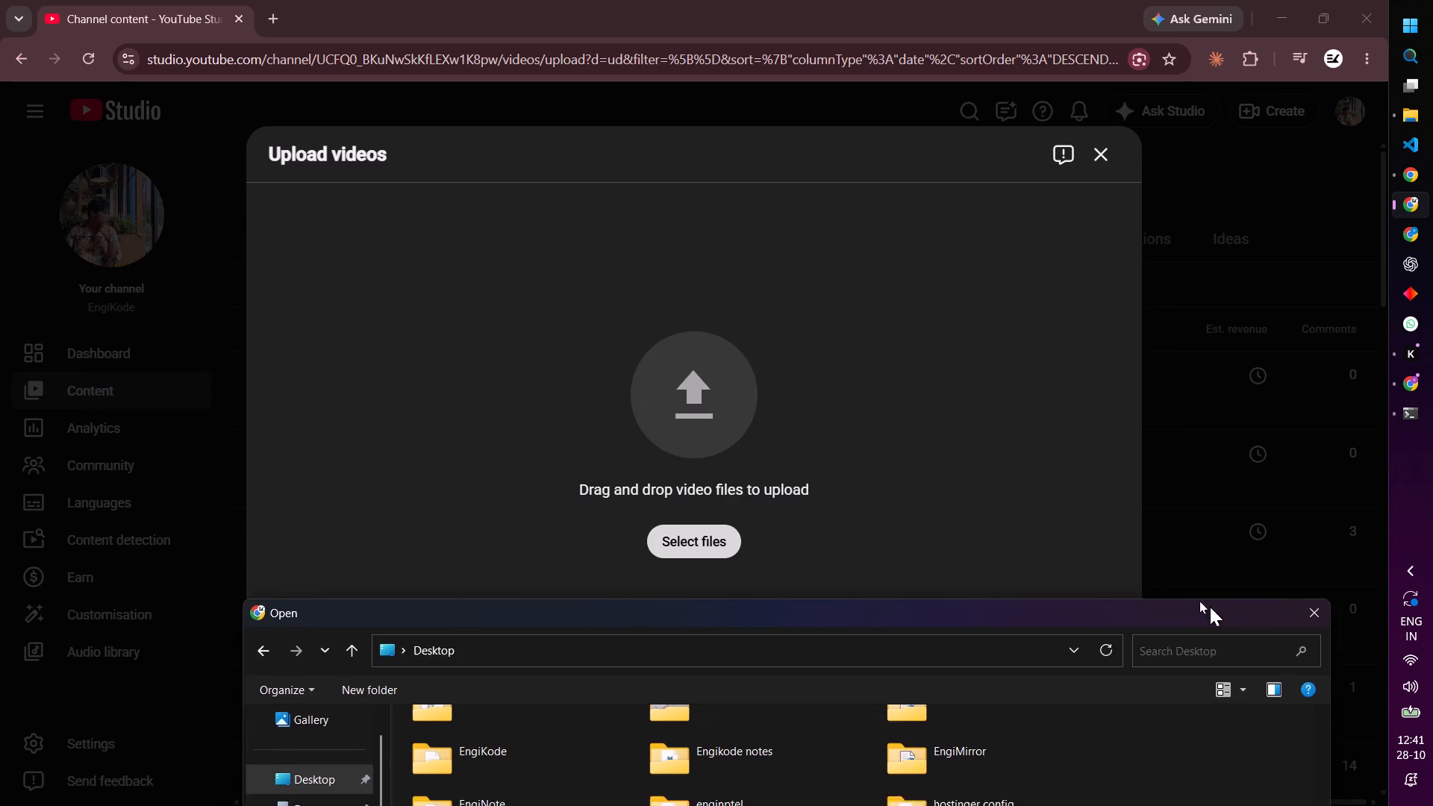
drag(1199, 601, 920, 116)
scroll(787, 316, down, 14)
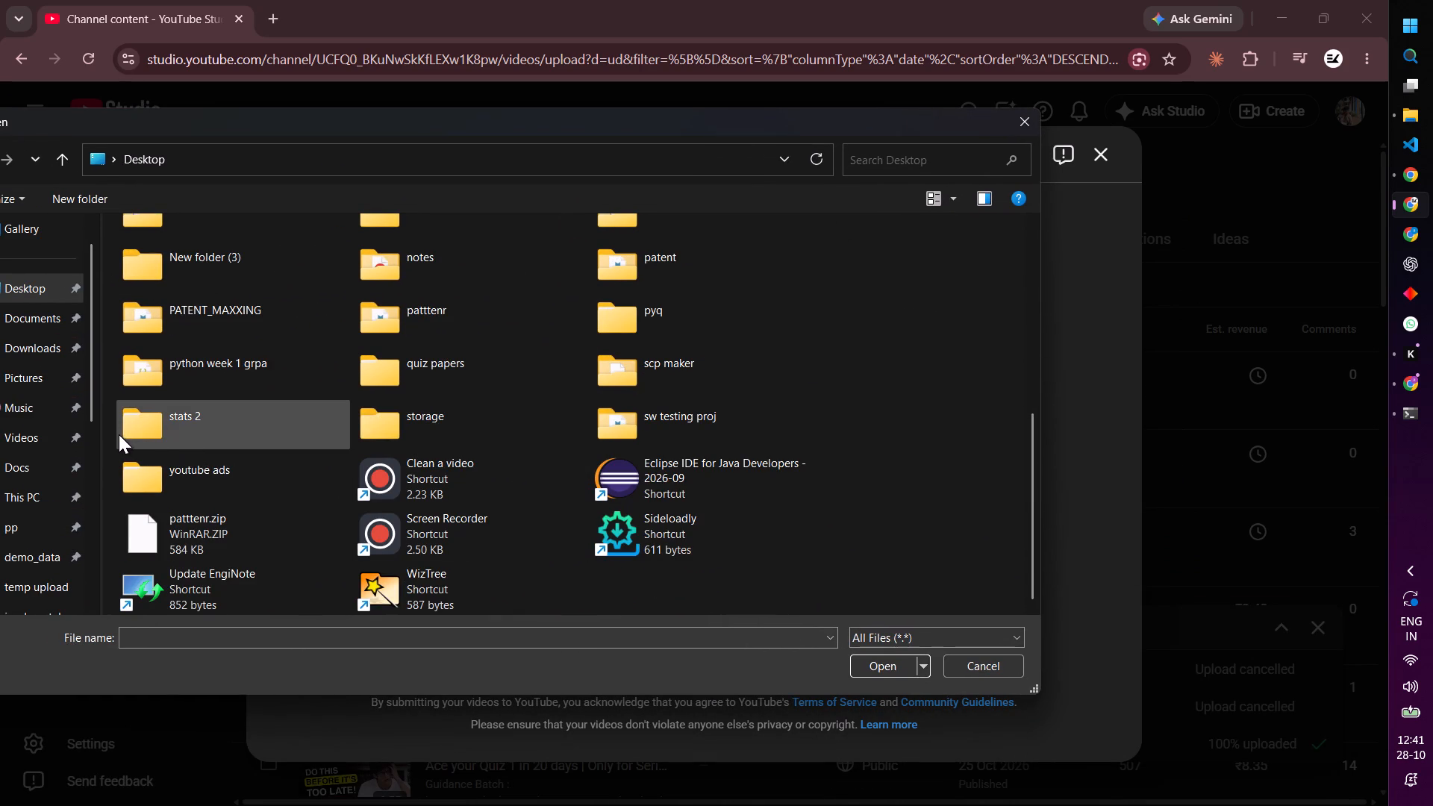
scroll(119, 432, down, 4)
scroll(20, 457, down, 7)
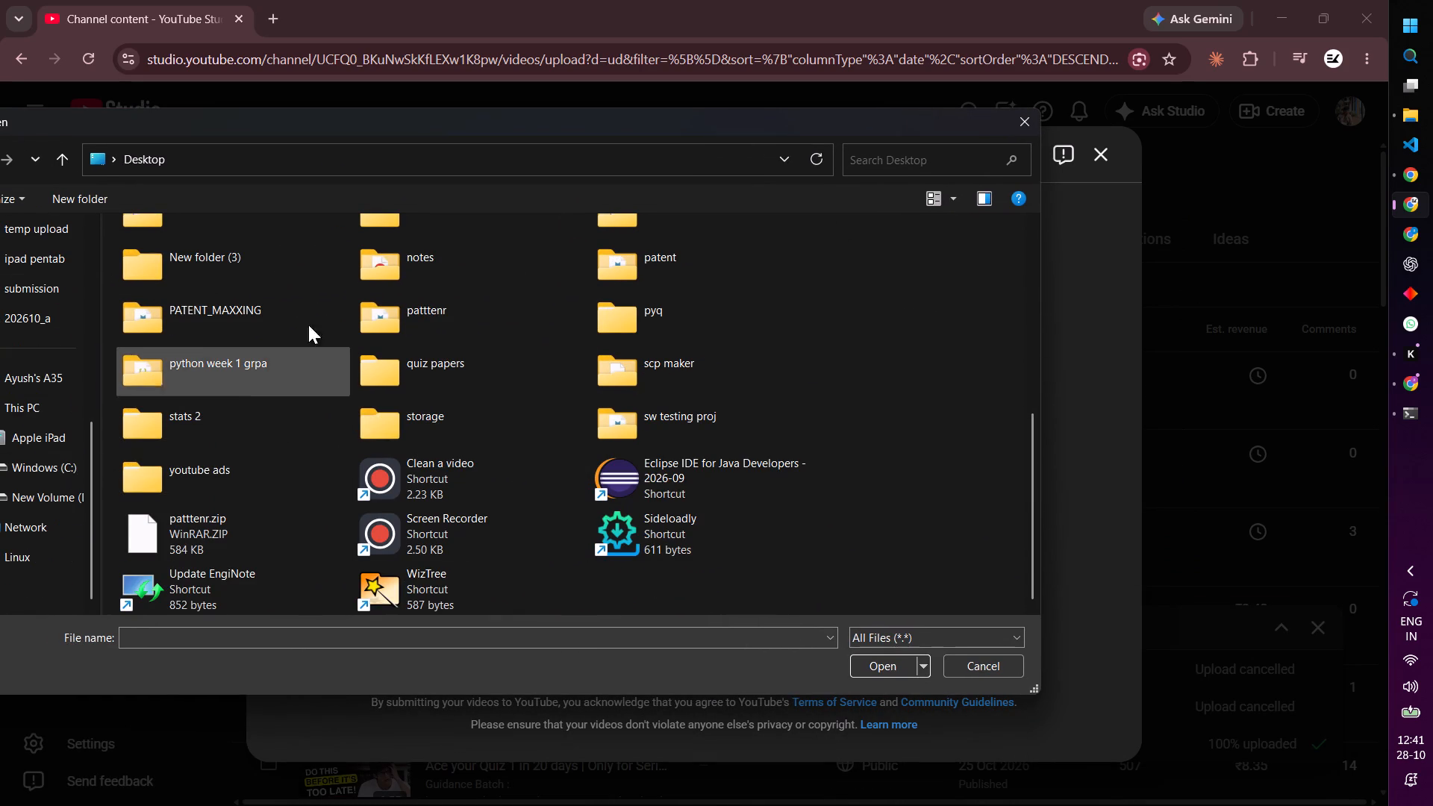
click(393, 96)
drag(392, 116, 760, 116)
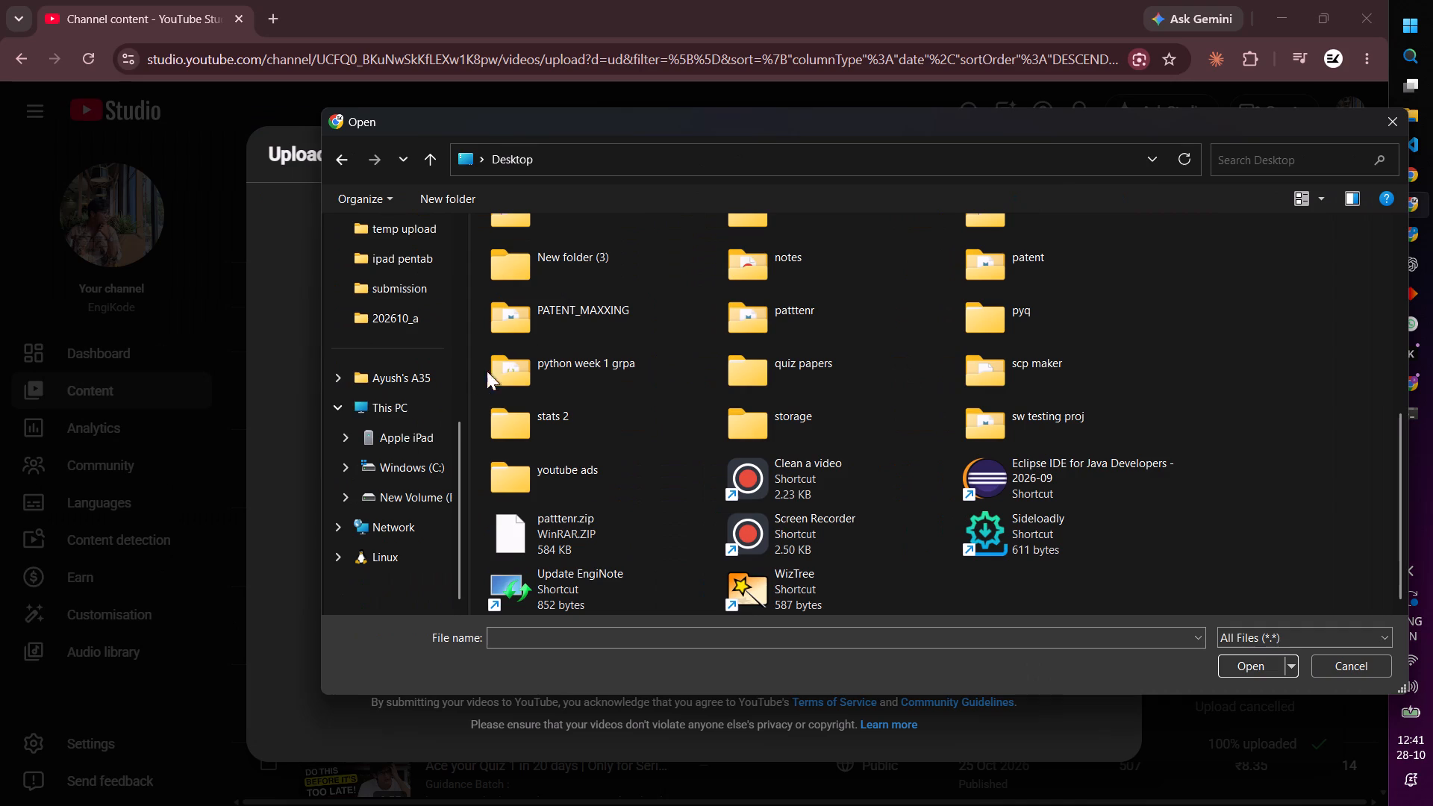
click(425, 501)
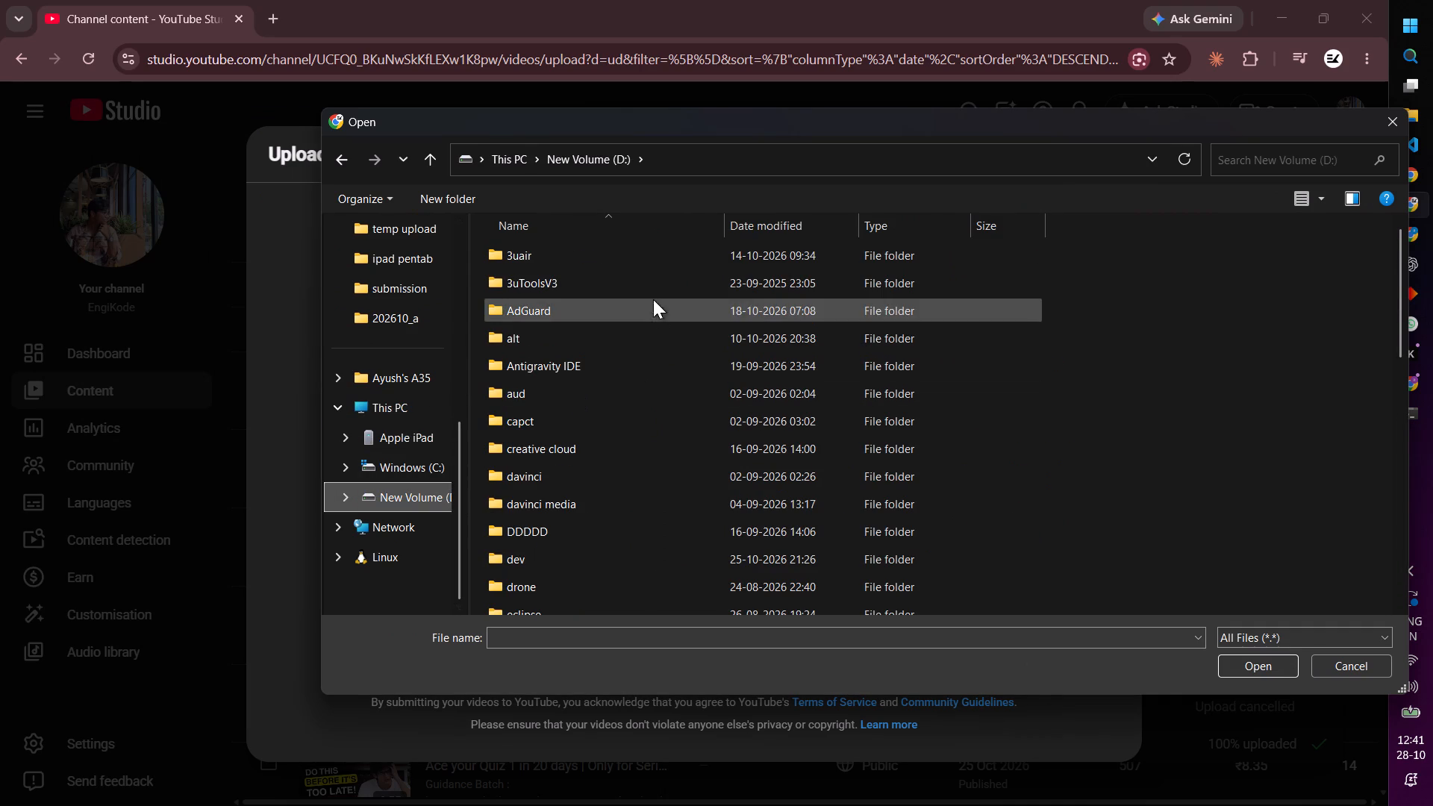
scroll(661, 387, down, 2)
scroll(646, 479, down, 5)
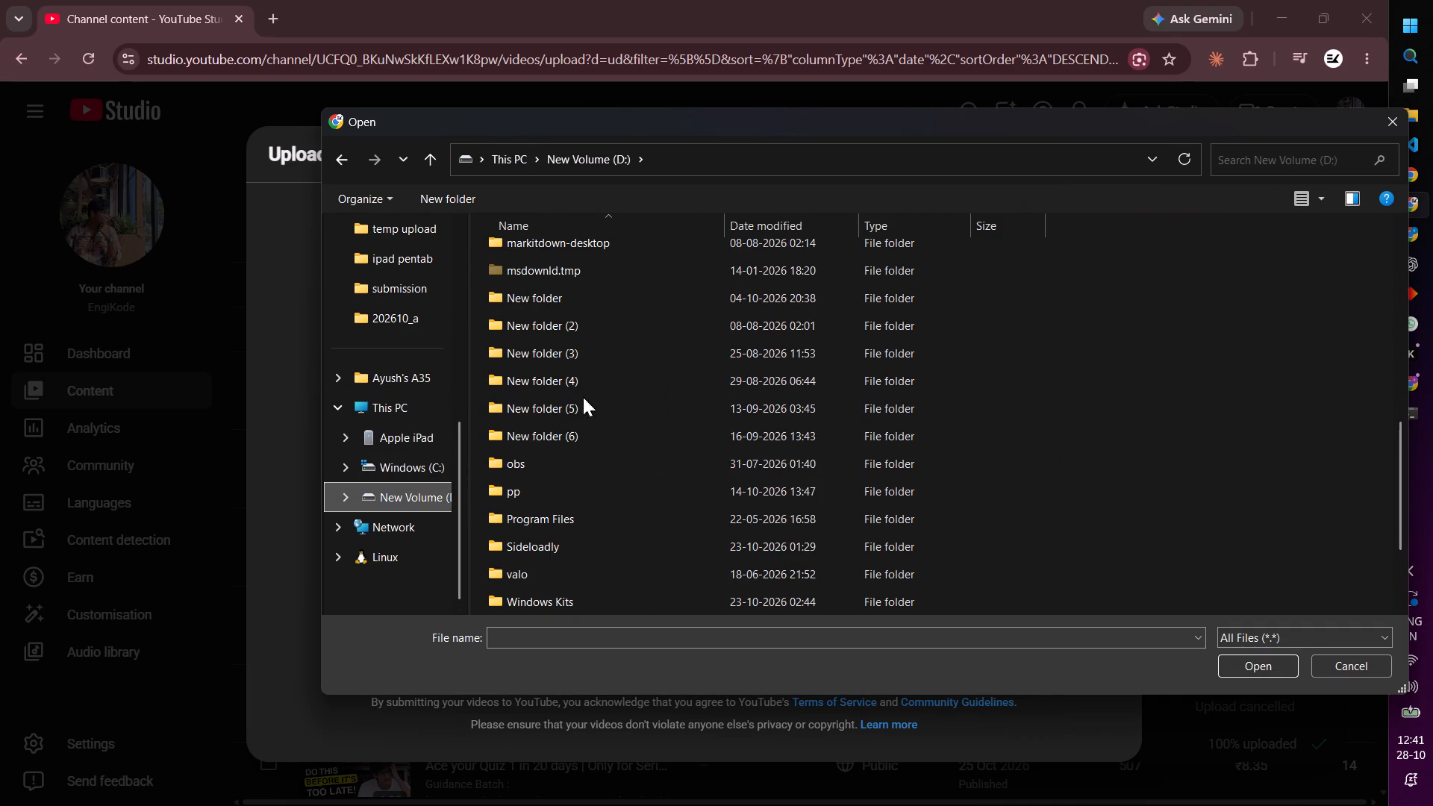
scroll(664, 420, down, 5)
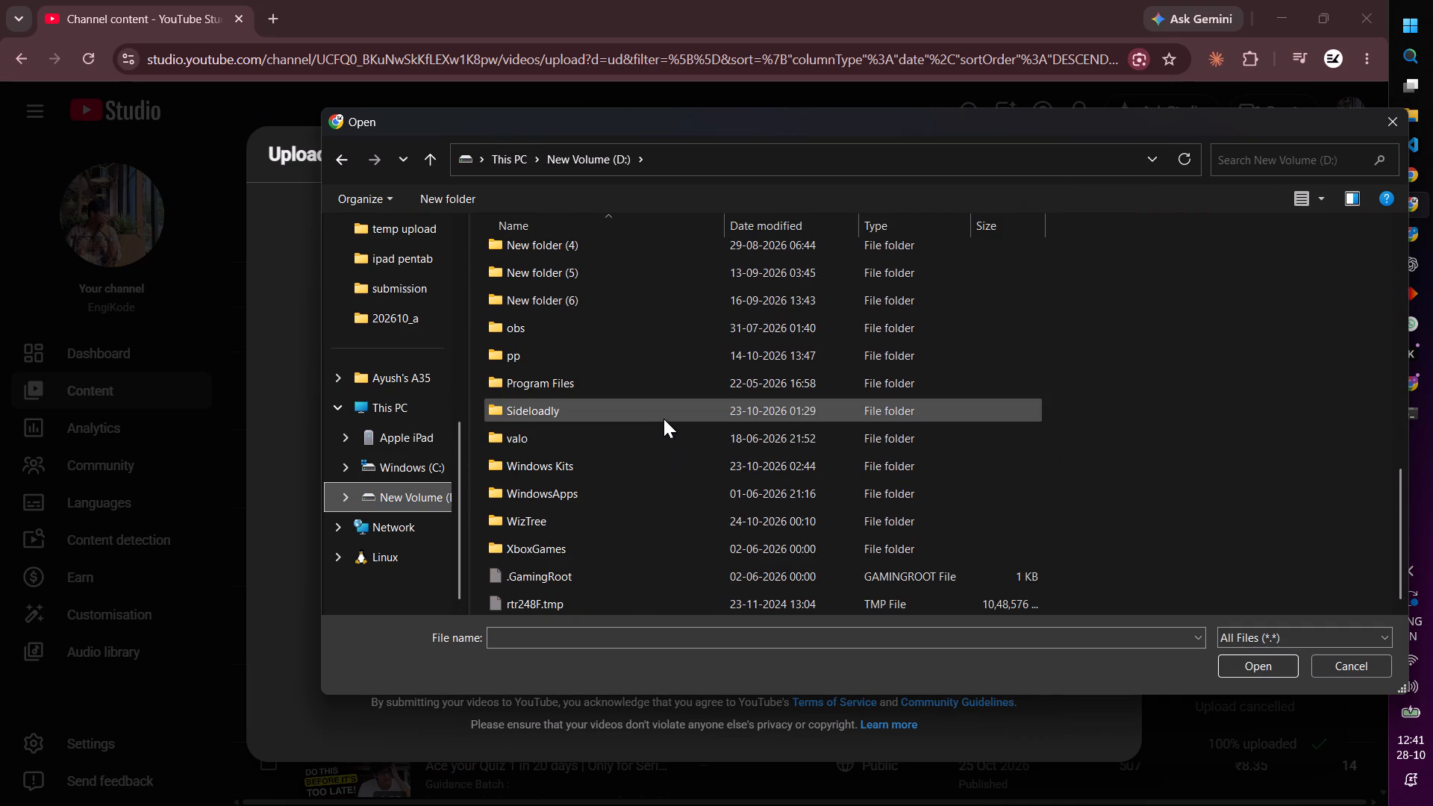
scroll(664, 419, down, 2)
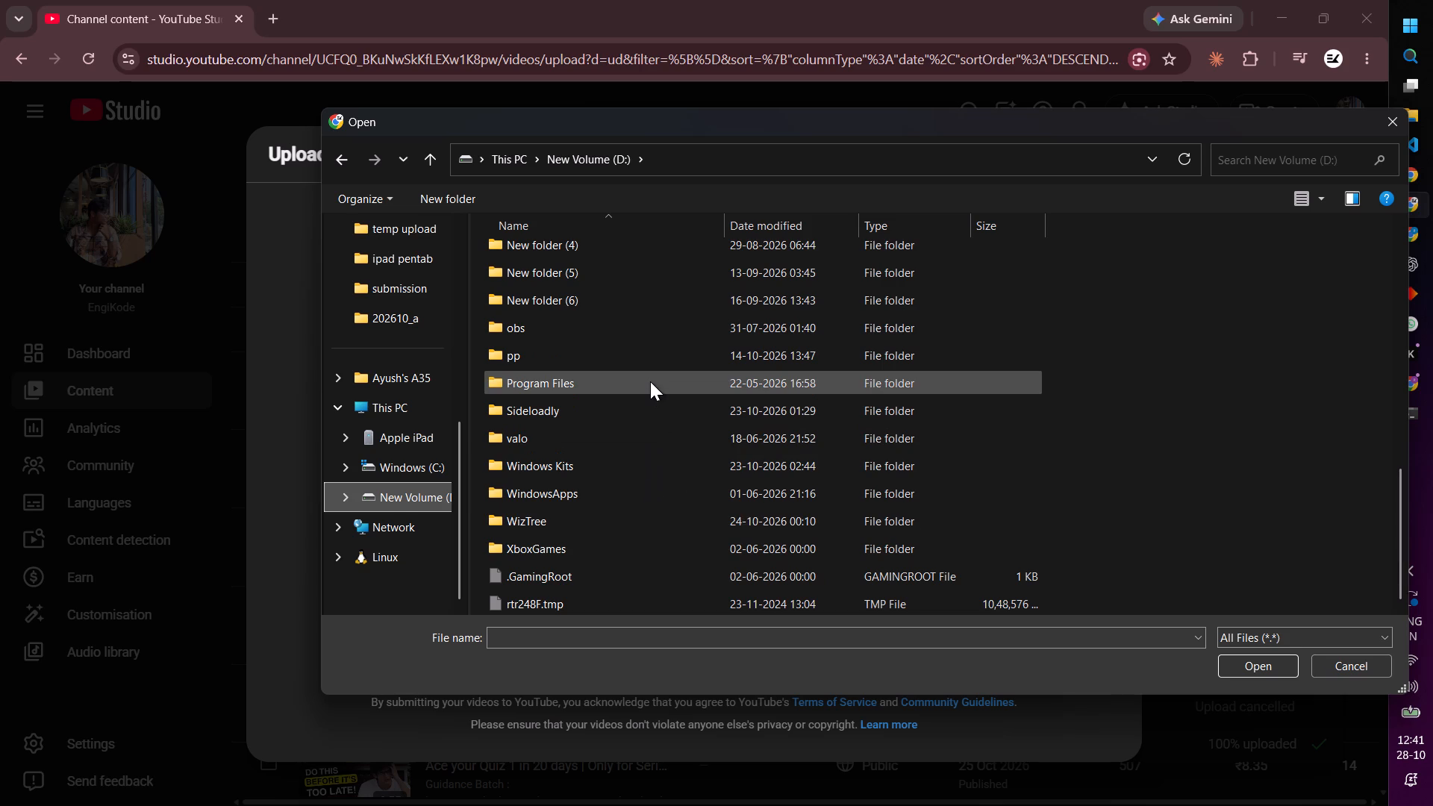
scroll(678, 487, up, 3)
right_drag(678, 487, 694, 475)
scroll(678, 487, up, 6)
scroll(694, 475, down, 1)
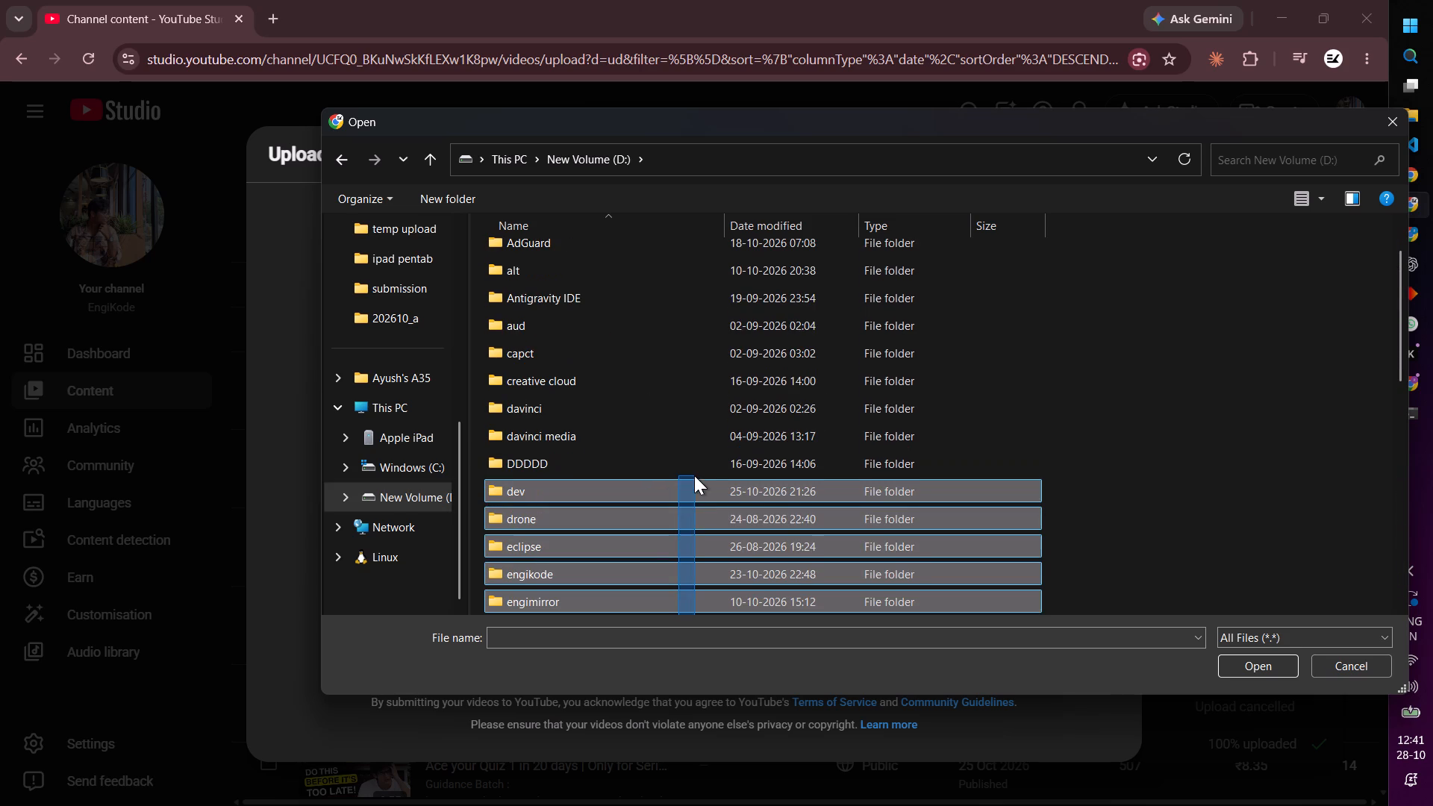
right_drag(694, 475, 695, 475)
click(1153, 375)
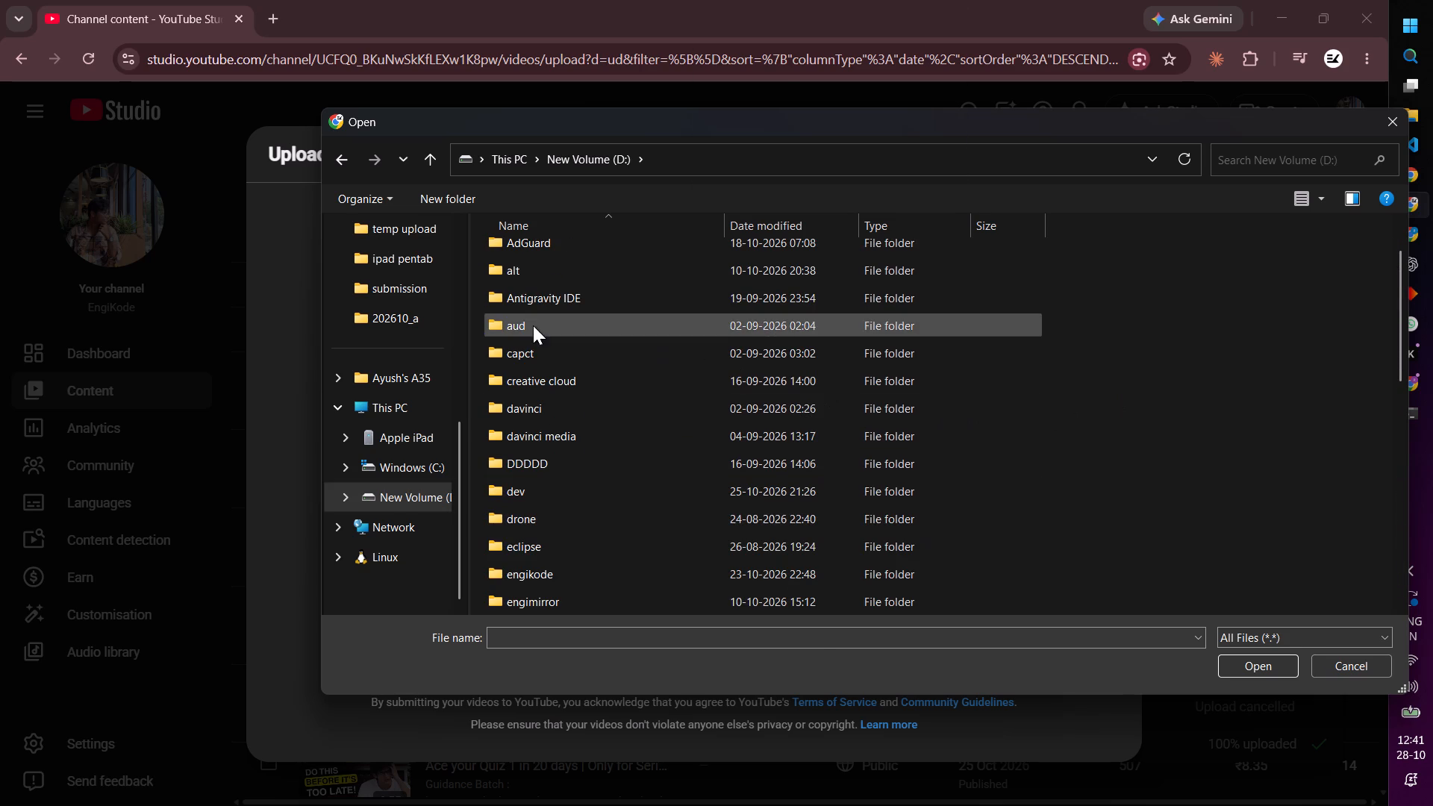
Upload KXZP8036.MOV from the temp upload folder.
scroll(413, 272, up, 1)
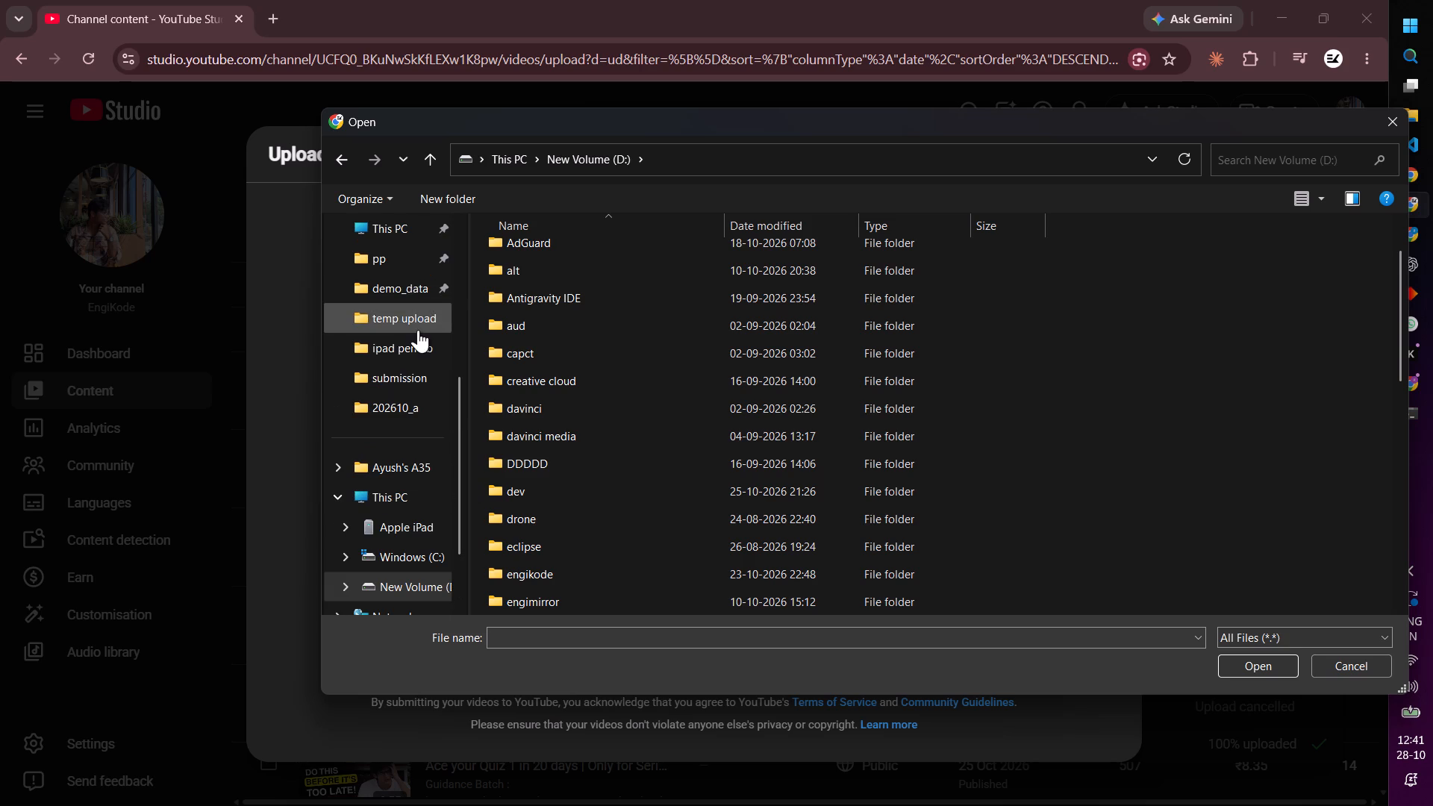
click(417, 310)
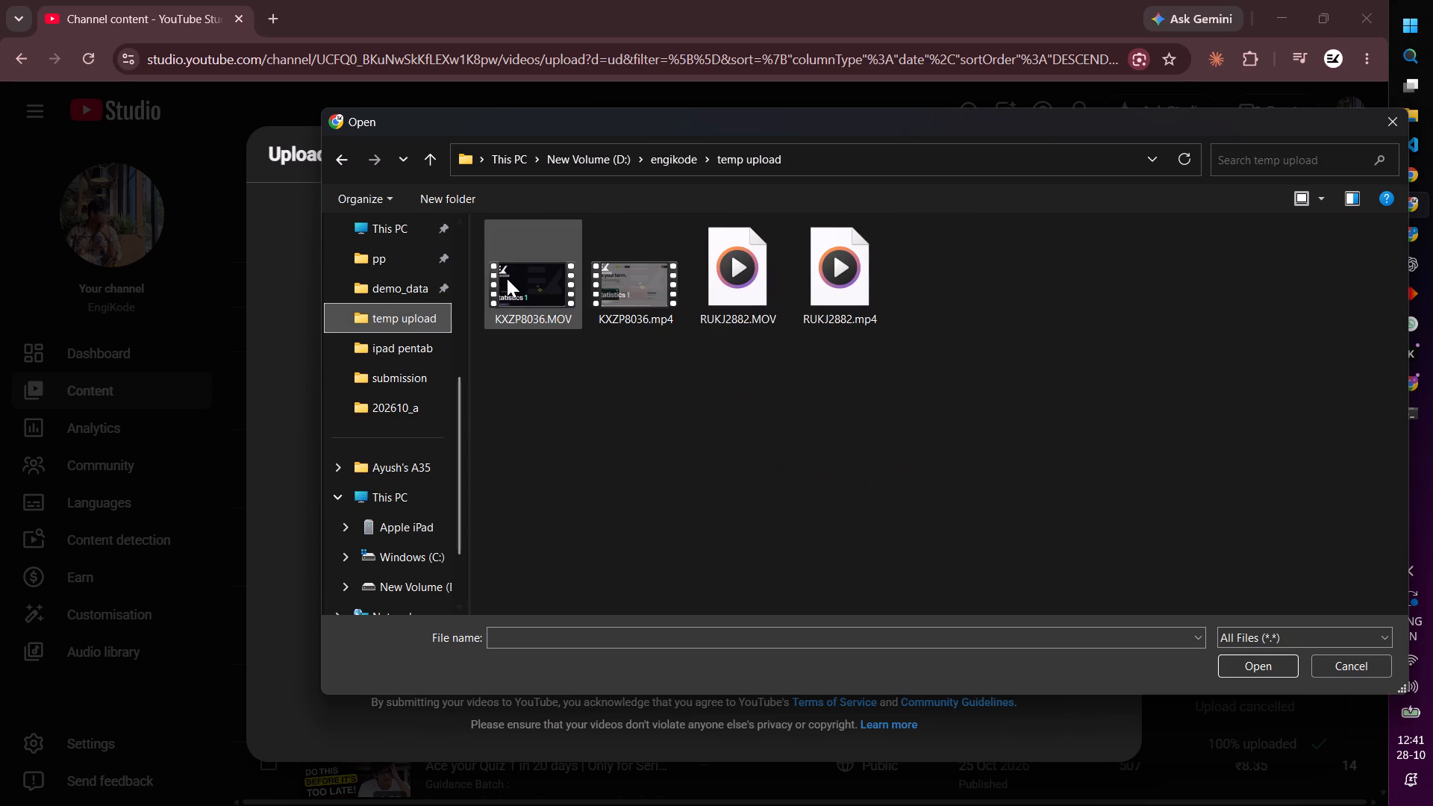
double_click(507, 278)
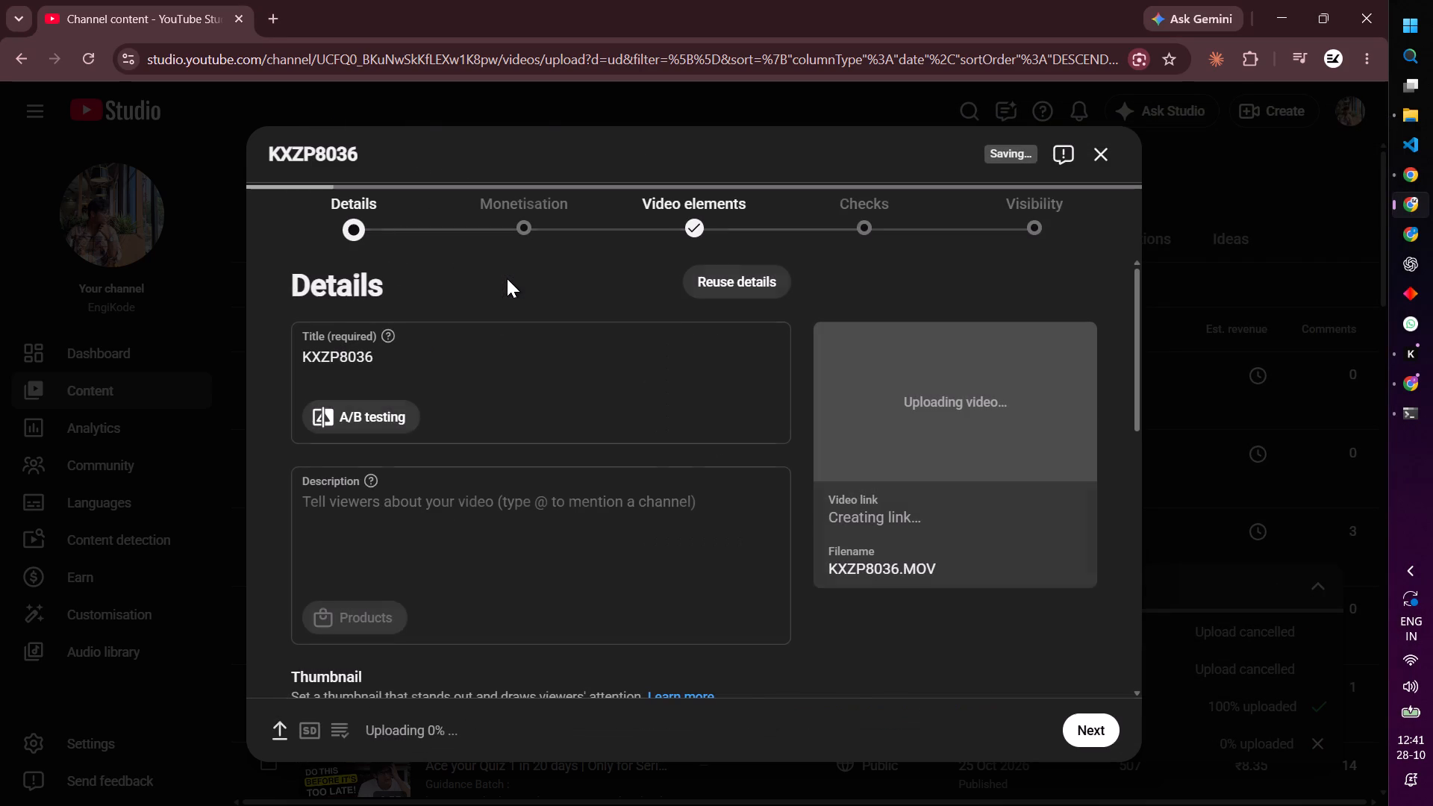
Reuse all offered details from the IITM BS Stats 1 Week 3 Graded Assignment video for the new upload.
click(740, 271)
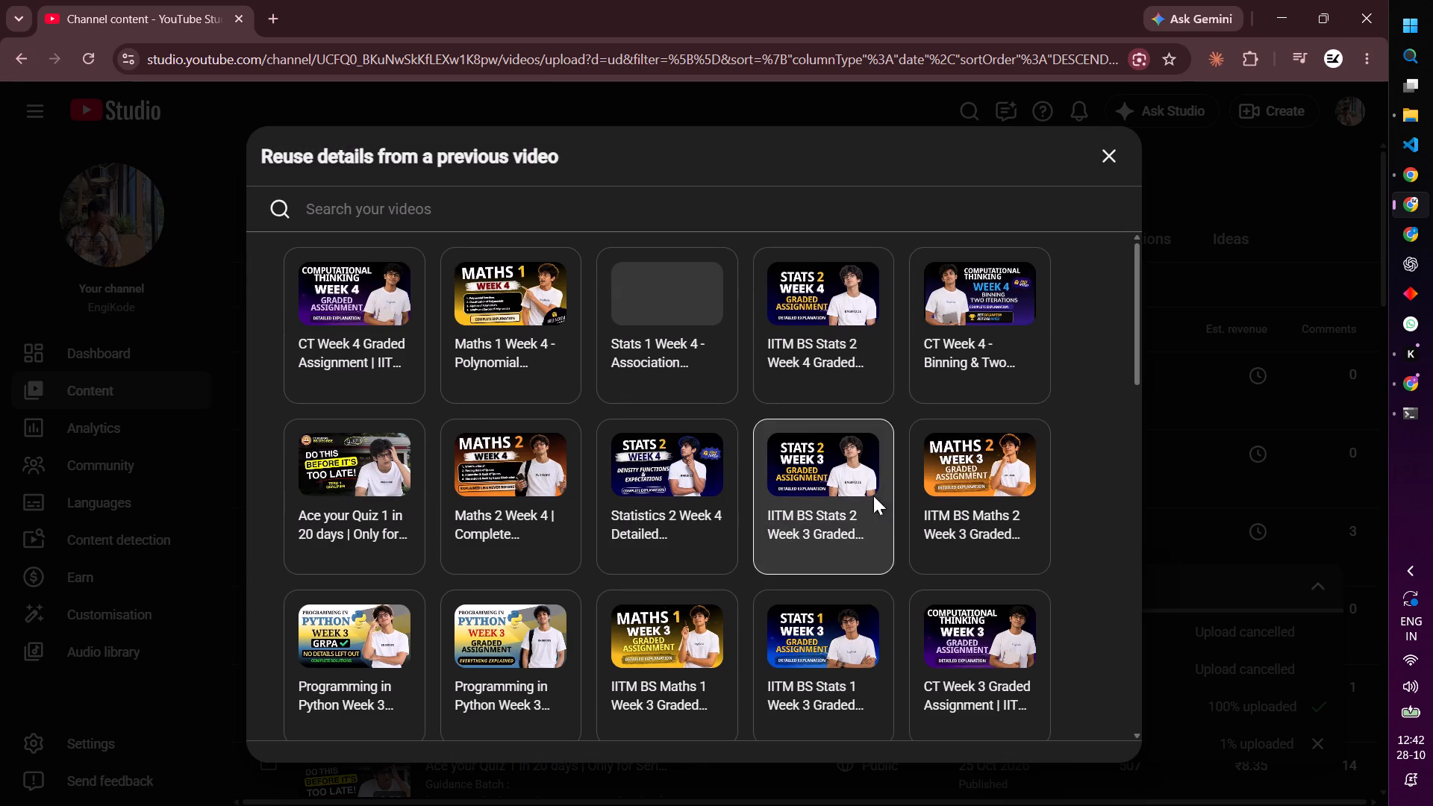
click(856, 599)
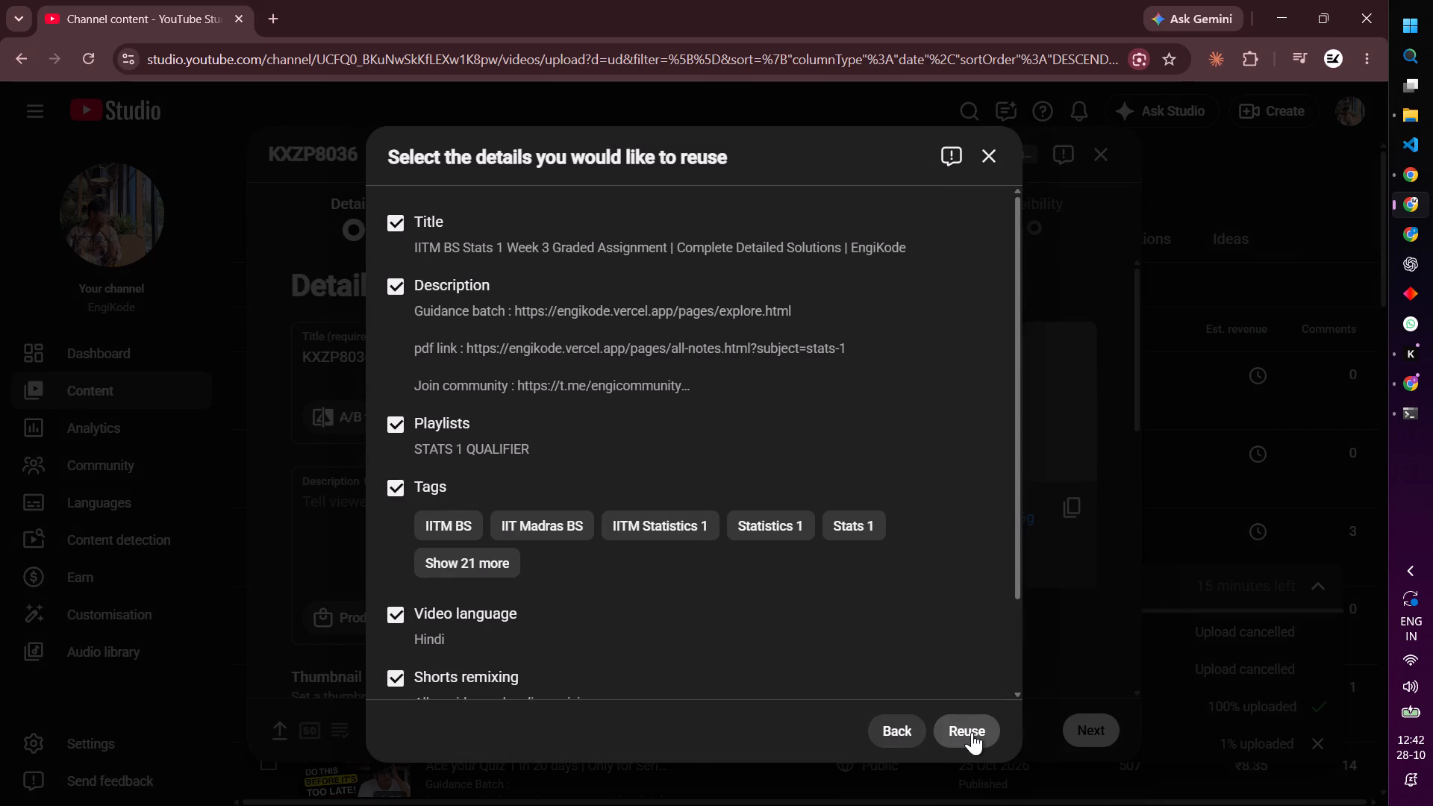
click(972, 732)
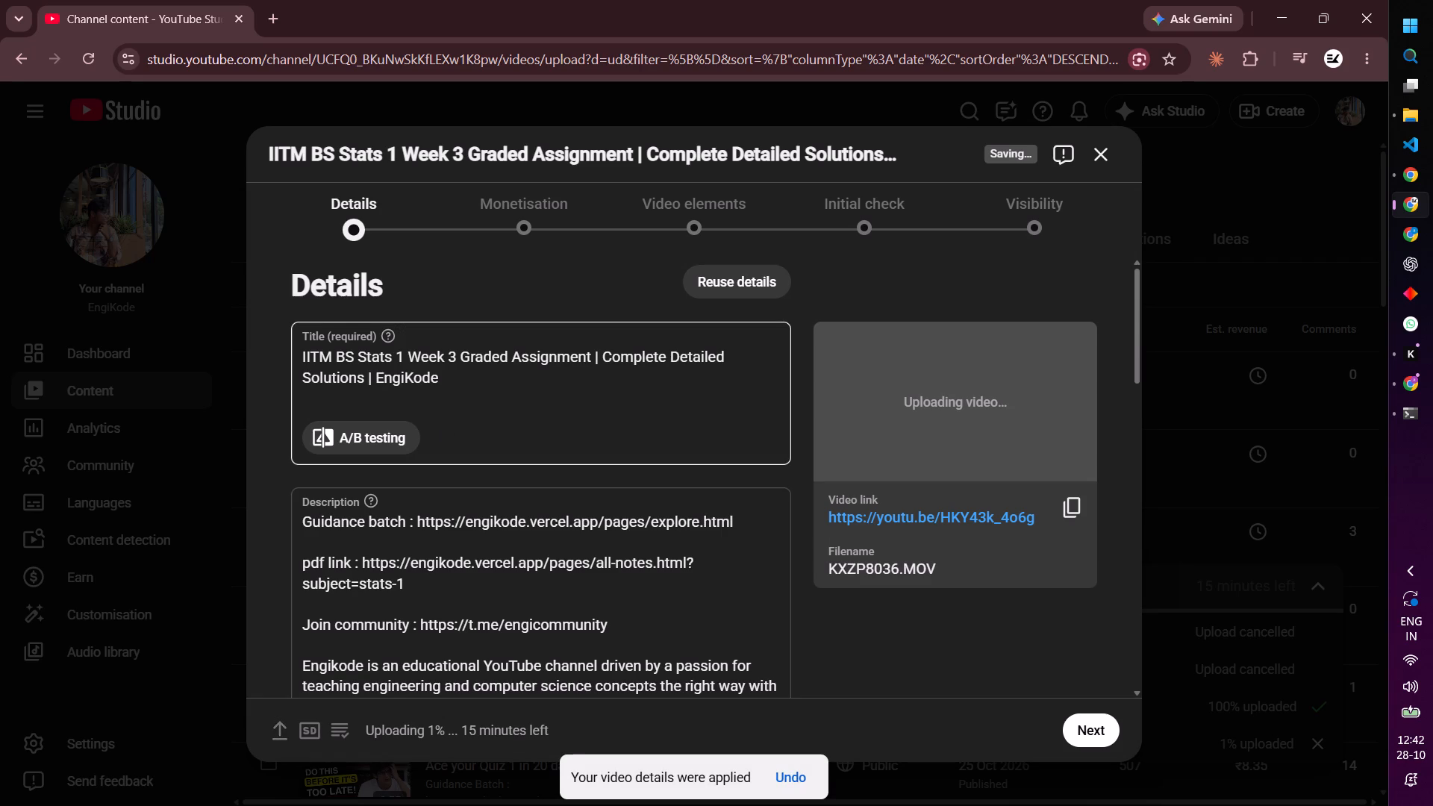
Change the week number in the video title to 4.
drag(454, 354, 446, 360)
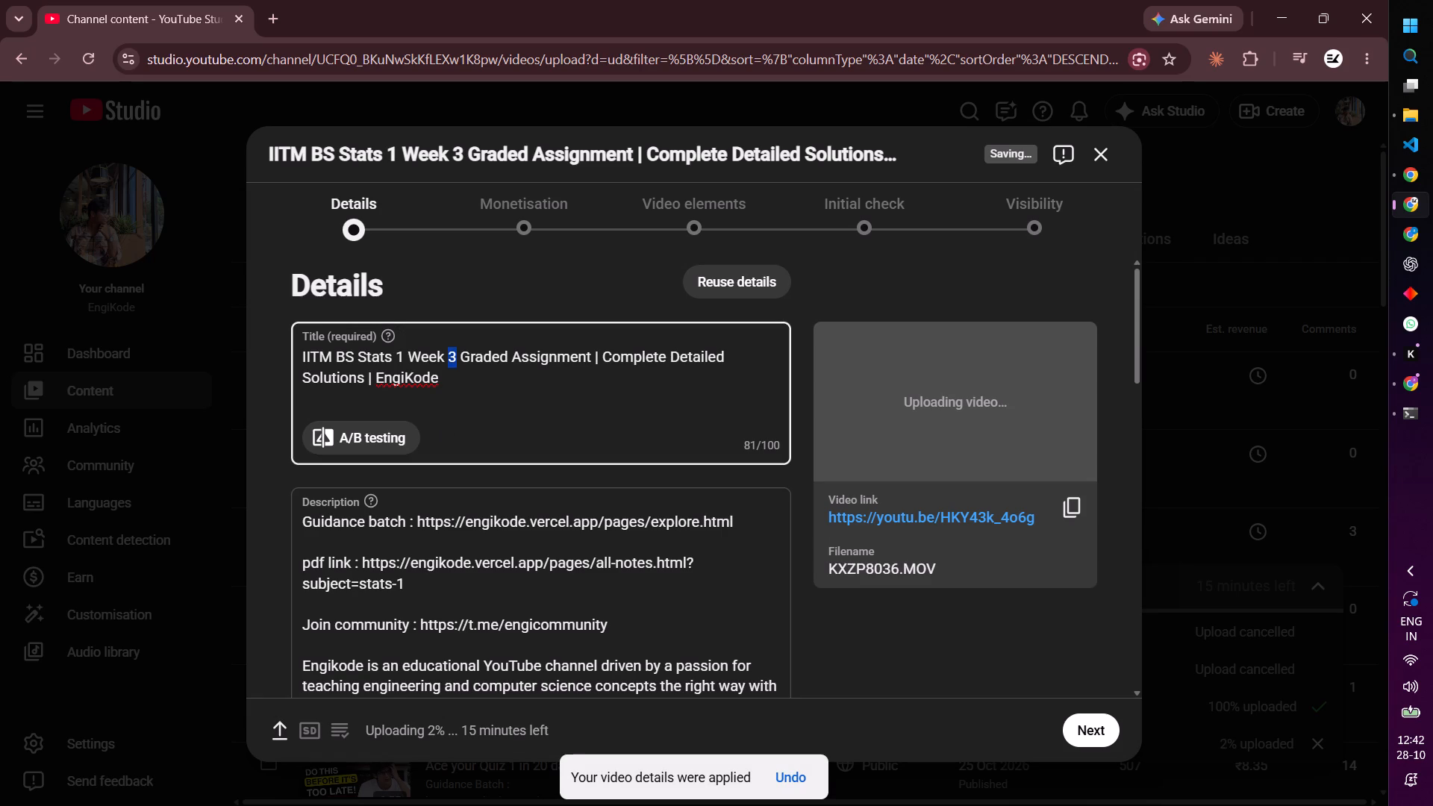
key(4)
Set stats 1 (3).png from the Downloads folder as the video's thumbnail.
scroll(493, 386, down, 1)
scroll(493, 386, up, 1)
scroll(493, 386, down, 3)
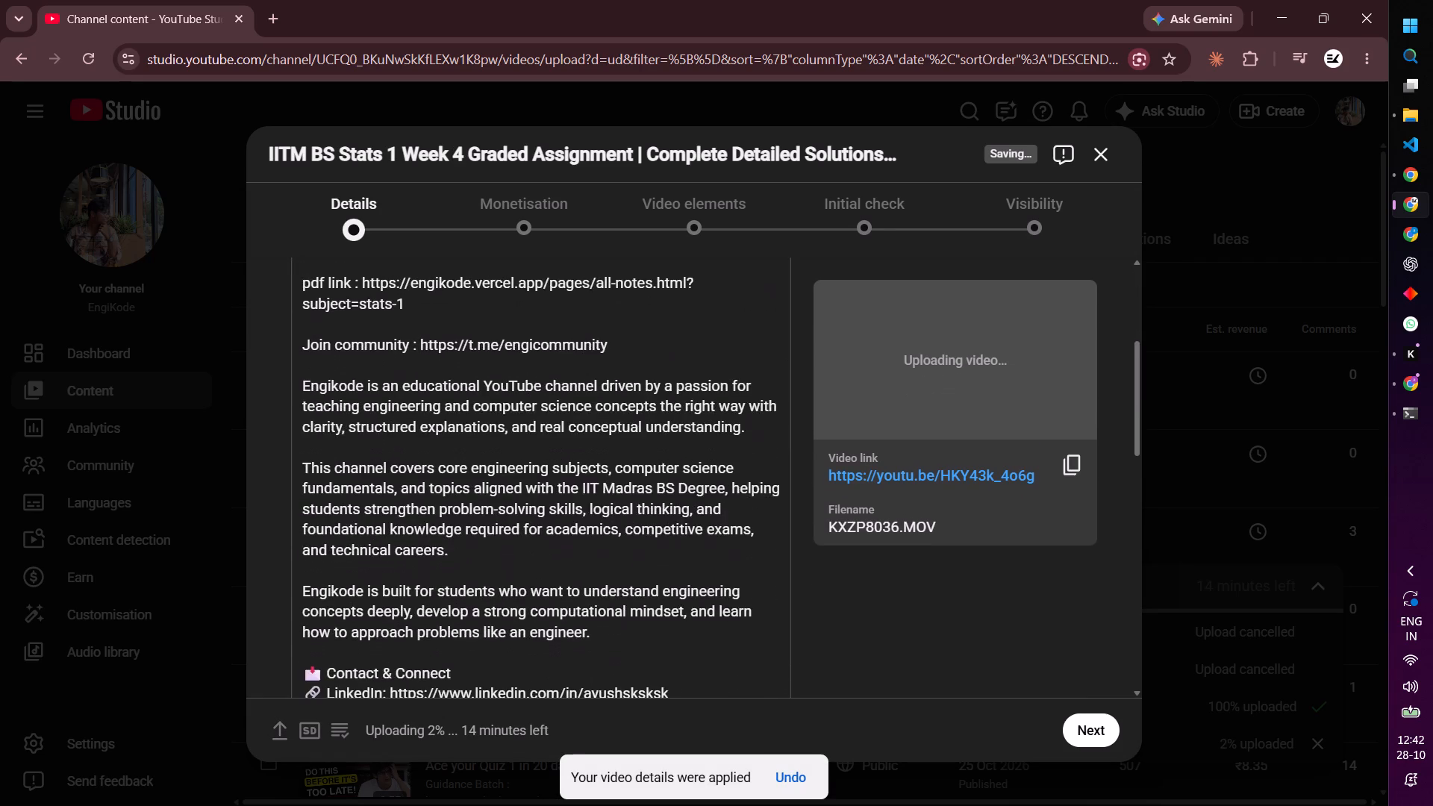
scroll(493, 386, down, 7)
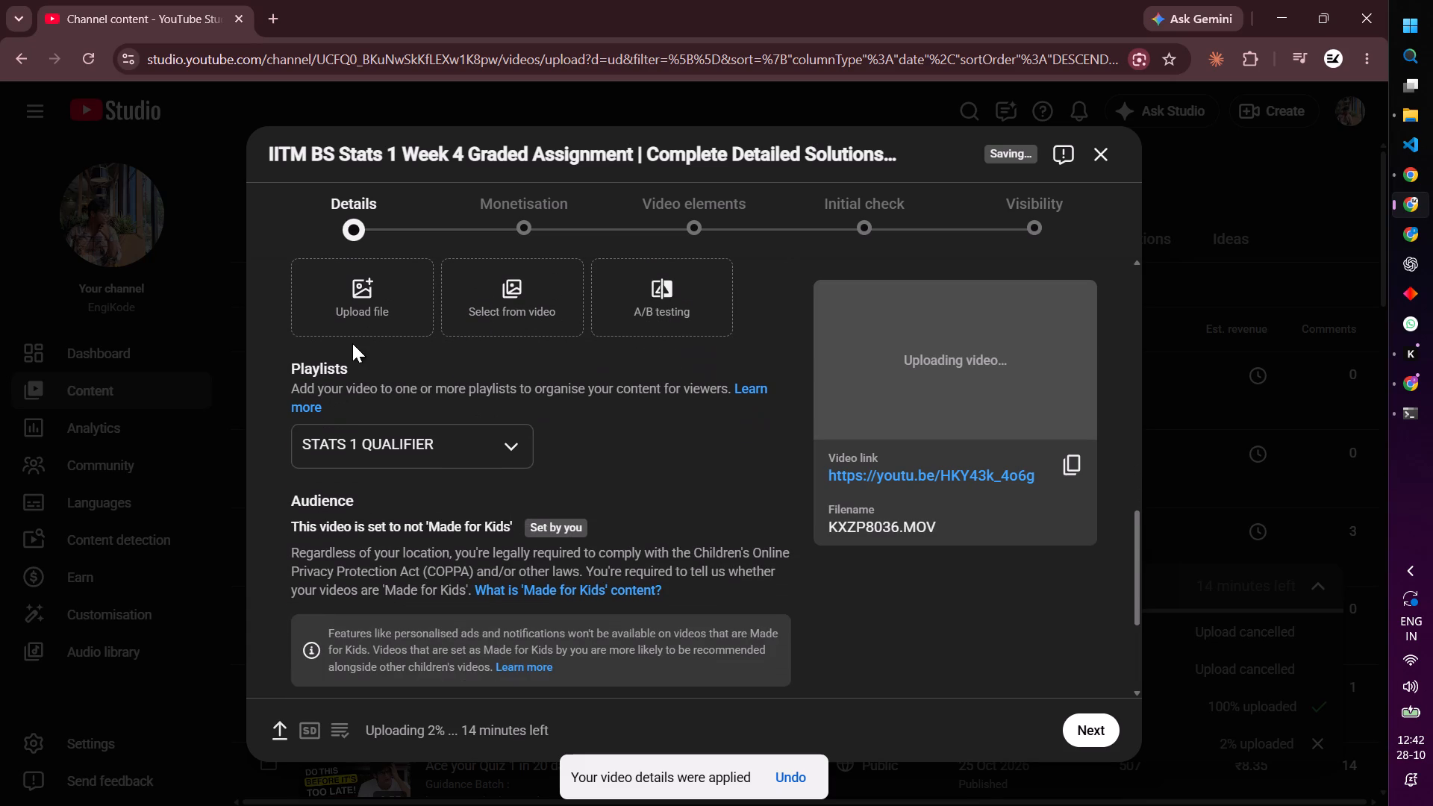
click(347, 317)
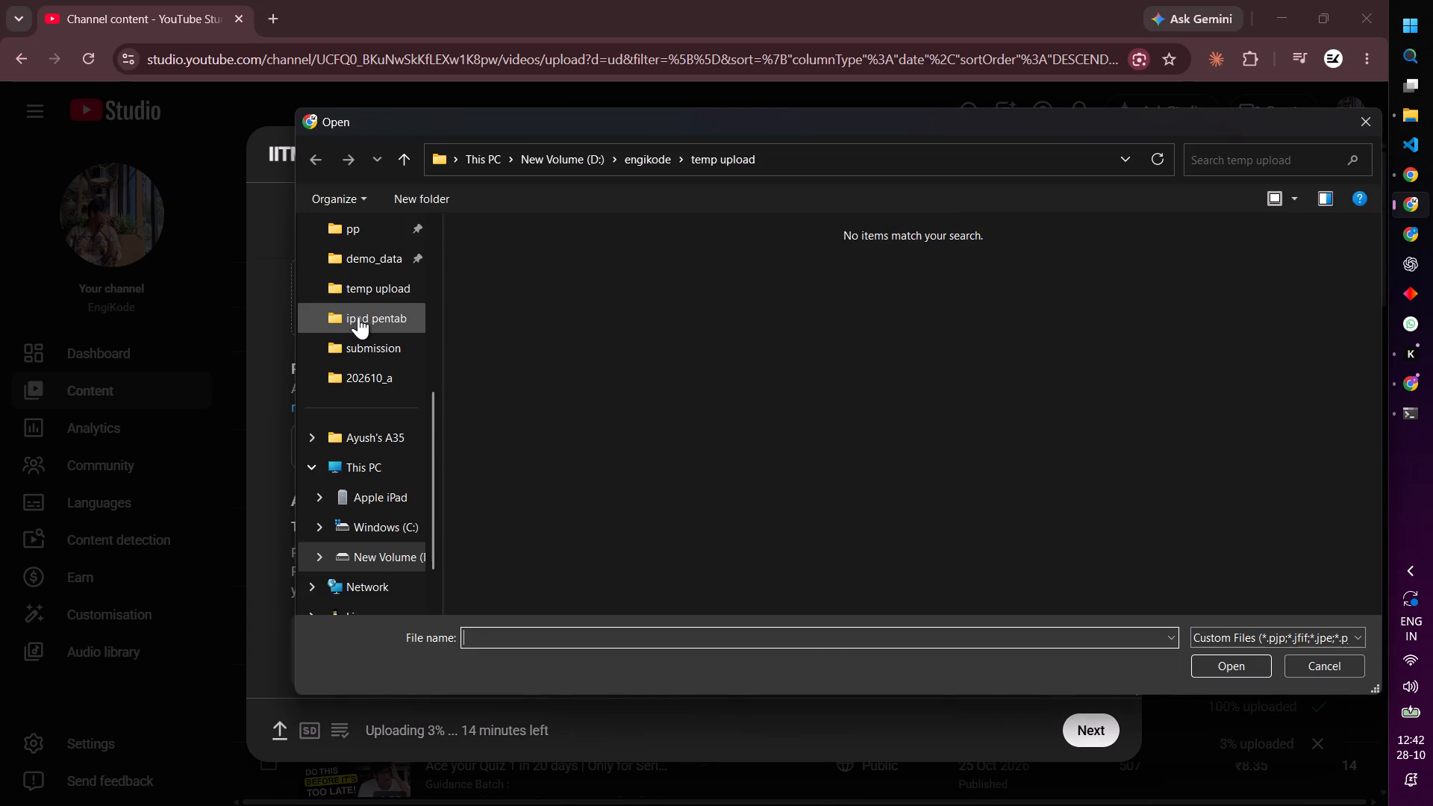
scroll(359, 316, up, 4)
right_click(359, 316)
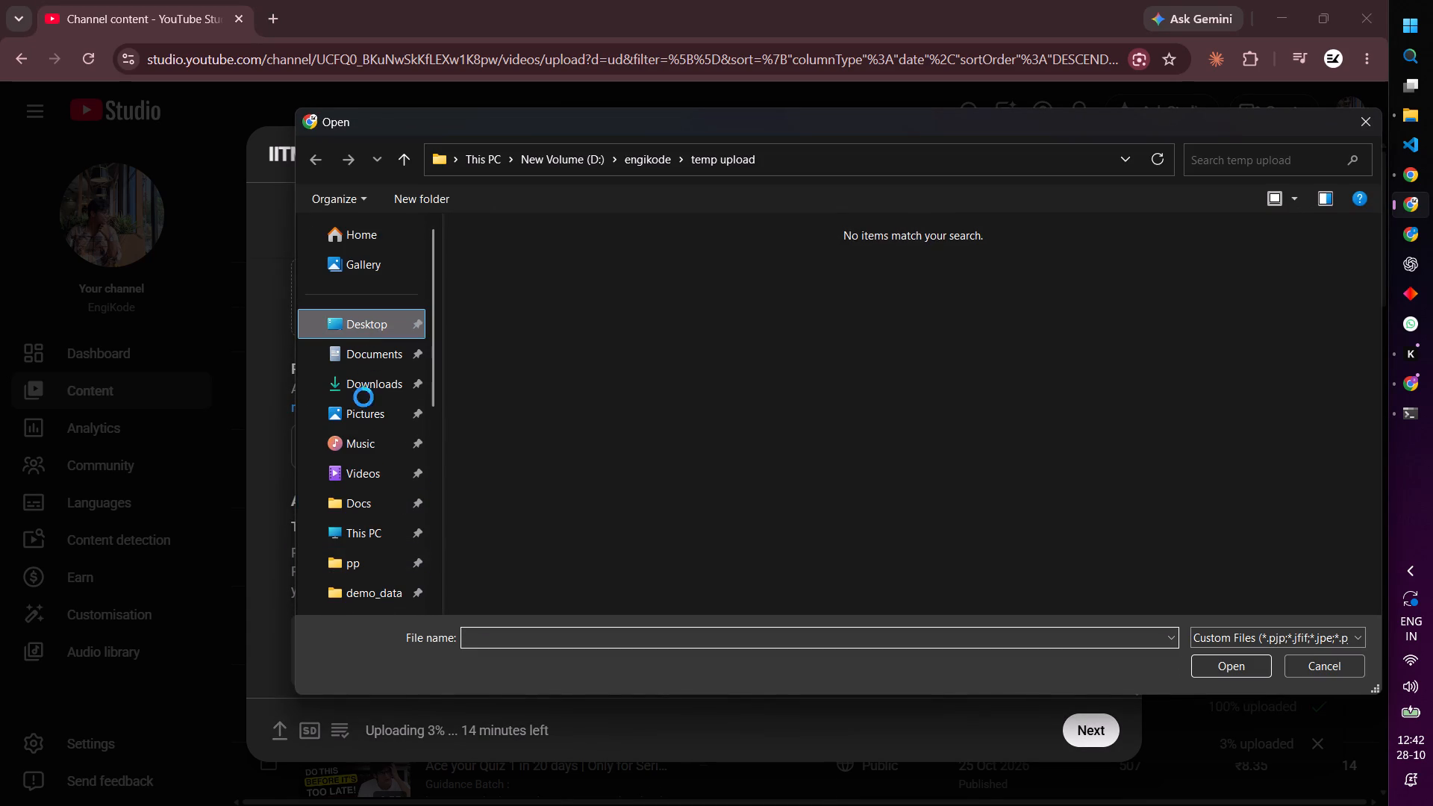
click(363, 397)
click(365, 394)
click(365, 394)
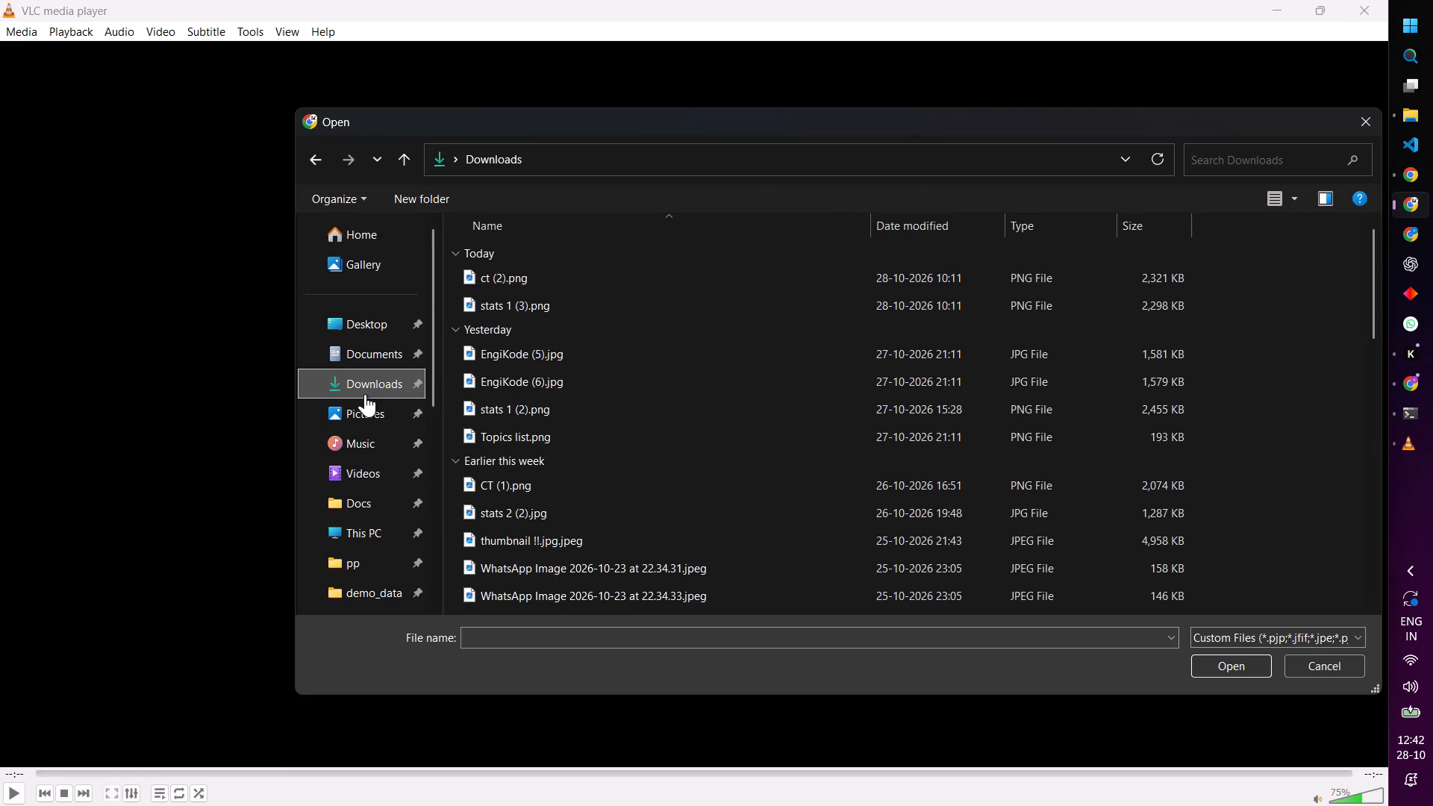
click(1362, 15)
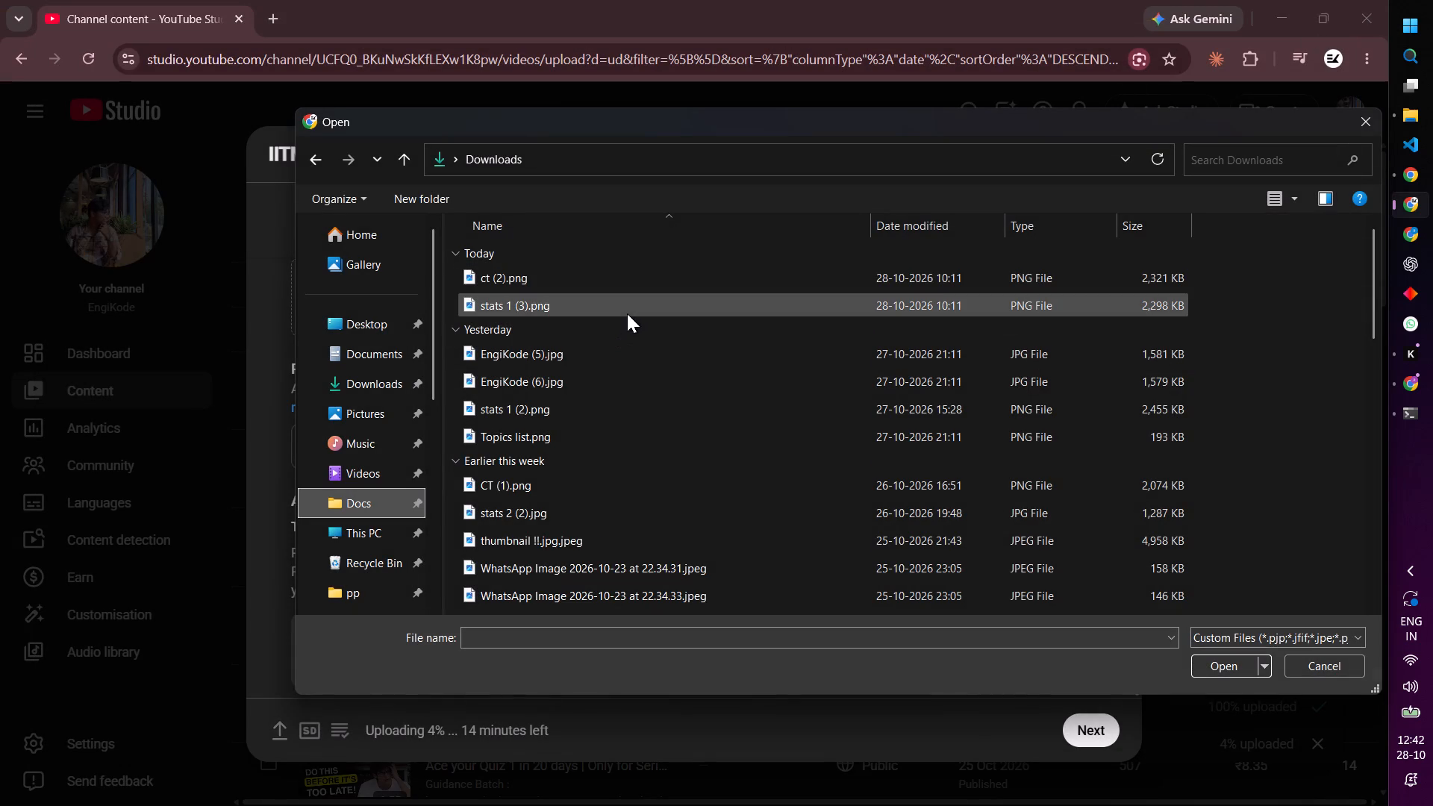
double_click(714, 308)
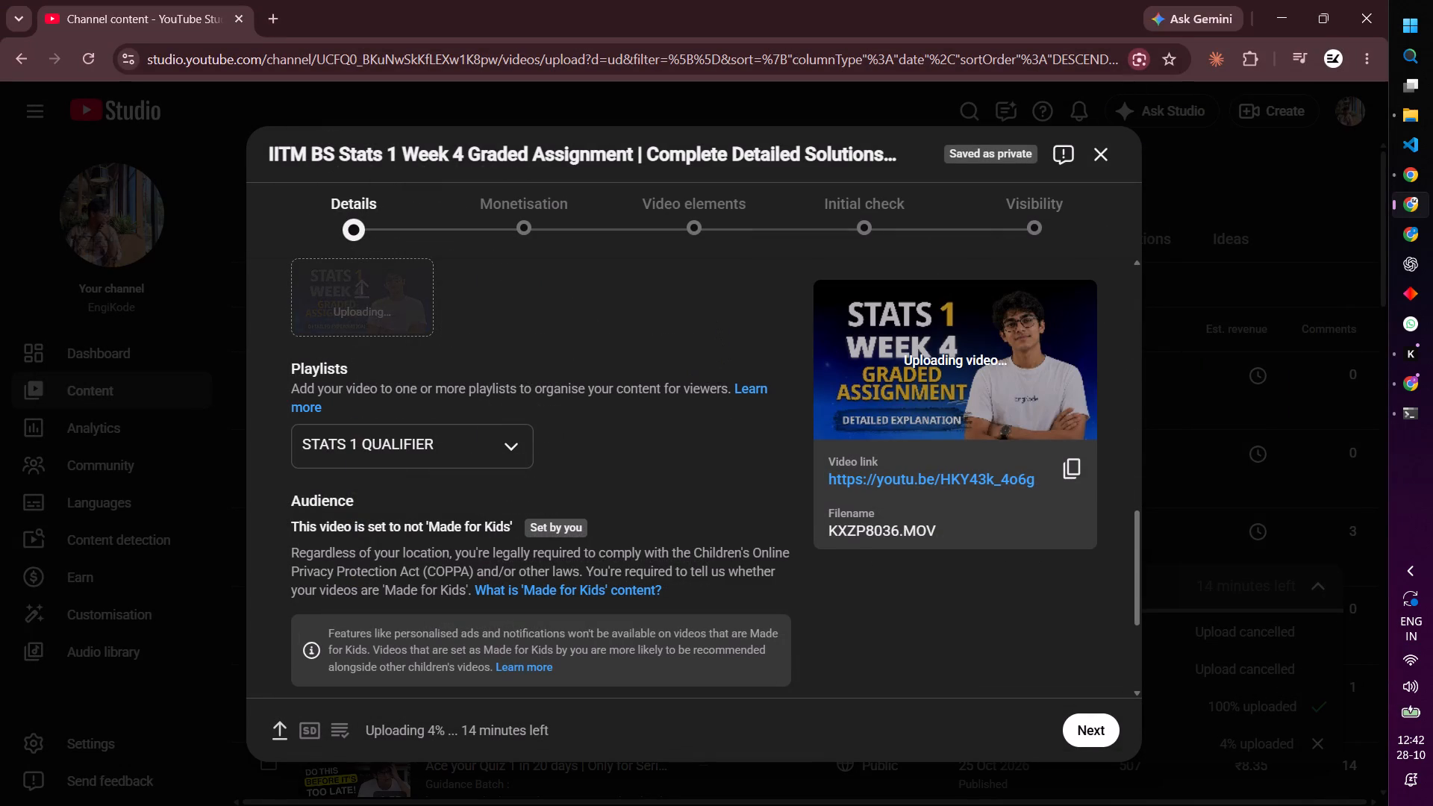
Check the title and description, and expand the additional settings below the audience choice.
scroll(749, 427, up, 14)
right_click(749, 427)
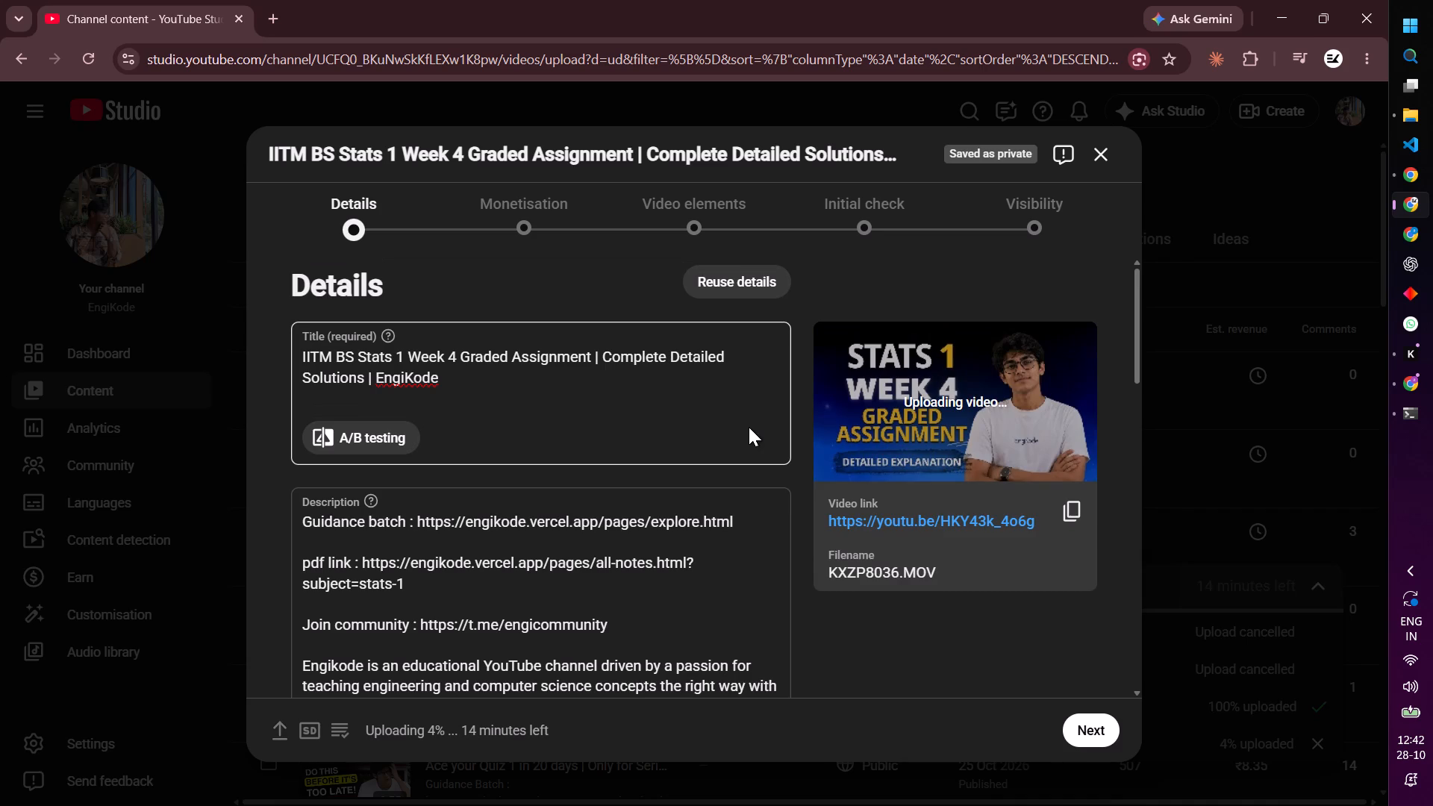
click(606, 535)
scroll(849, 490, down, 12)
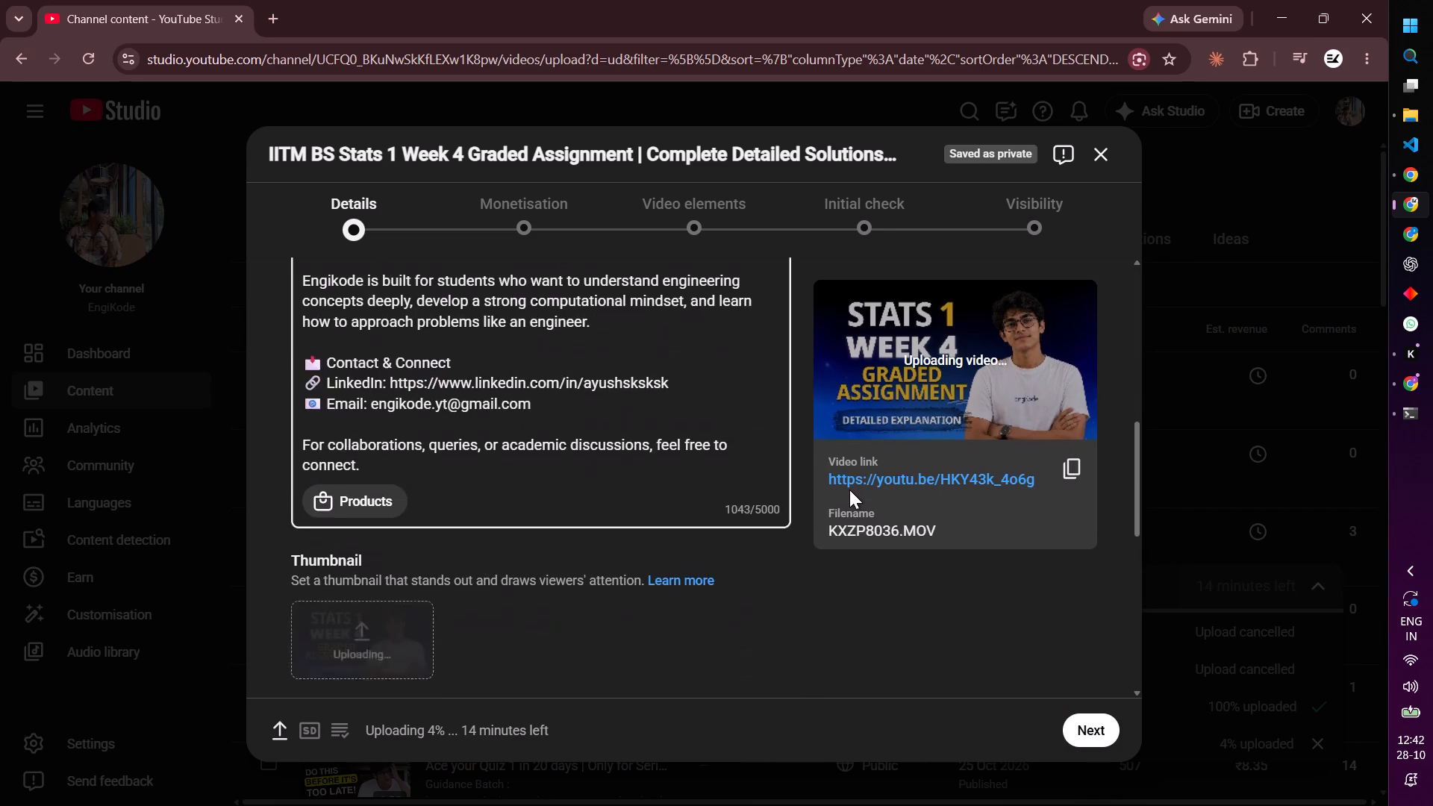
scroll(849, 490, down, 9)
click(303, 605)
Look through the additional video settings, from paid promotion down to category, type and problems.
scroll(631, 560, down, 6)
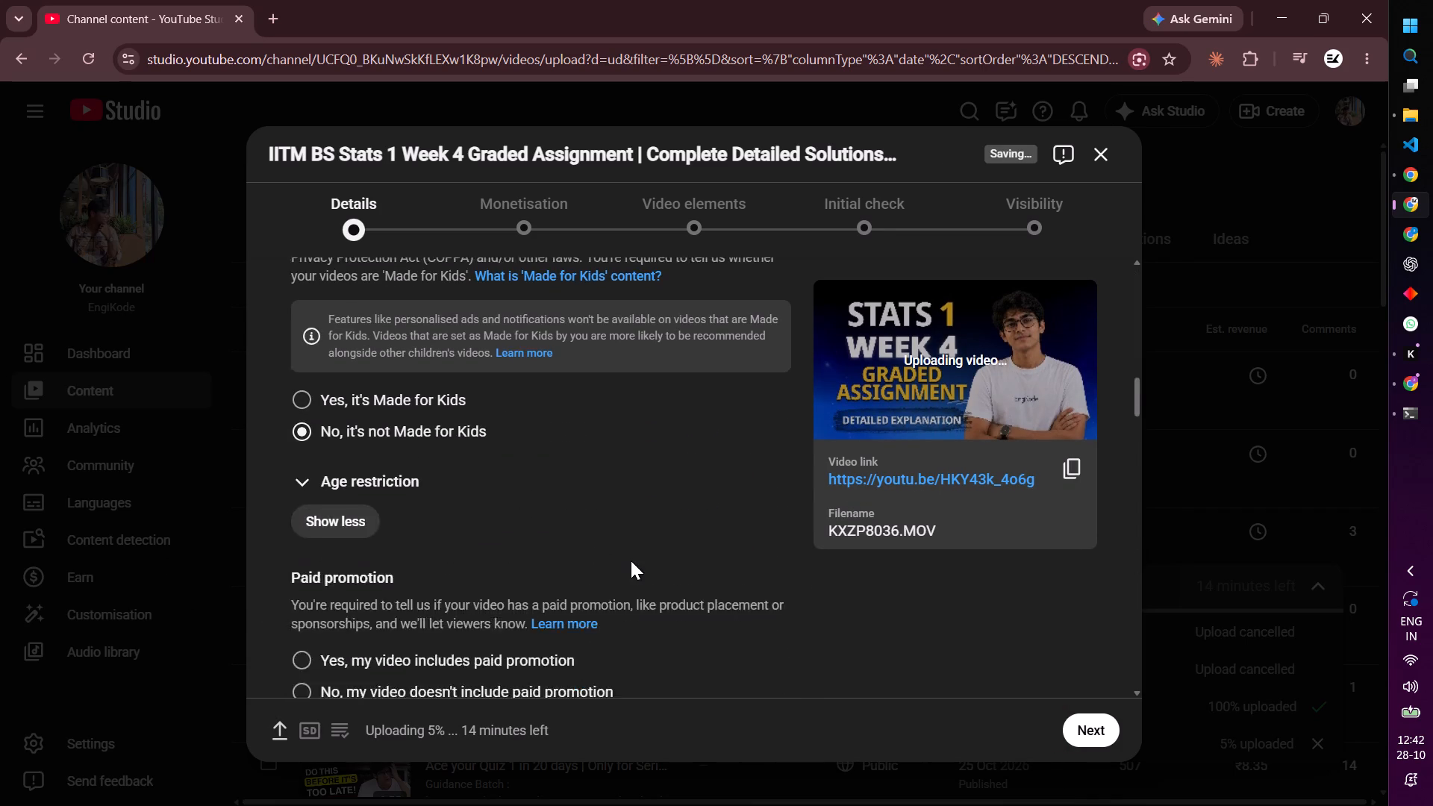
scroll(631, 560, down, 16)
scroll(631, 560, up, 5)
scroll(631, 560, down, 11)
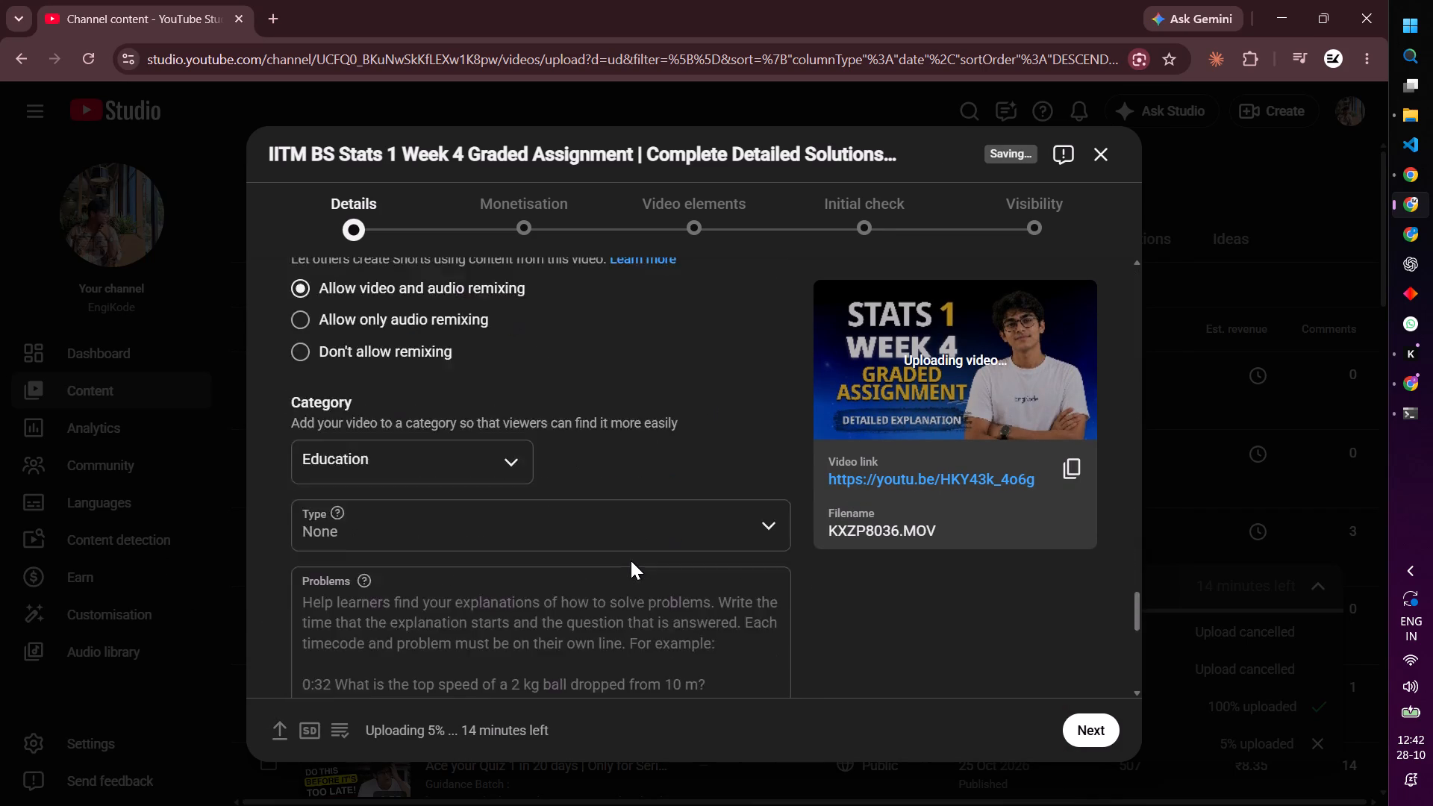
scroll(631, 560, down, 2)
scroll(534, 549, down, 13)
scroll(534, 549, up, 6)
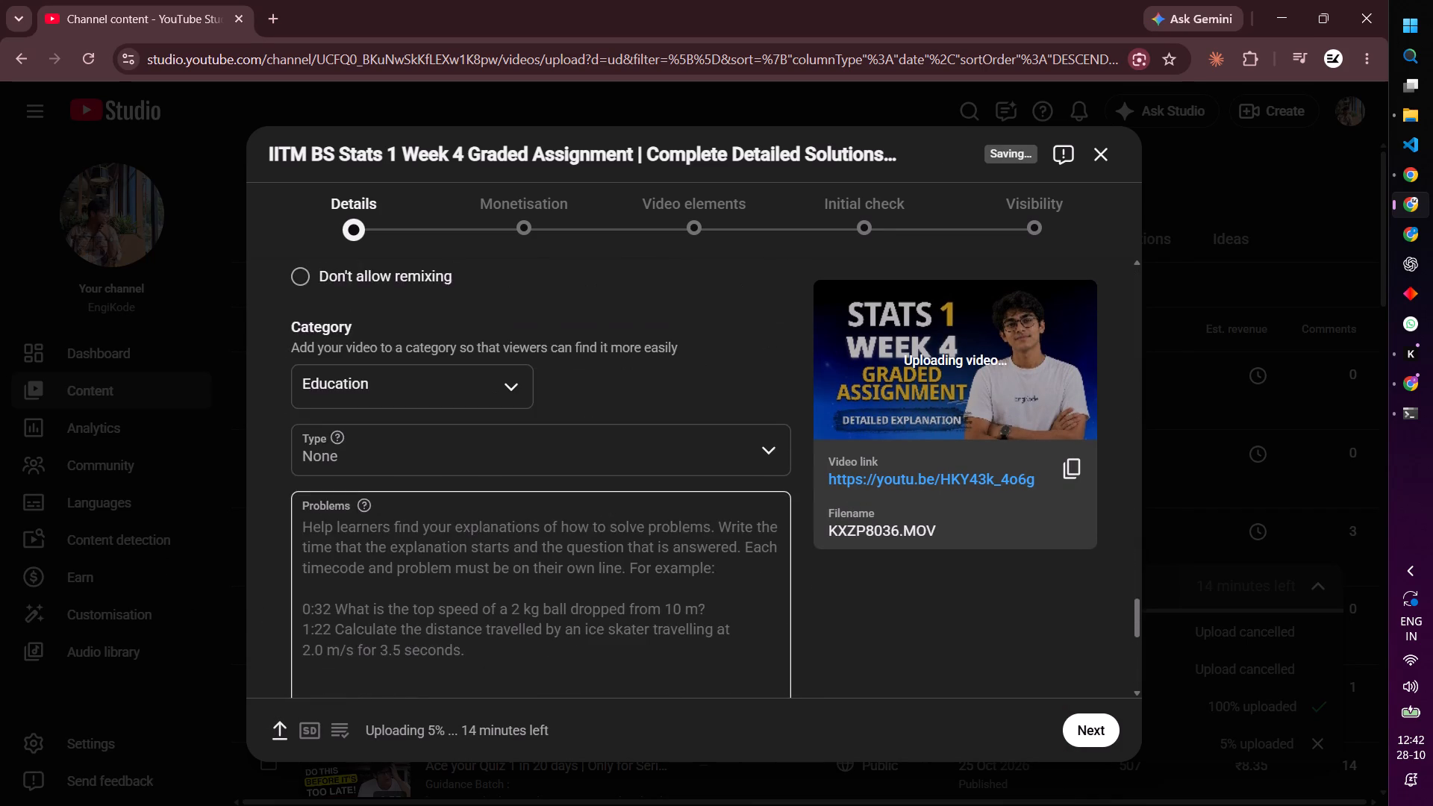
right_click(534, 549)
scroll(534, 549, up, 6)
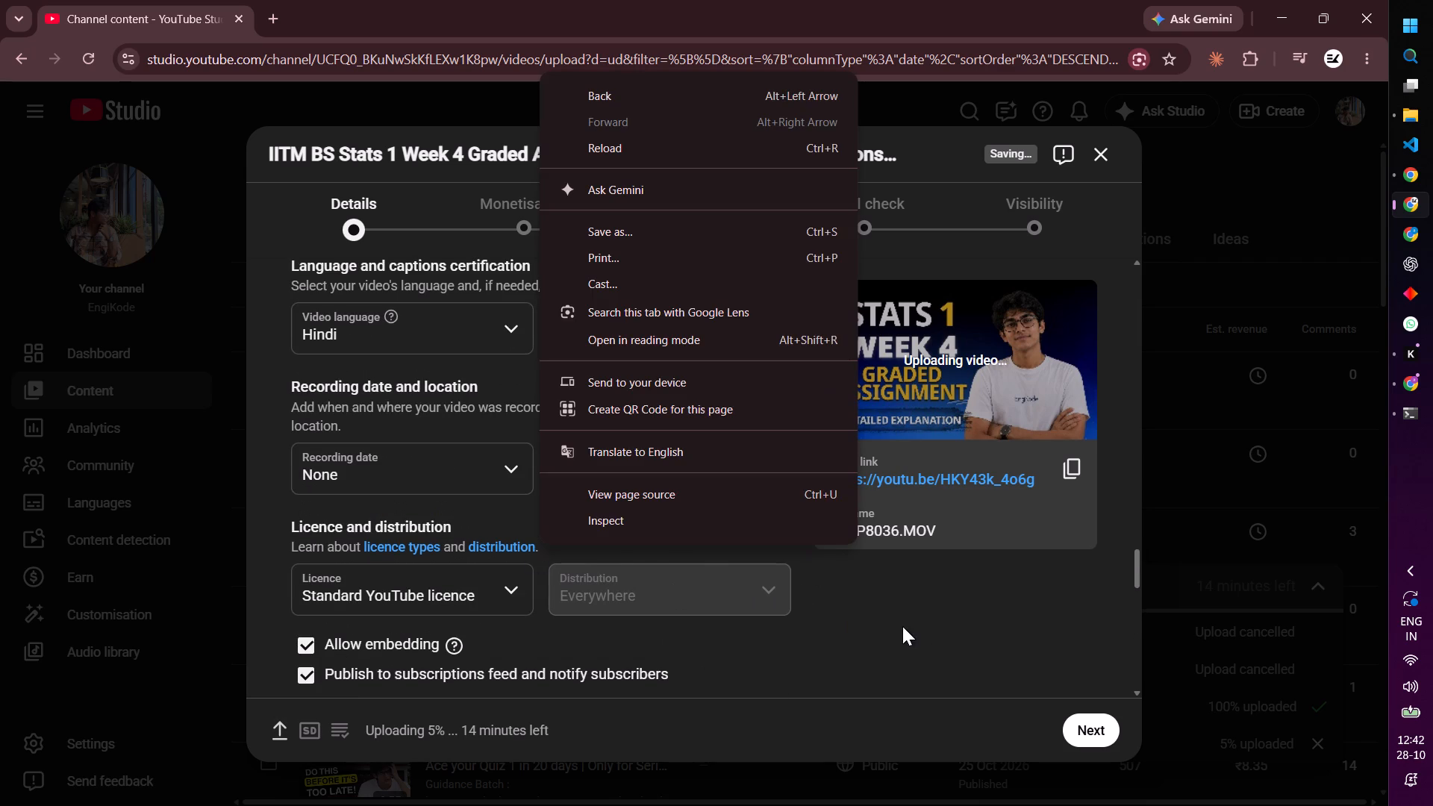
click(902, 625)
scroll(672, 577, up, 6)
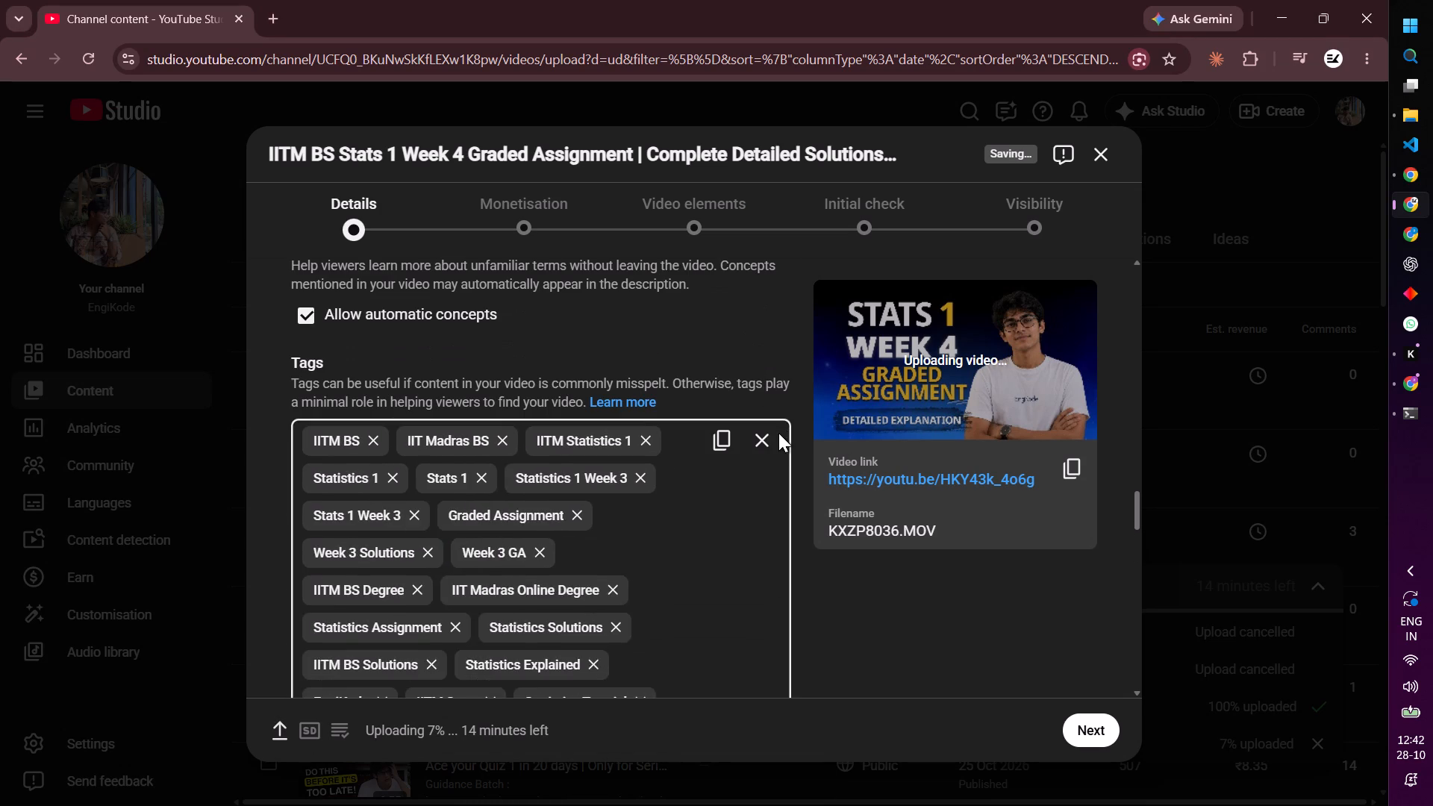
click(778, 433)
click(546, 446)
key(ctrl+v)
scroll(711, 490, down, 4)
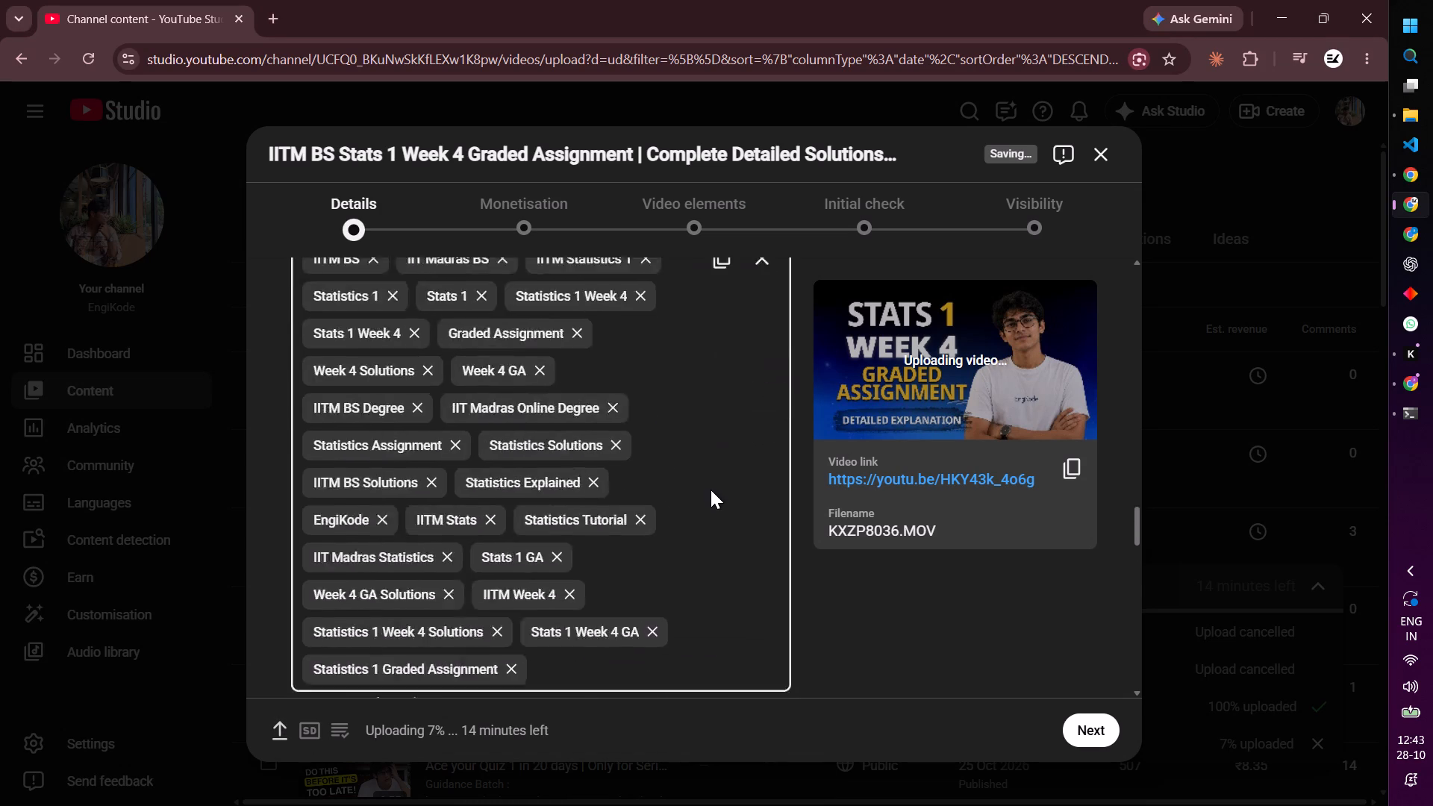
scroll(711, 490, down, 3)
Set the video's watch page ads monetisation to On and continue to ad suitability.
click(1089, 731)
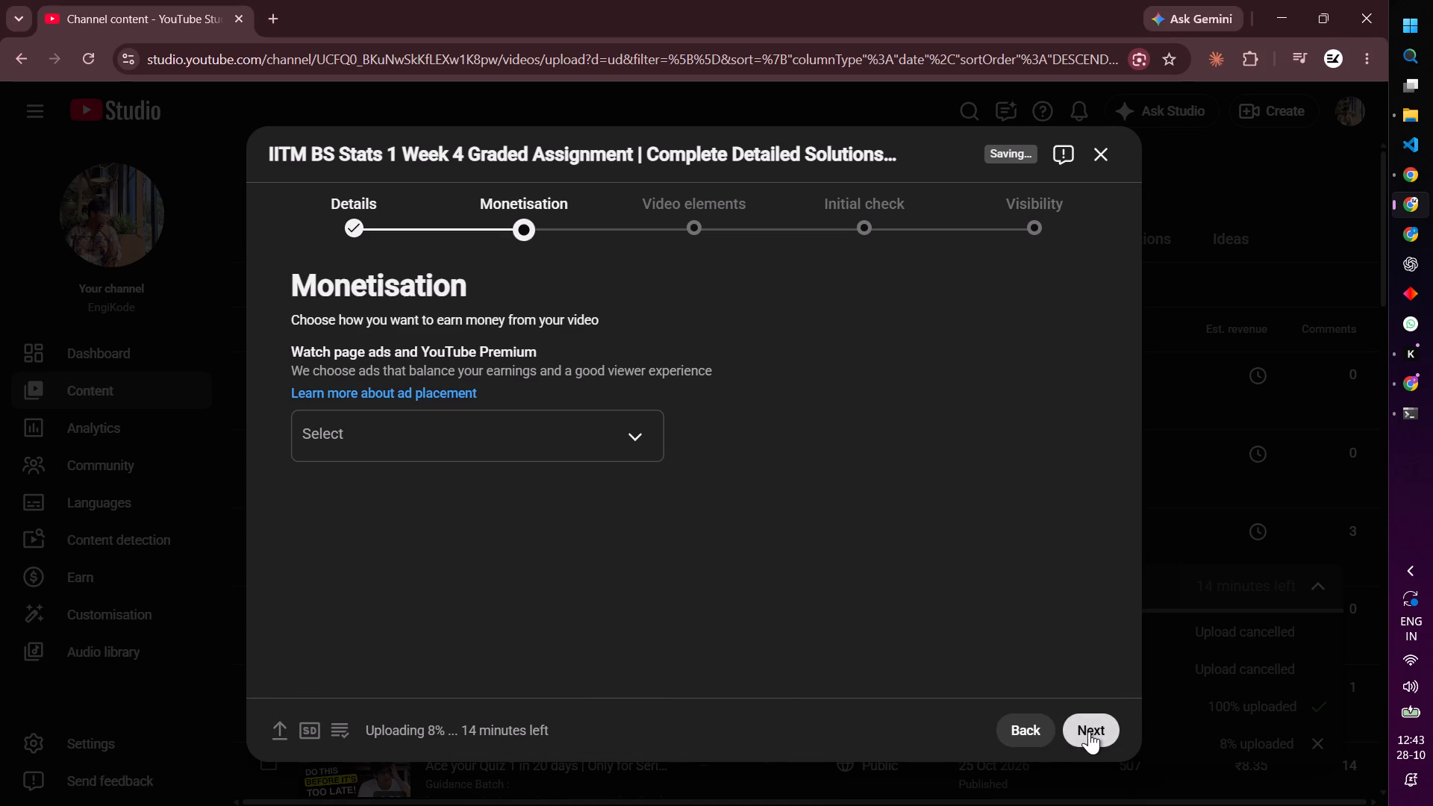
click(357, 429)
click(322, 437)
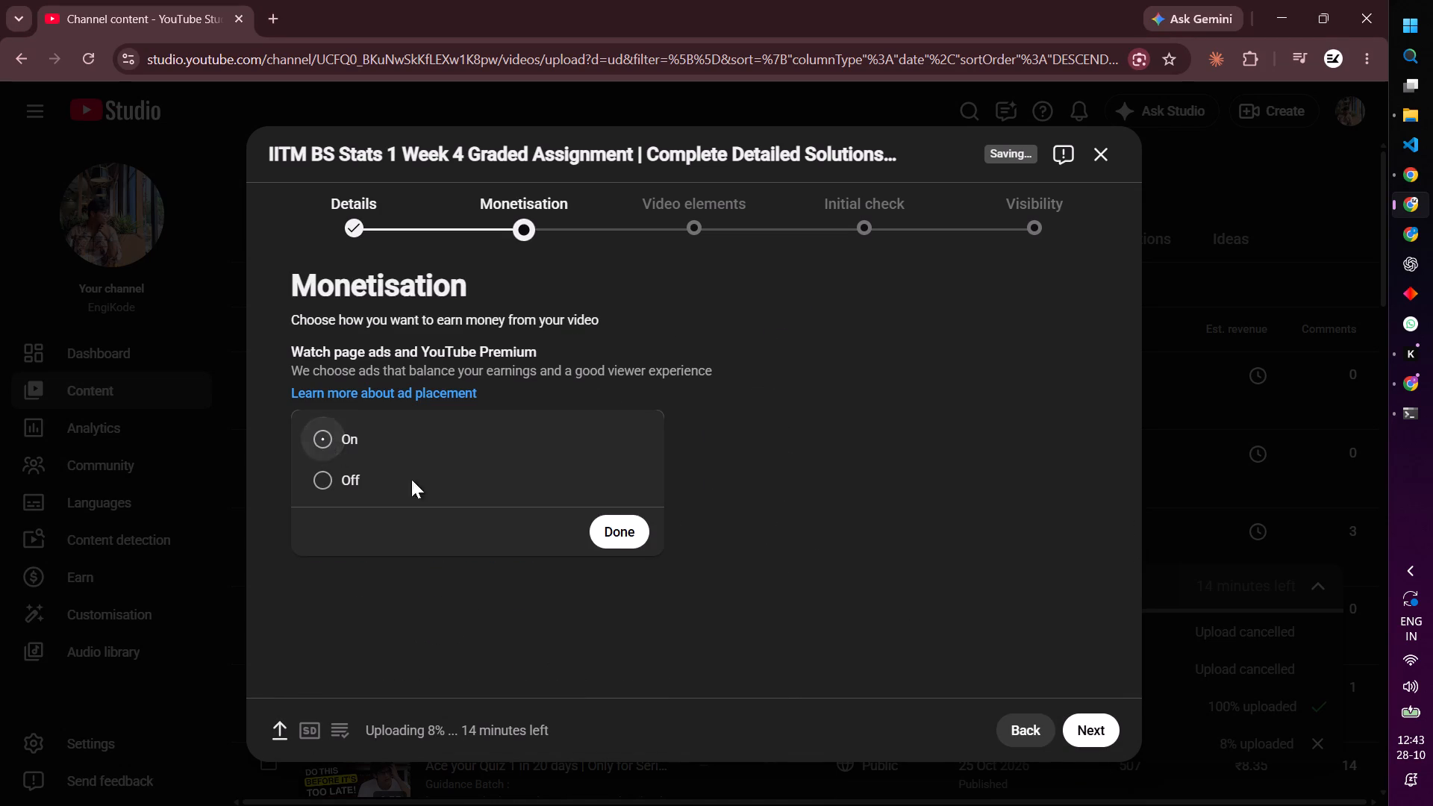
click(633, 532)
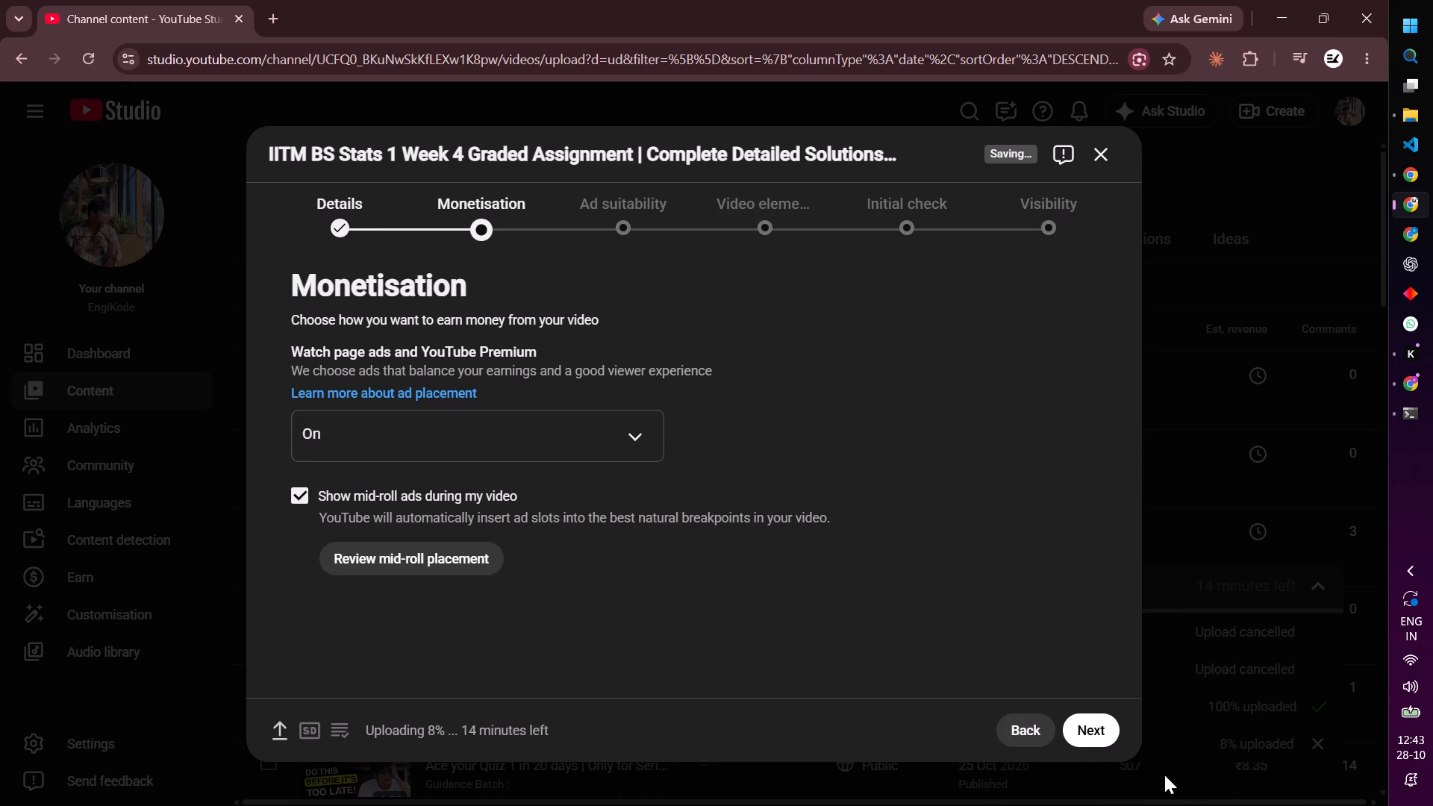
click(1100, 736)
click(1102, 734)
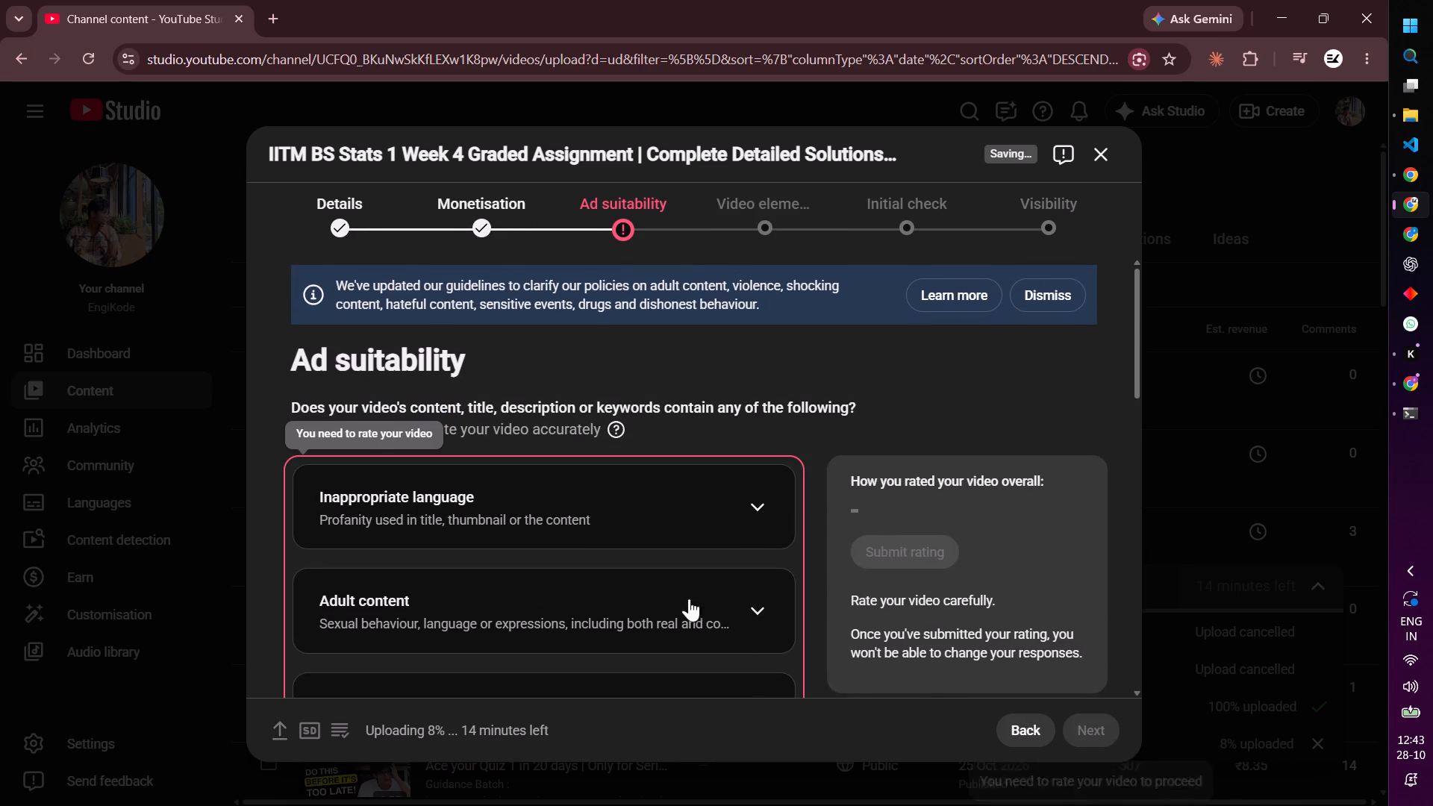
Rate the video's ad suitability as "None of the above", submit the rating and continue to video elements.
scroll(651, 537, down, 16)
click(350, 631)
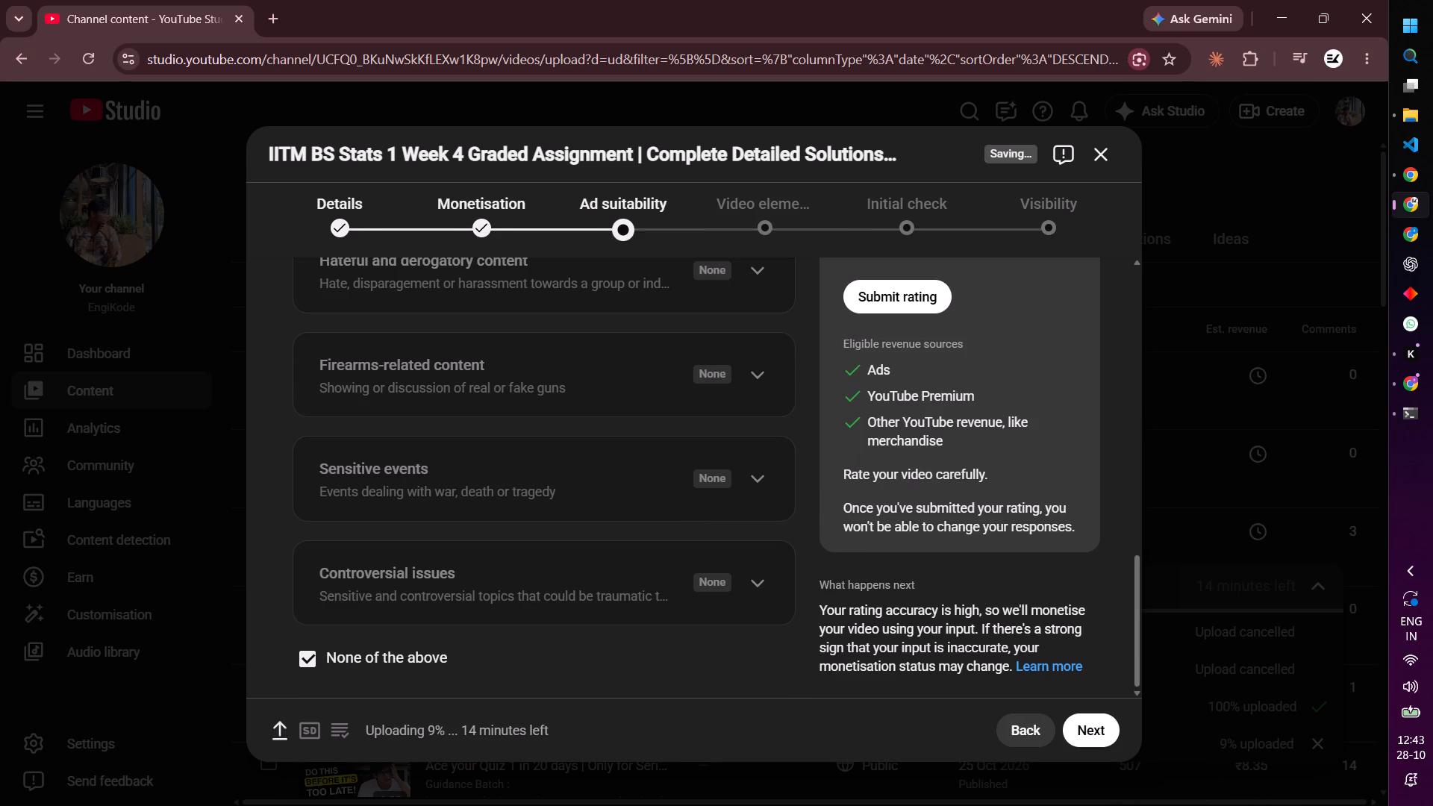
click(925, 308)
right_click(925, 308)
click(781, 352)
click(899, 290)
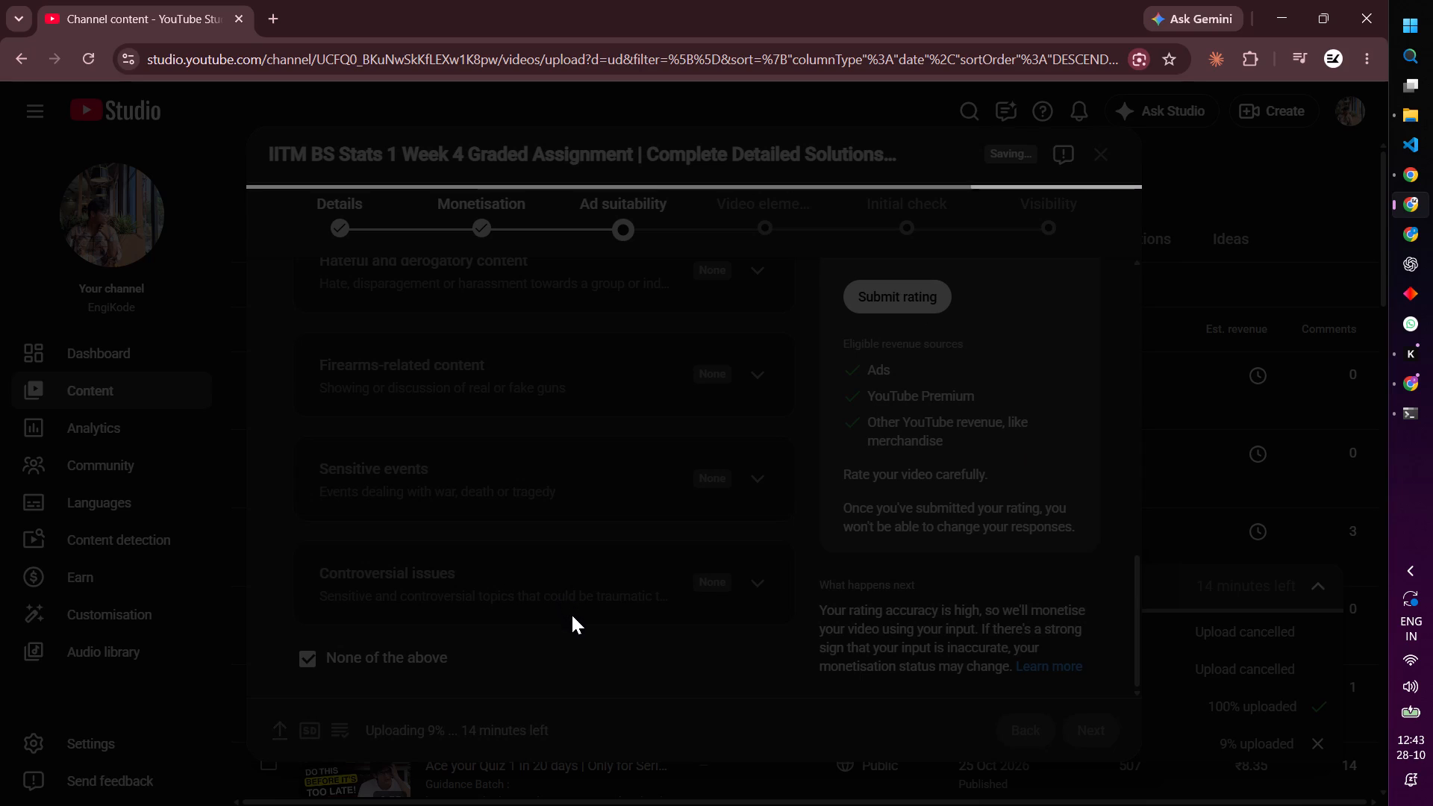
click(1090, 726)
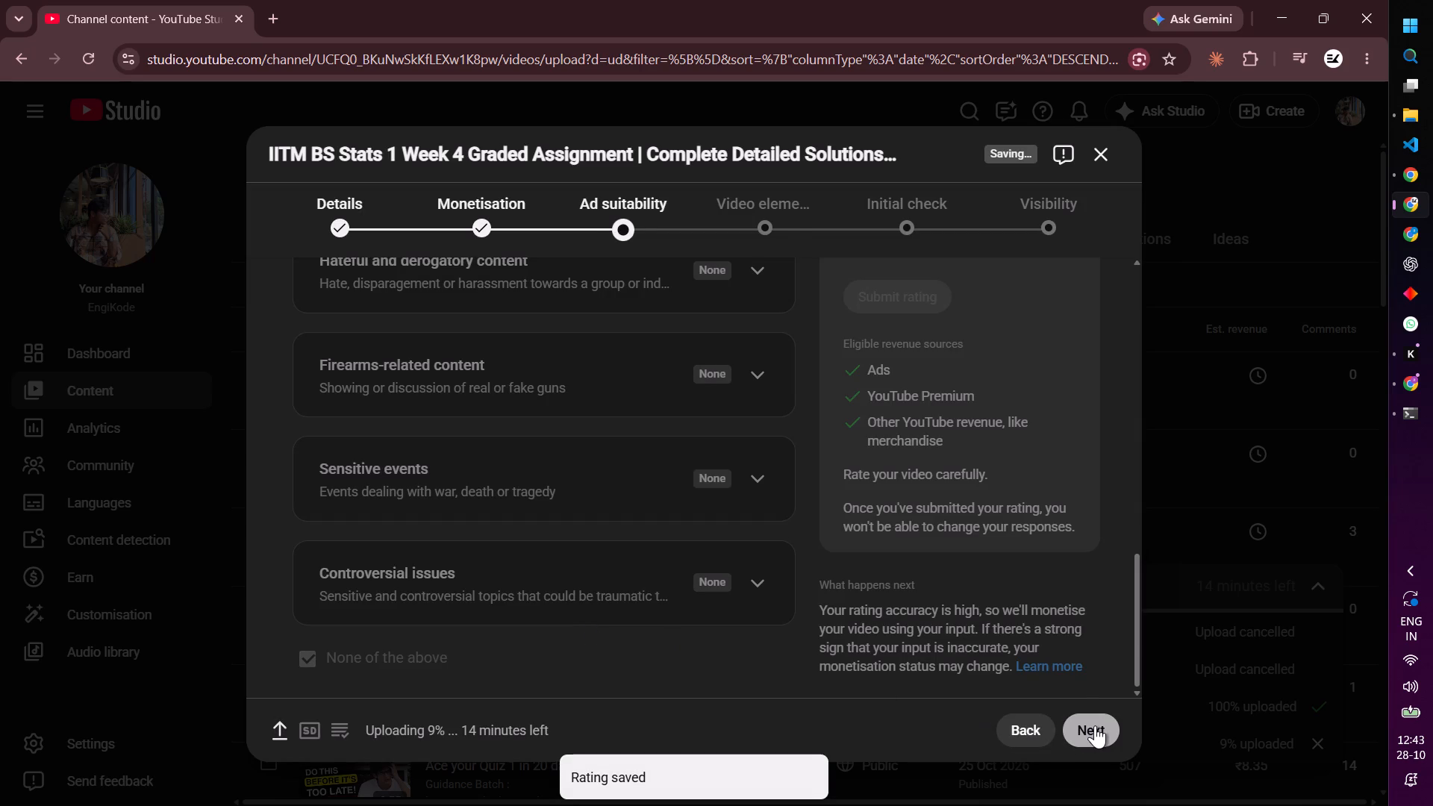
Import the end screen from the CT Week 4 Graded Assignment video and save it.
click(905, 574)
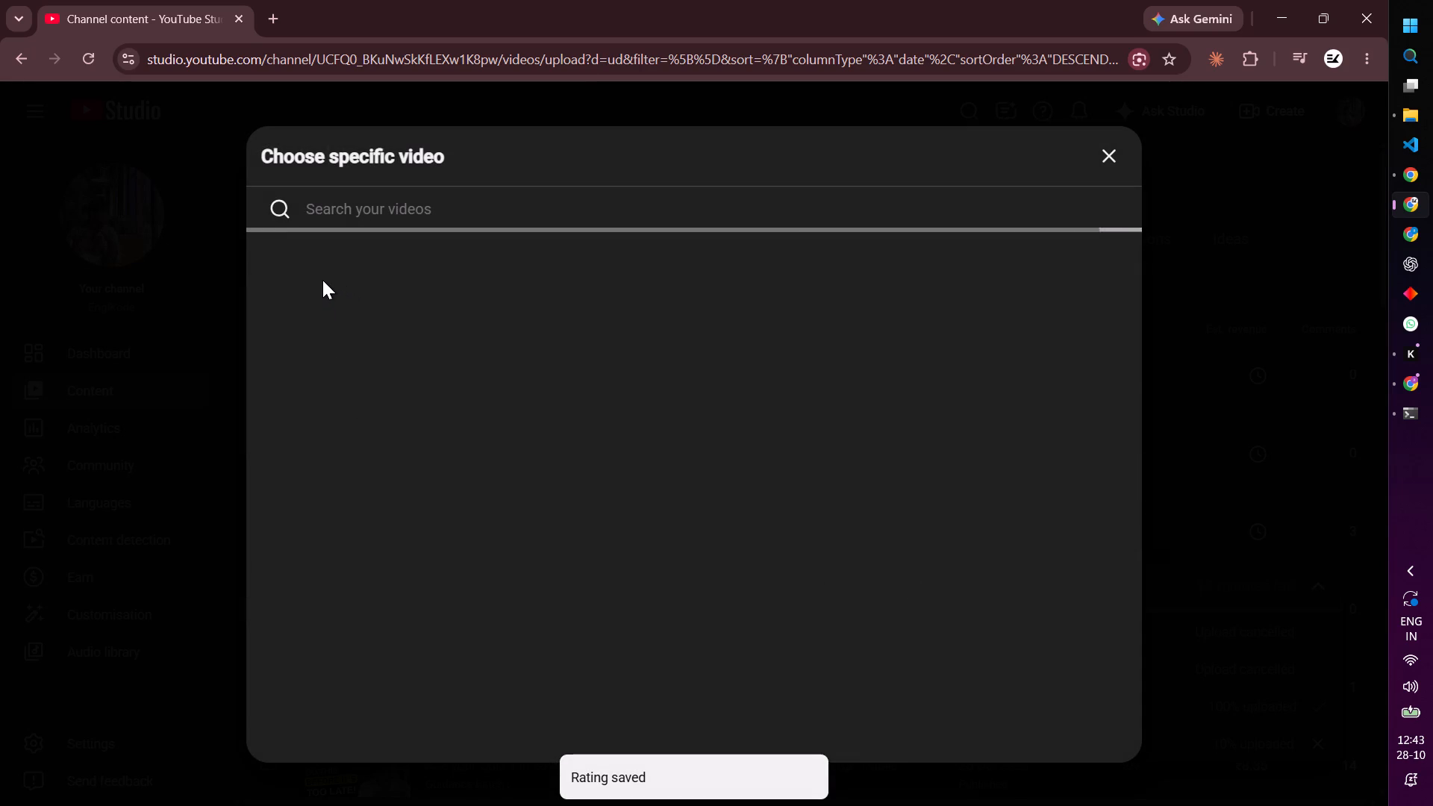
right_click(322, 280)
click(324, 279)
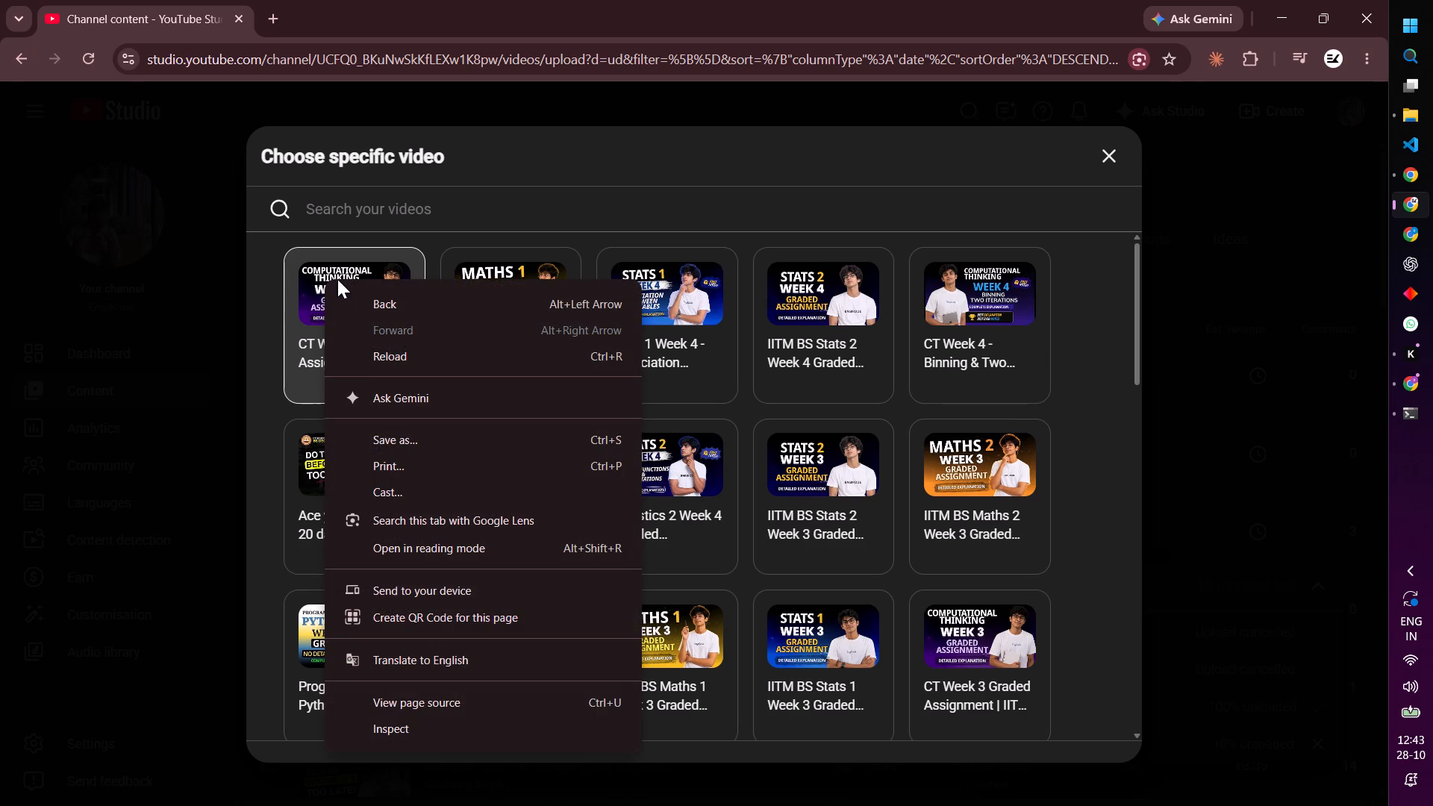
click(301, 296)
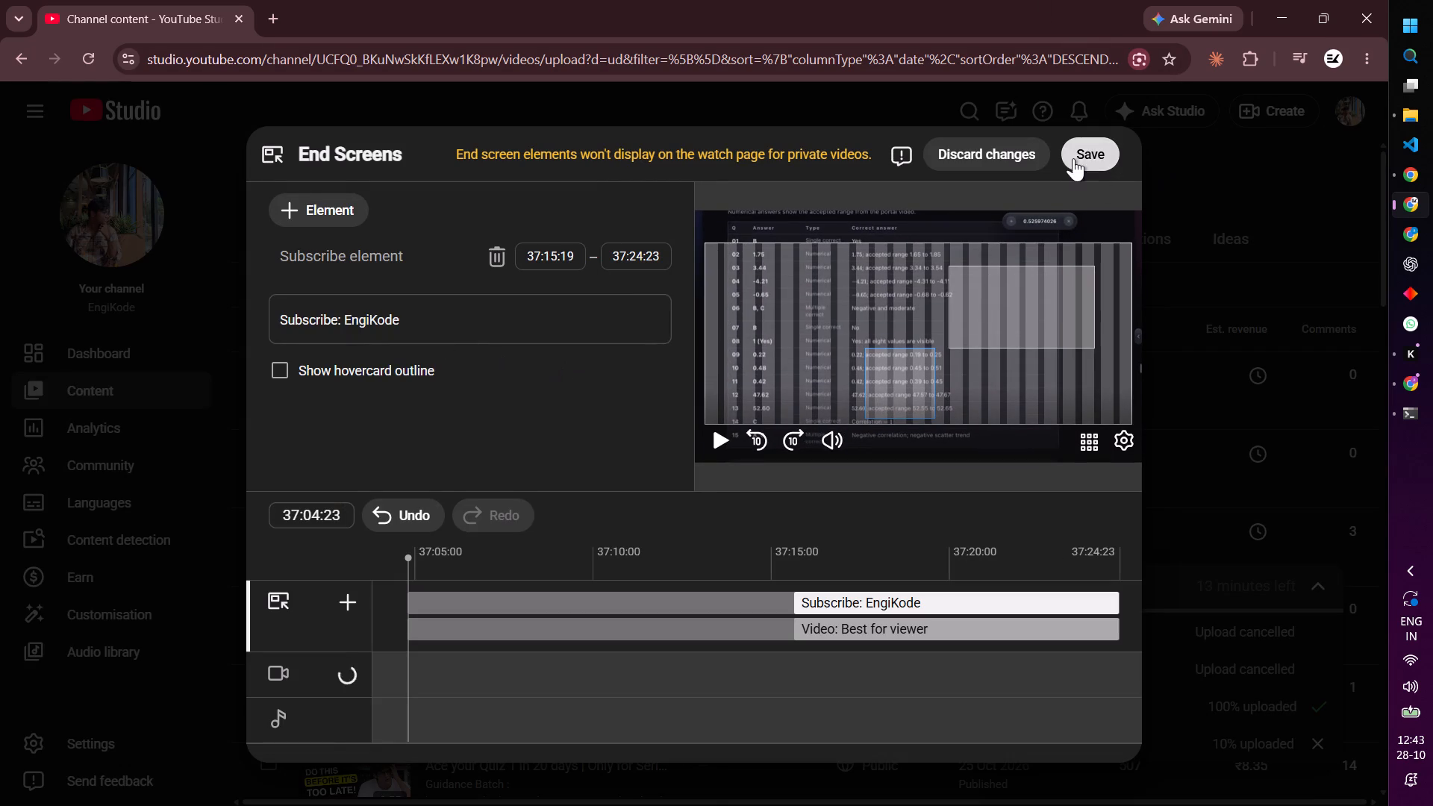
click(1080, 153)
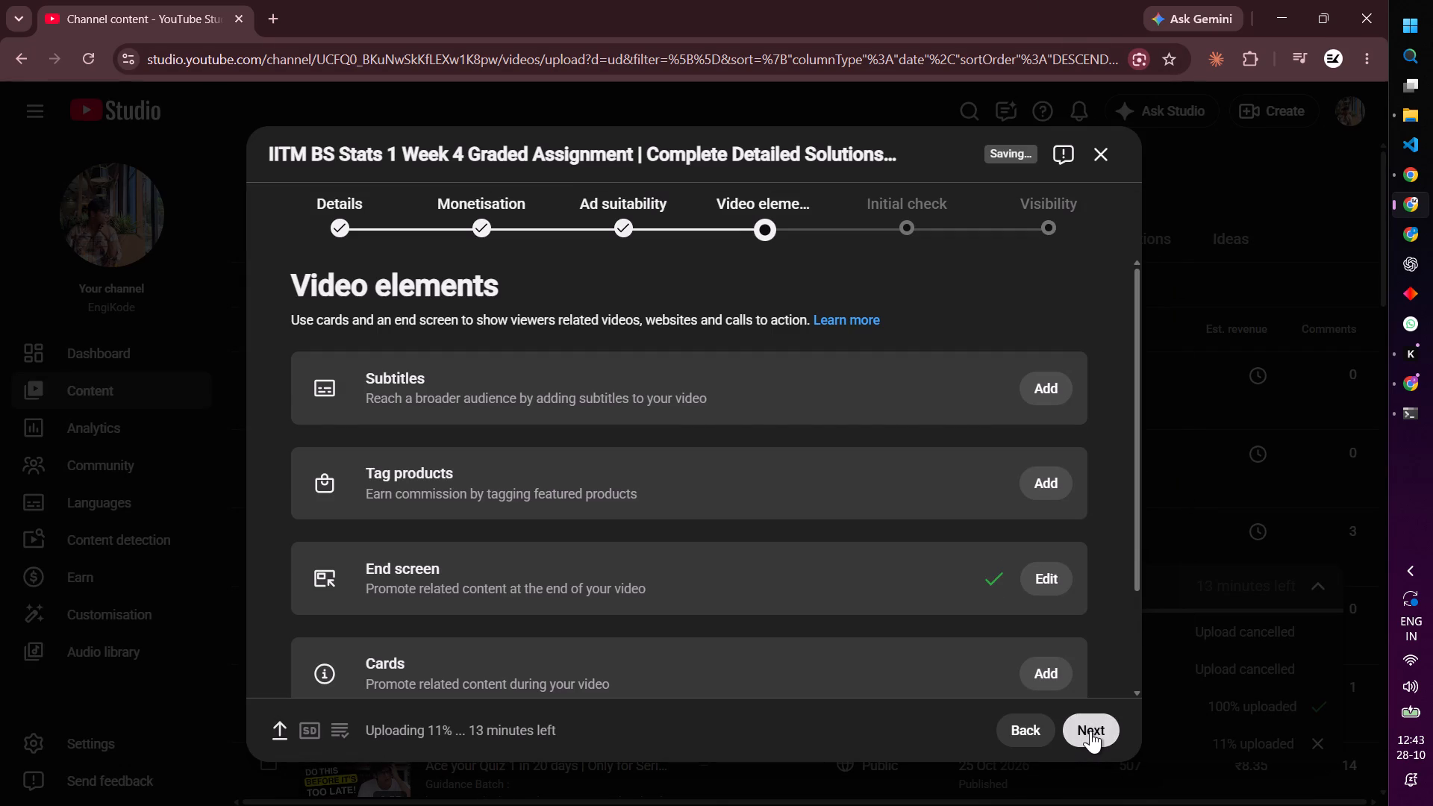
Proceed past the video elements and initial check stages of the upload.
click(1090, 731)
click(1107, 734)
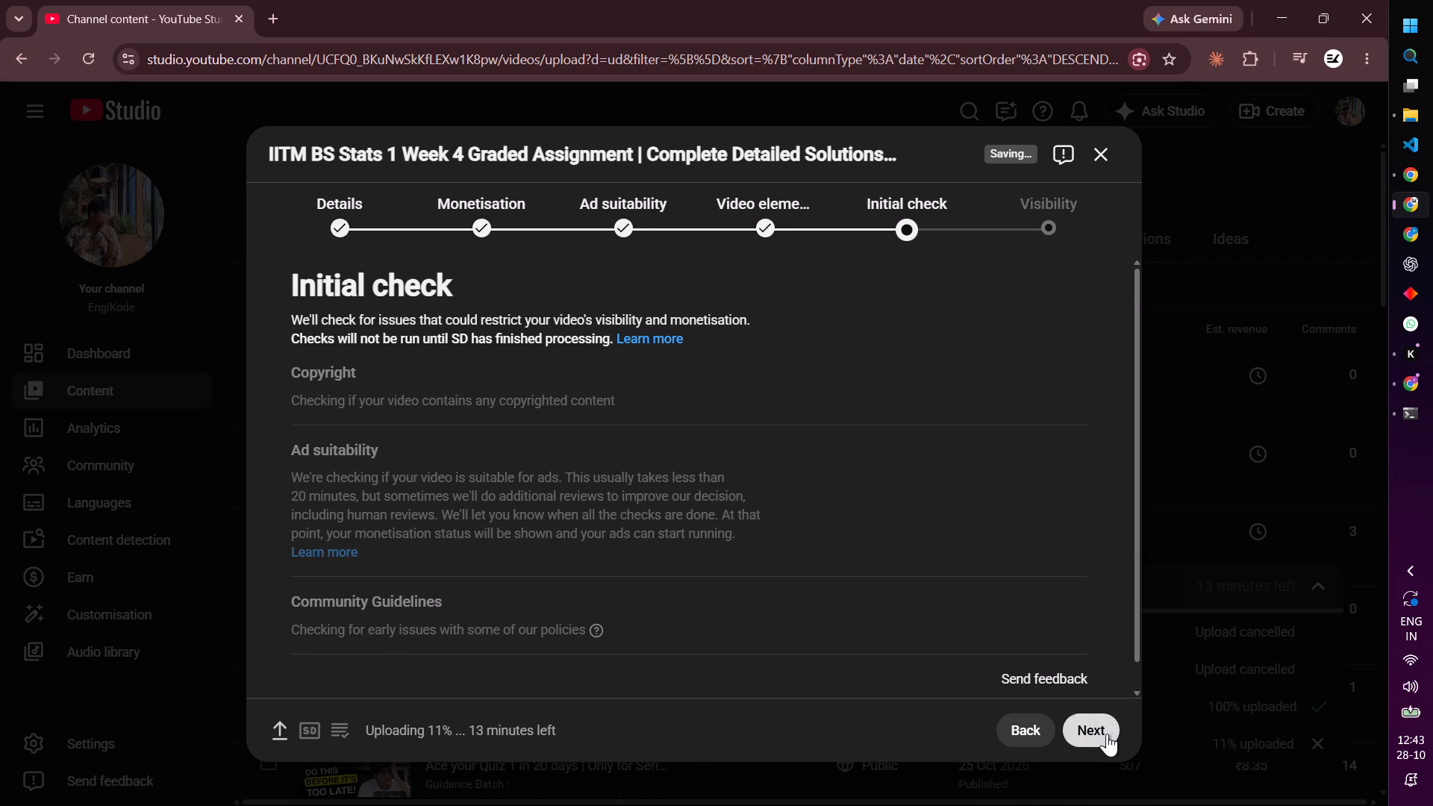
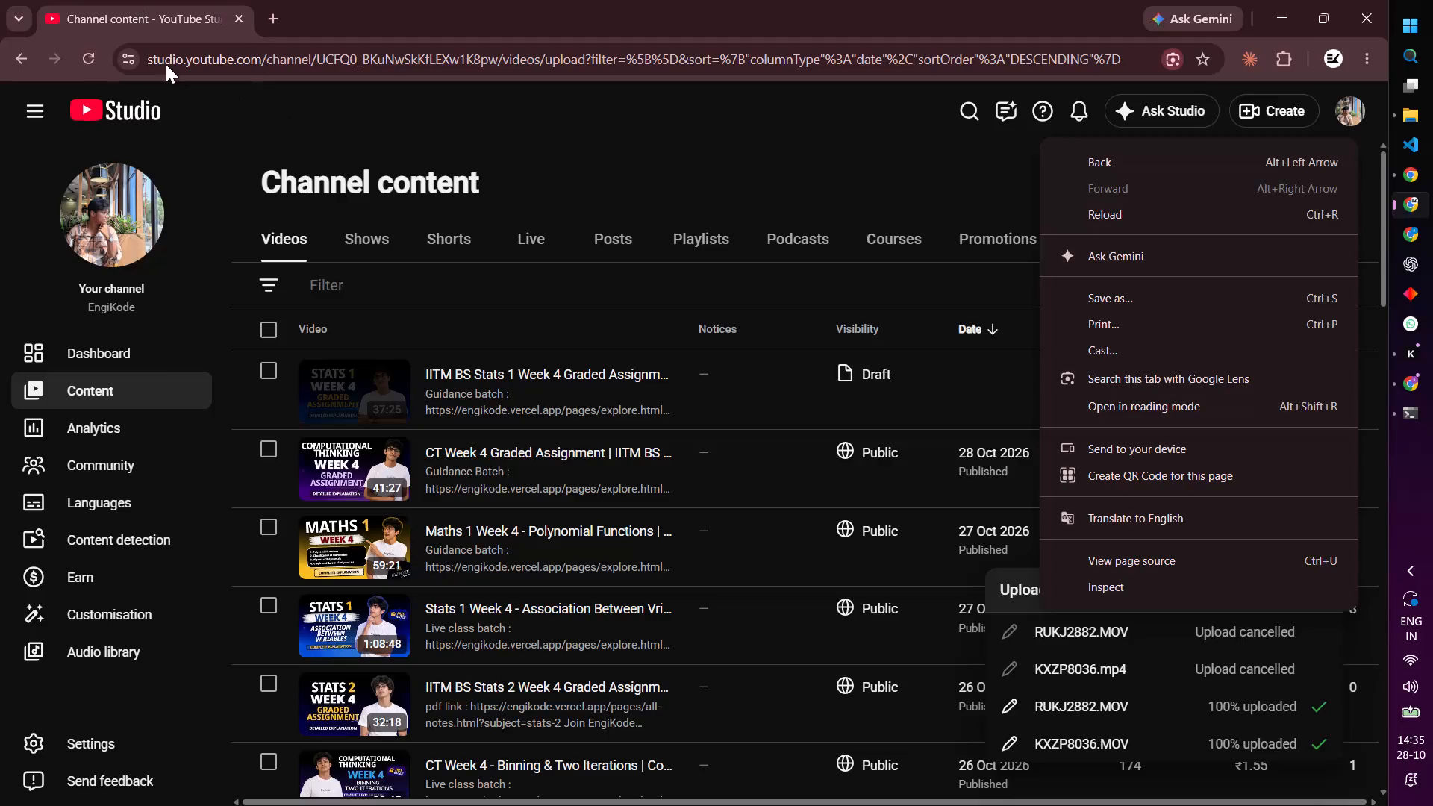
Reload the channel content page.
click(88, 57)
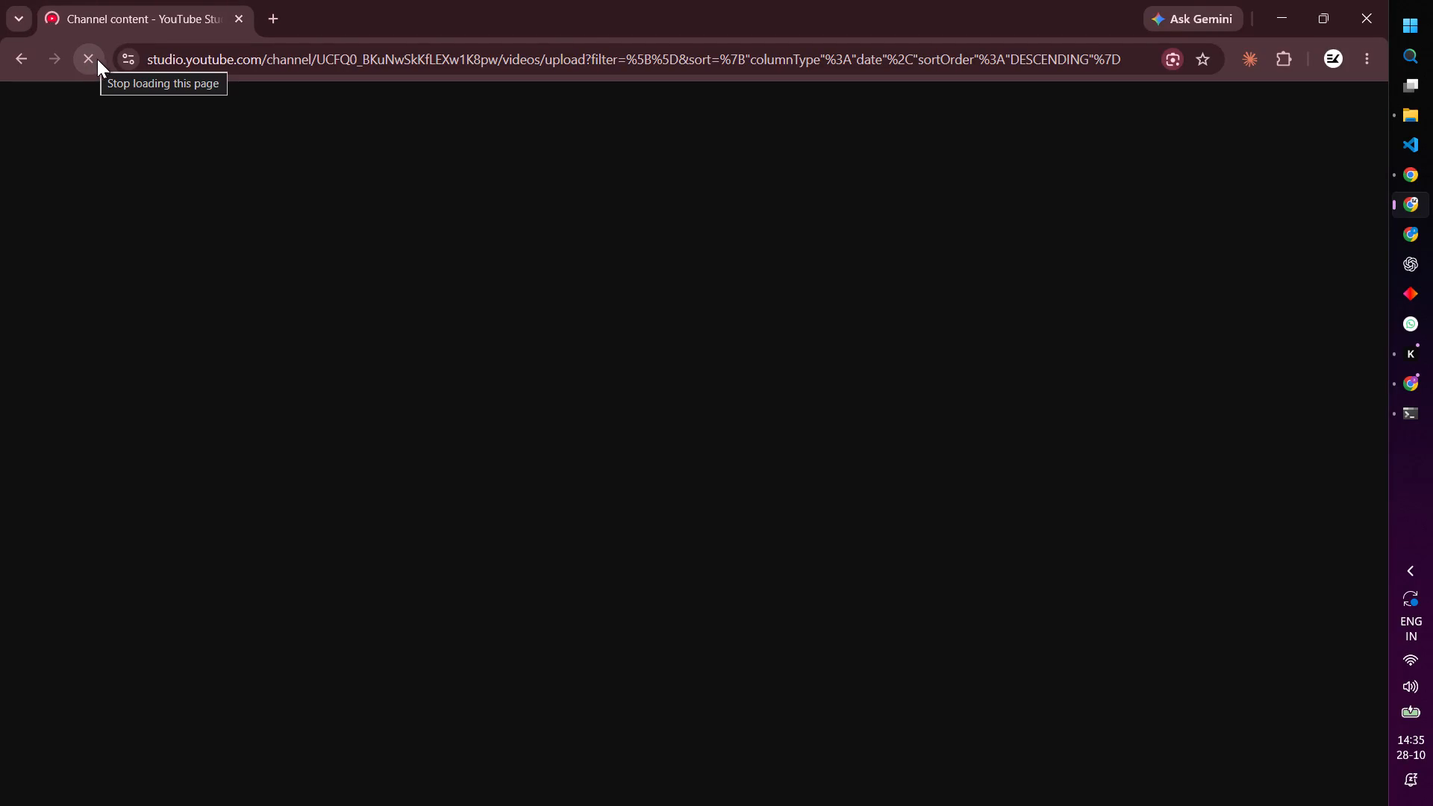
right_drag(354, 239, 658, 255)
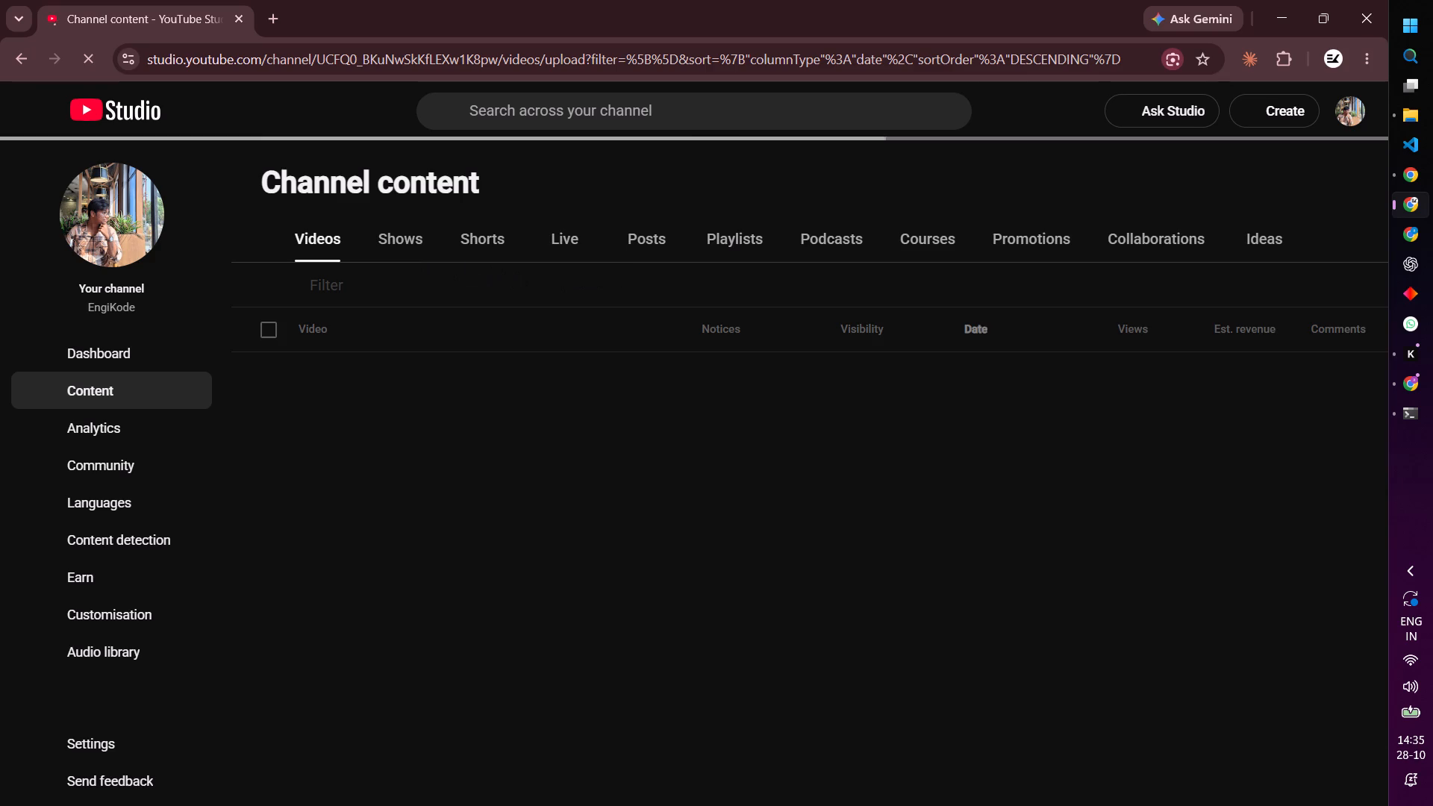
right_drag(658, 255, 785, 190)
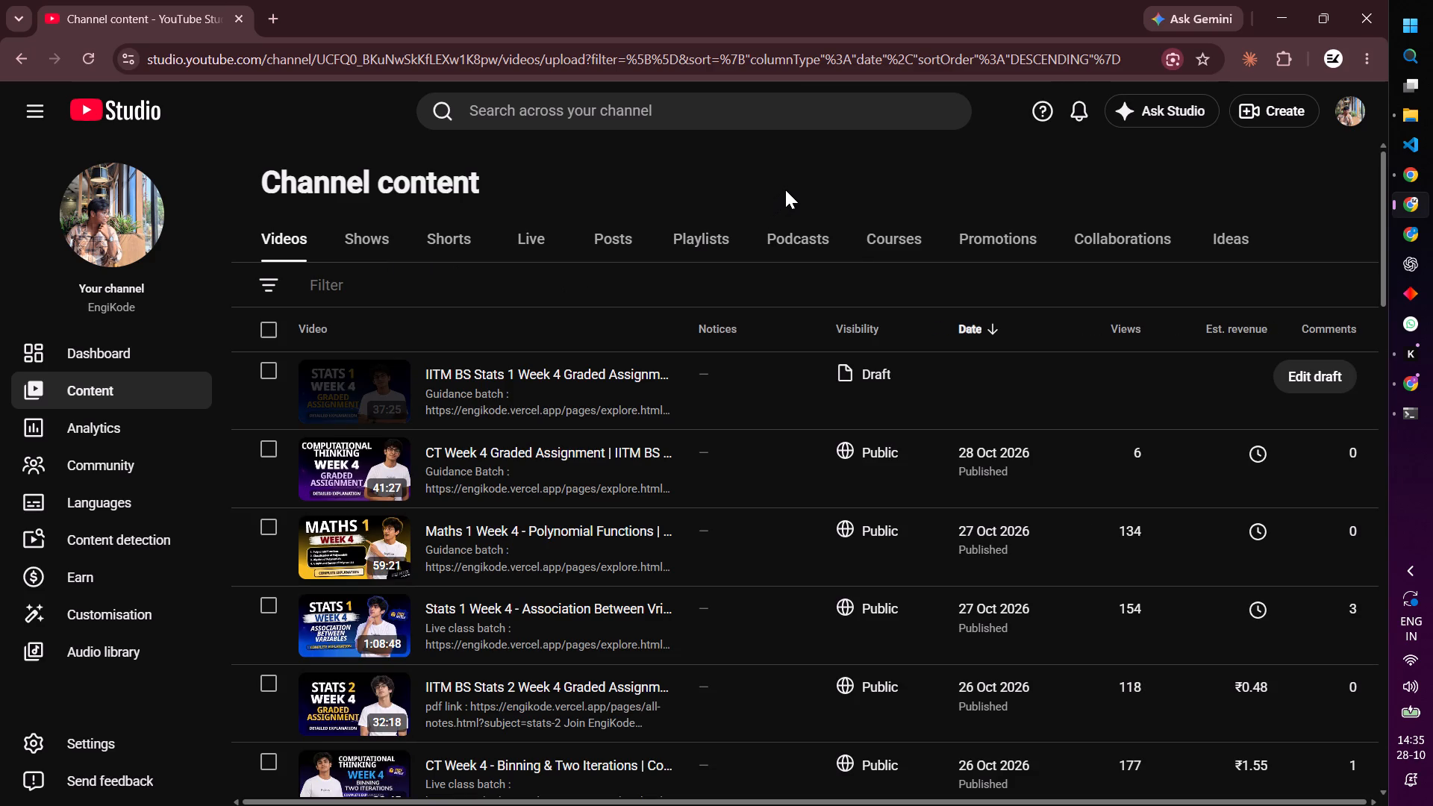
right_drag(785, 190, 787, 188)
click(787, 188)
Open the draft of the IITM BS Stats 1 Week 4 Graded Assignment video for editing.
click(1361, 384)
right_click(1361, 384)
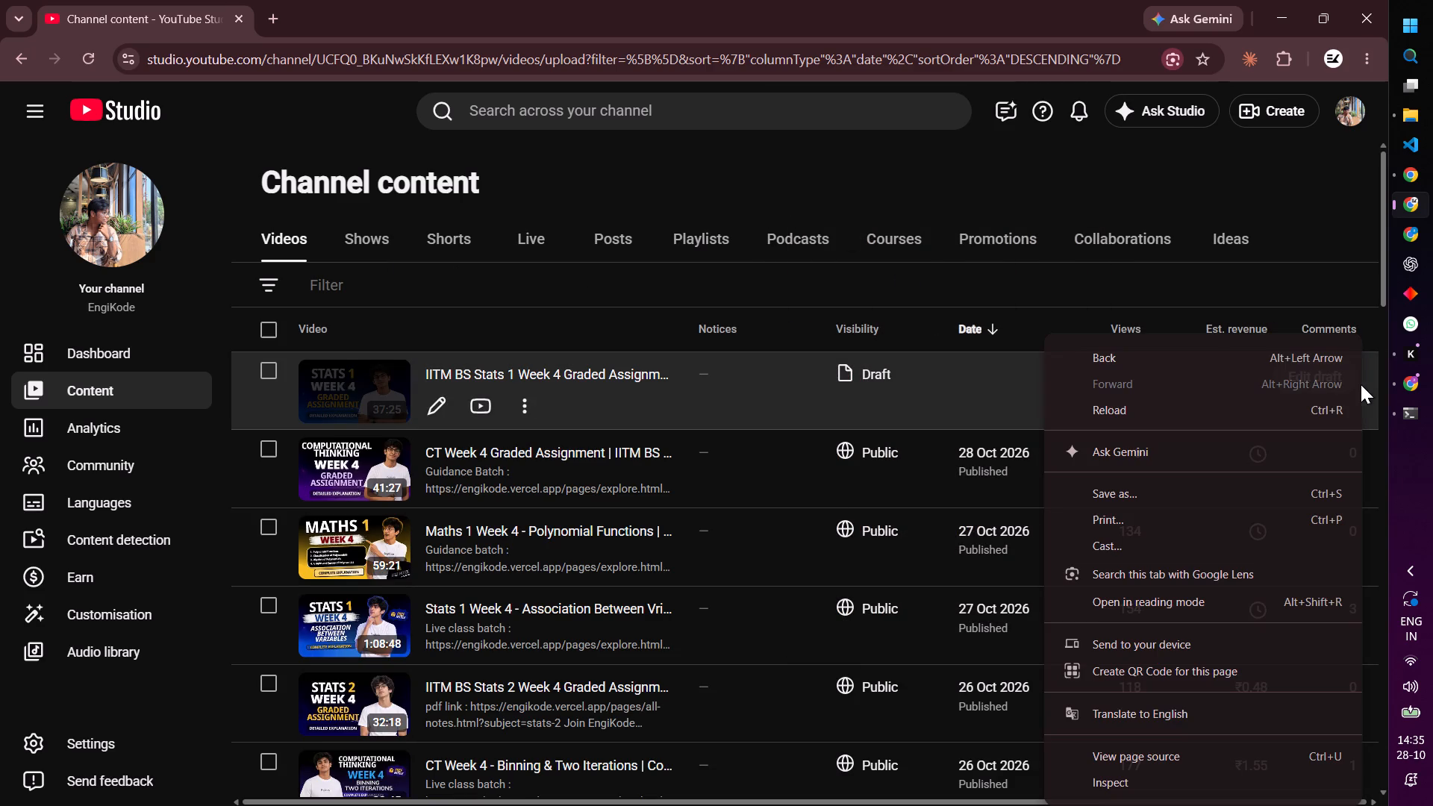
click(1228, 199)
click(1338, 397)
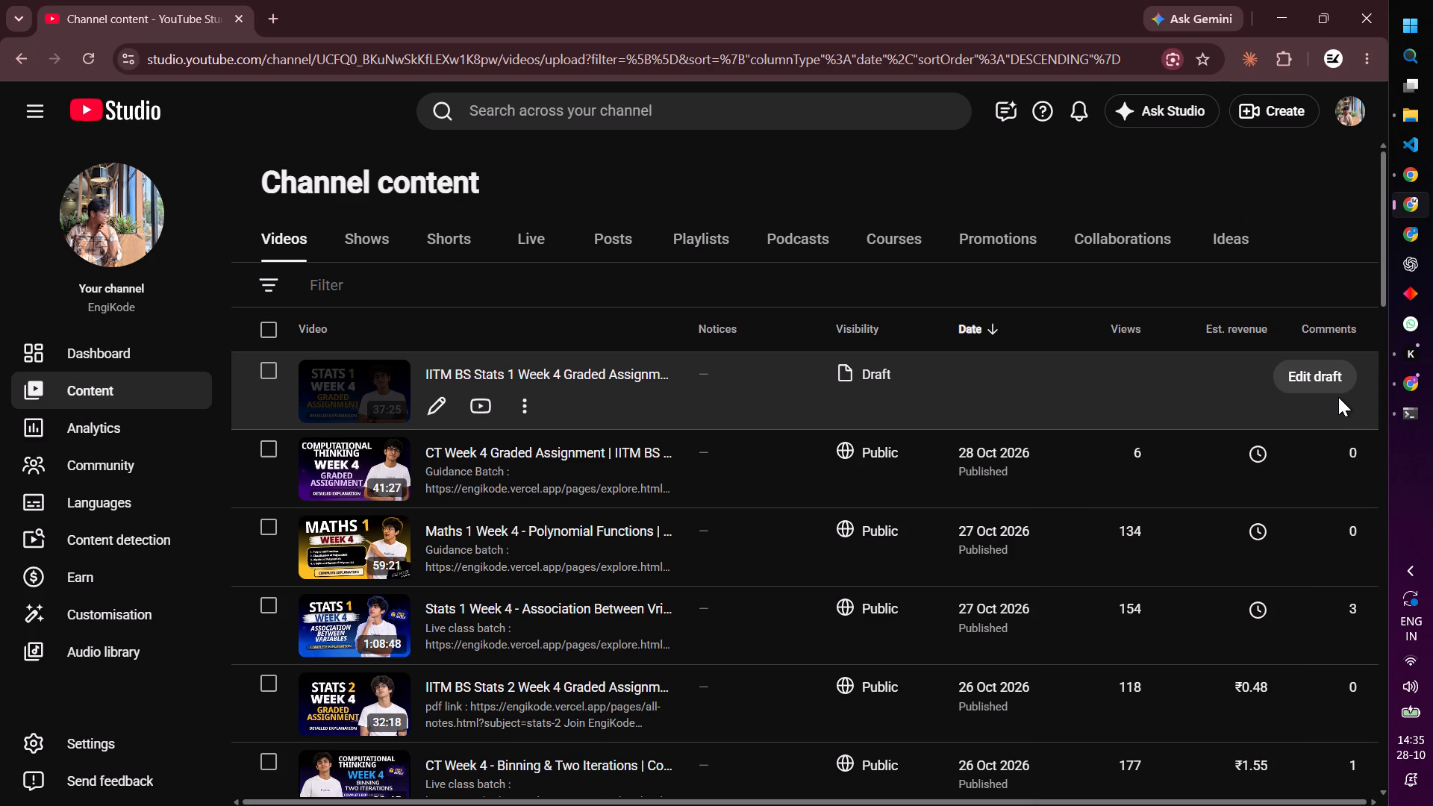
click(1338, 387)
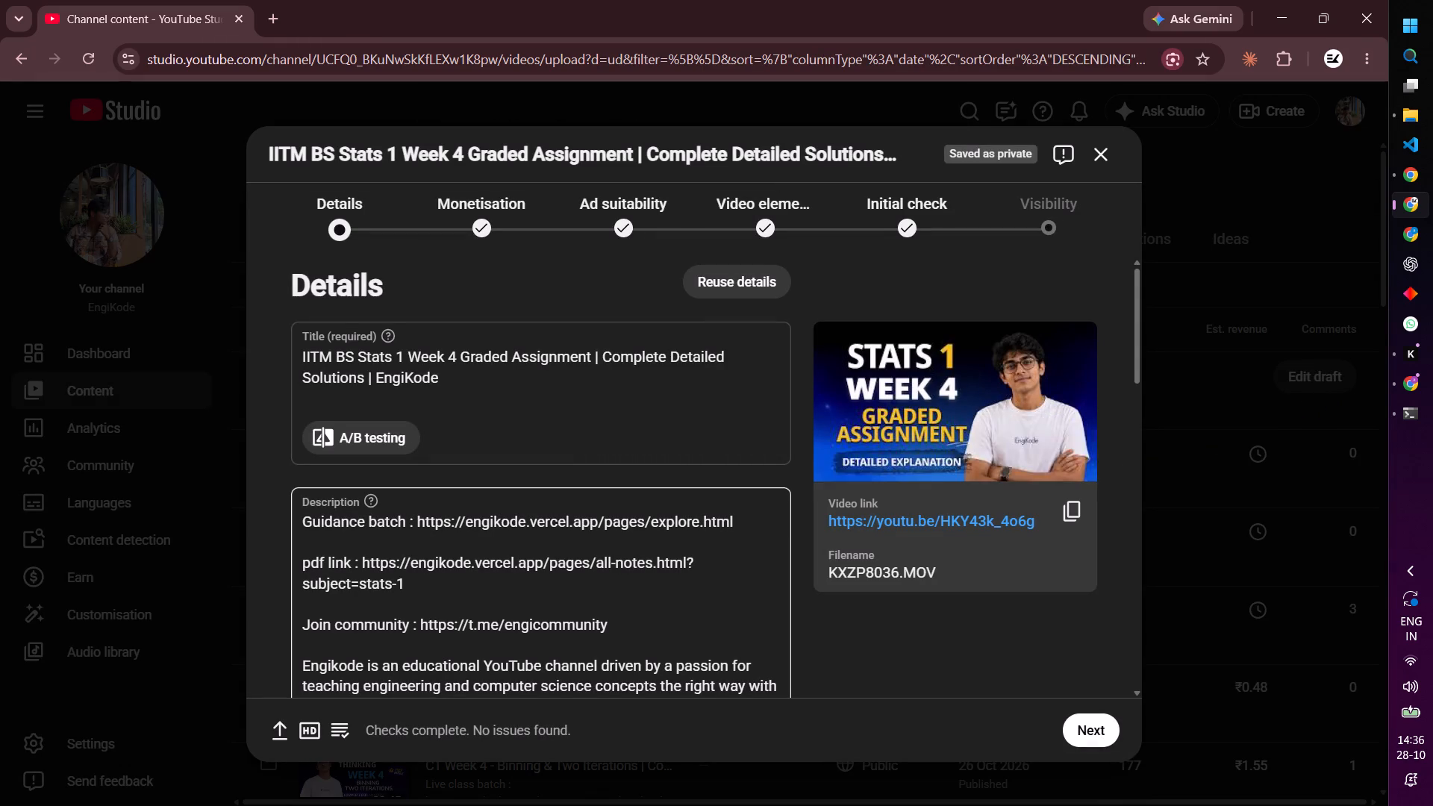
Look over the draft's details and play its video preview, skipping to an early point and to one near the end.
scroll(537, 562, up, 9)
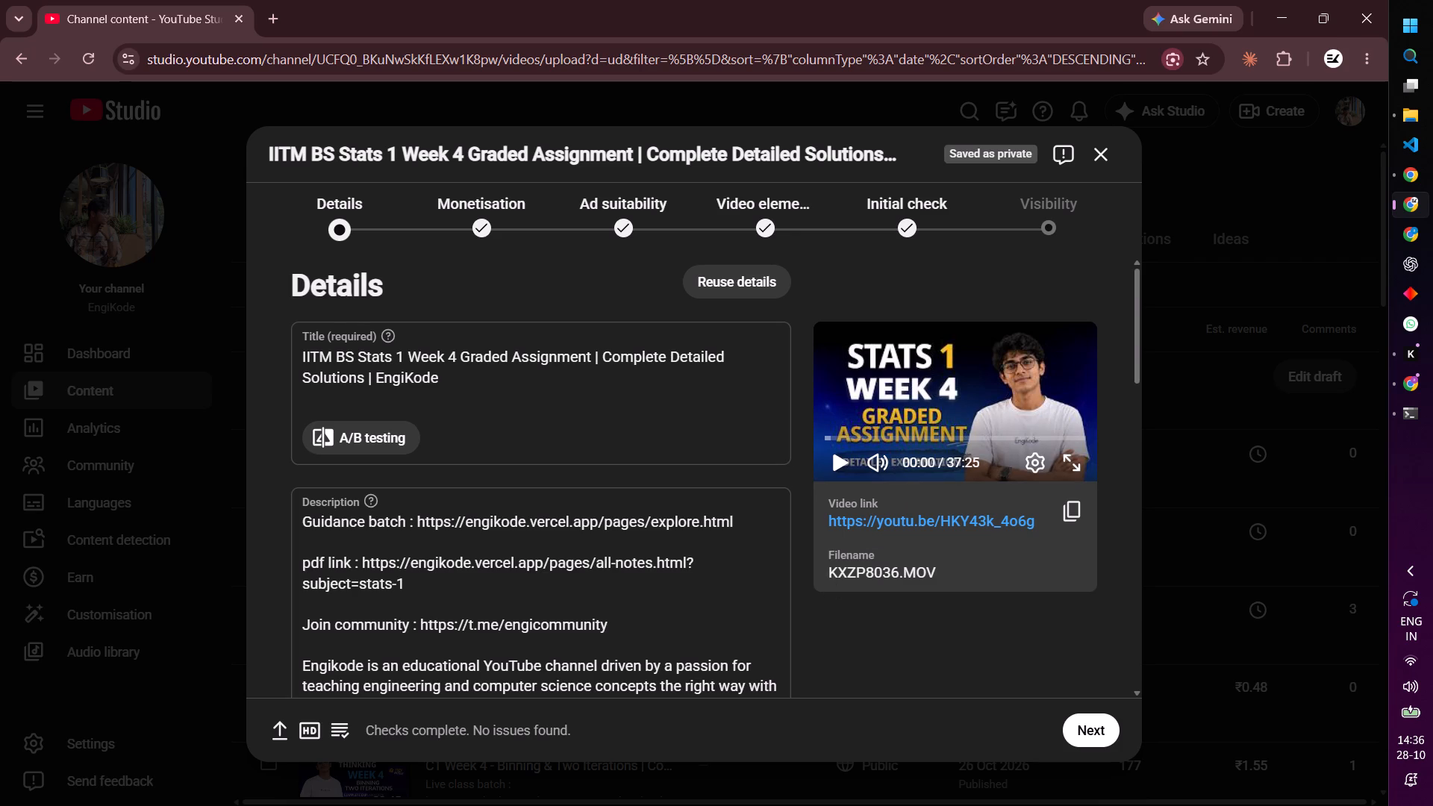
scroll(855, 601, down, 5)
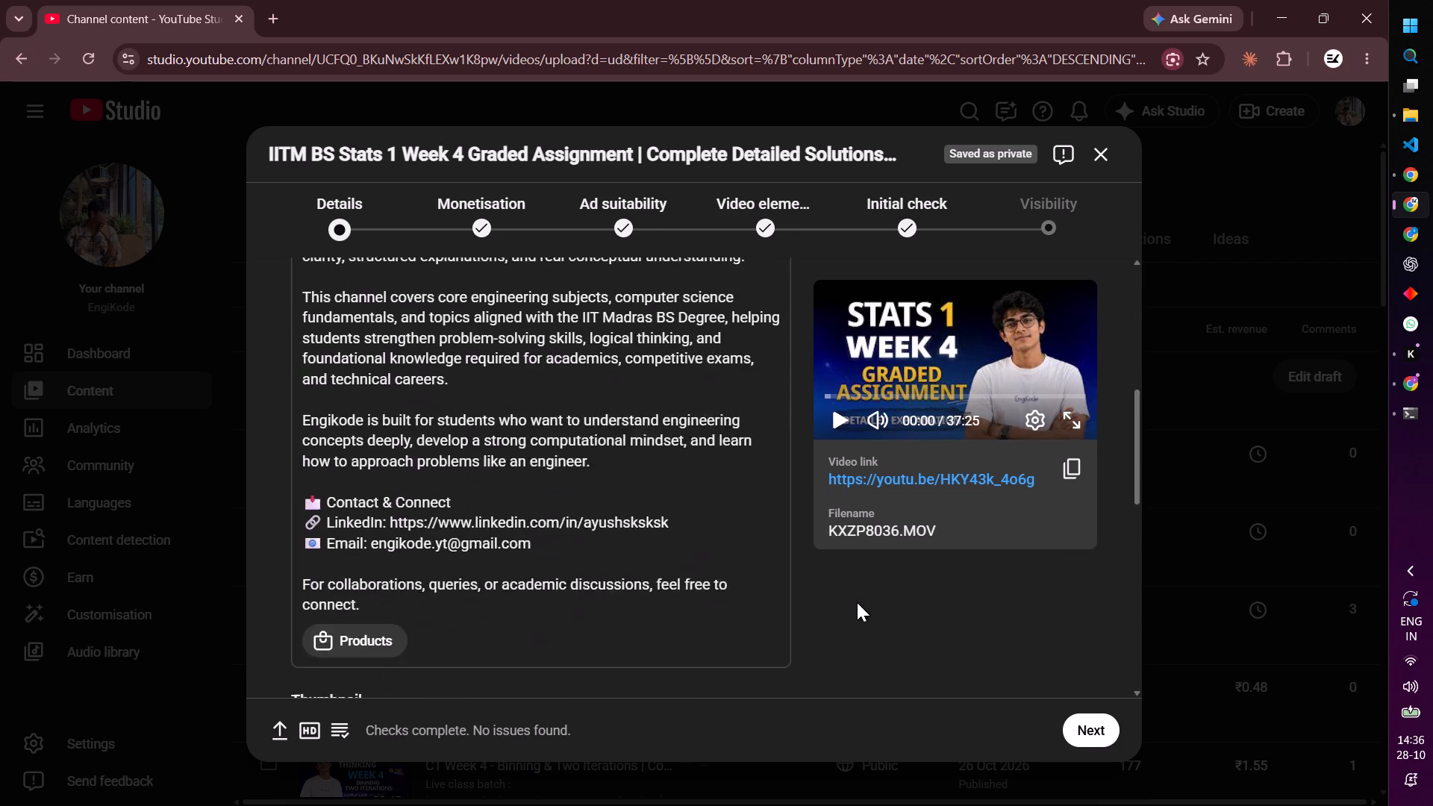
scroll(857, 602, down, 6)
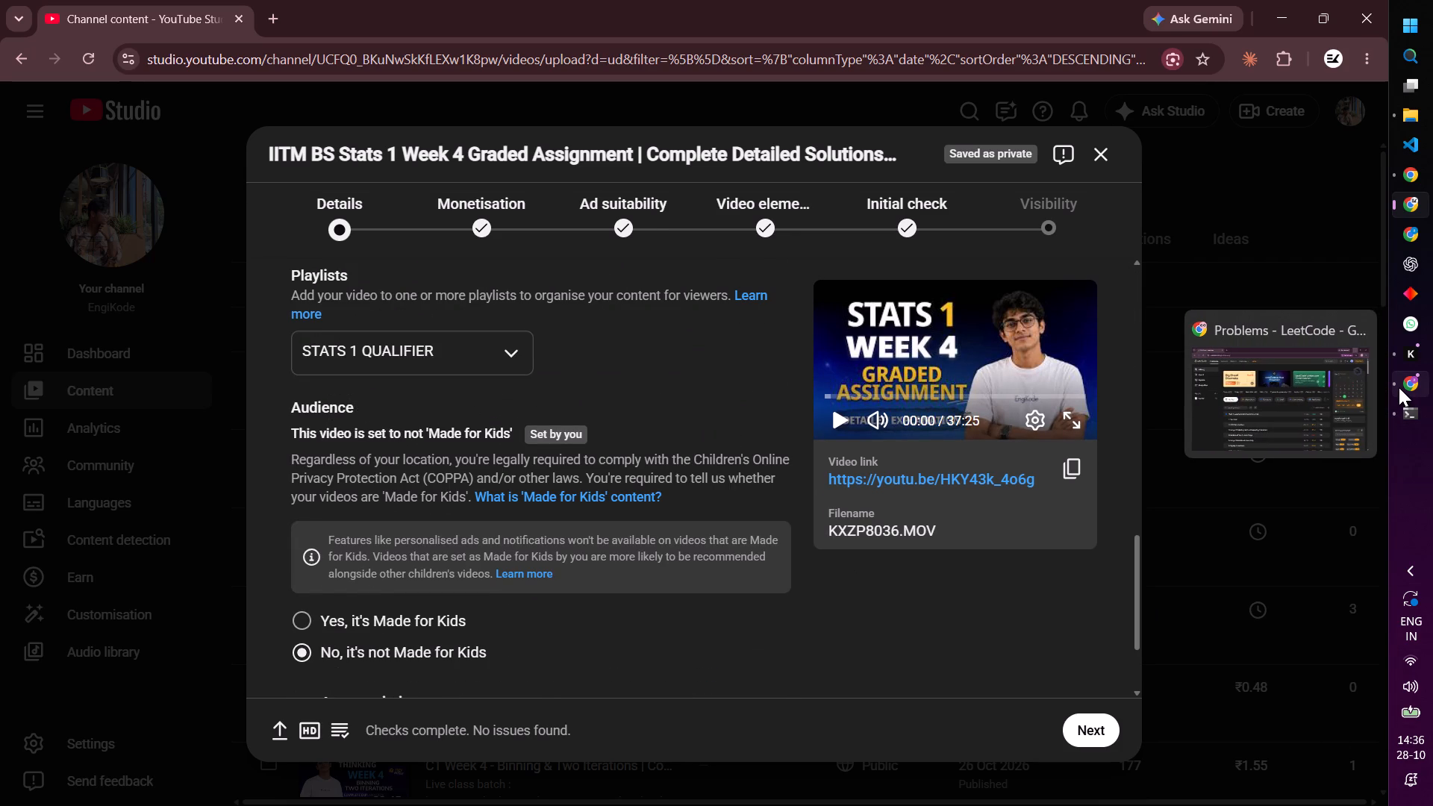
right_drag(1399, 387, 1411, 502)
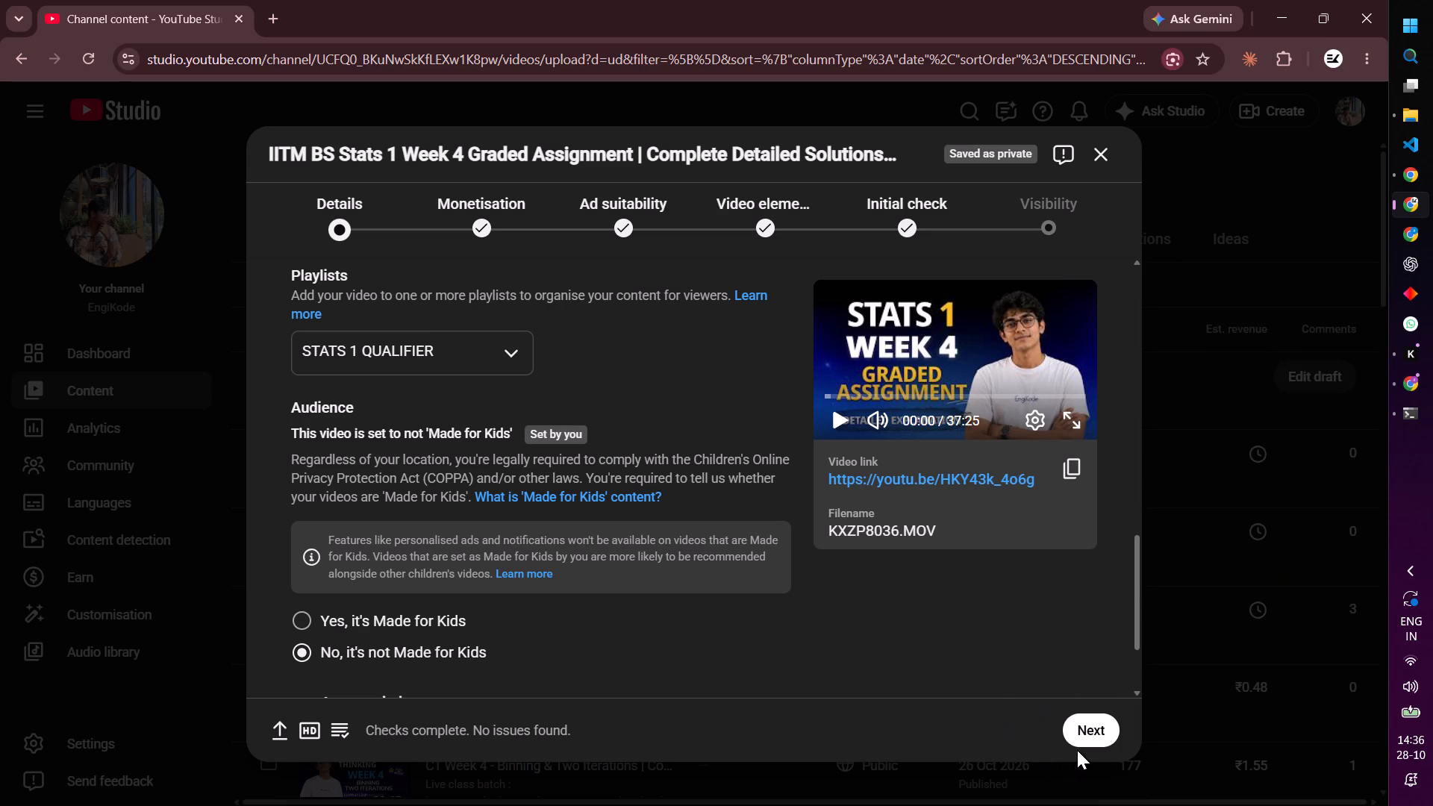
scroll(712, 600, up, 20)
scroll(712, 600, up, 3)
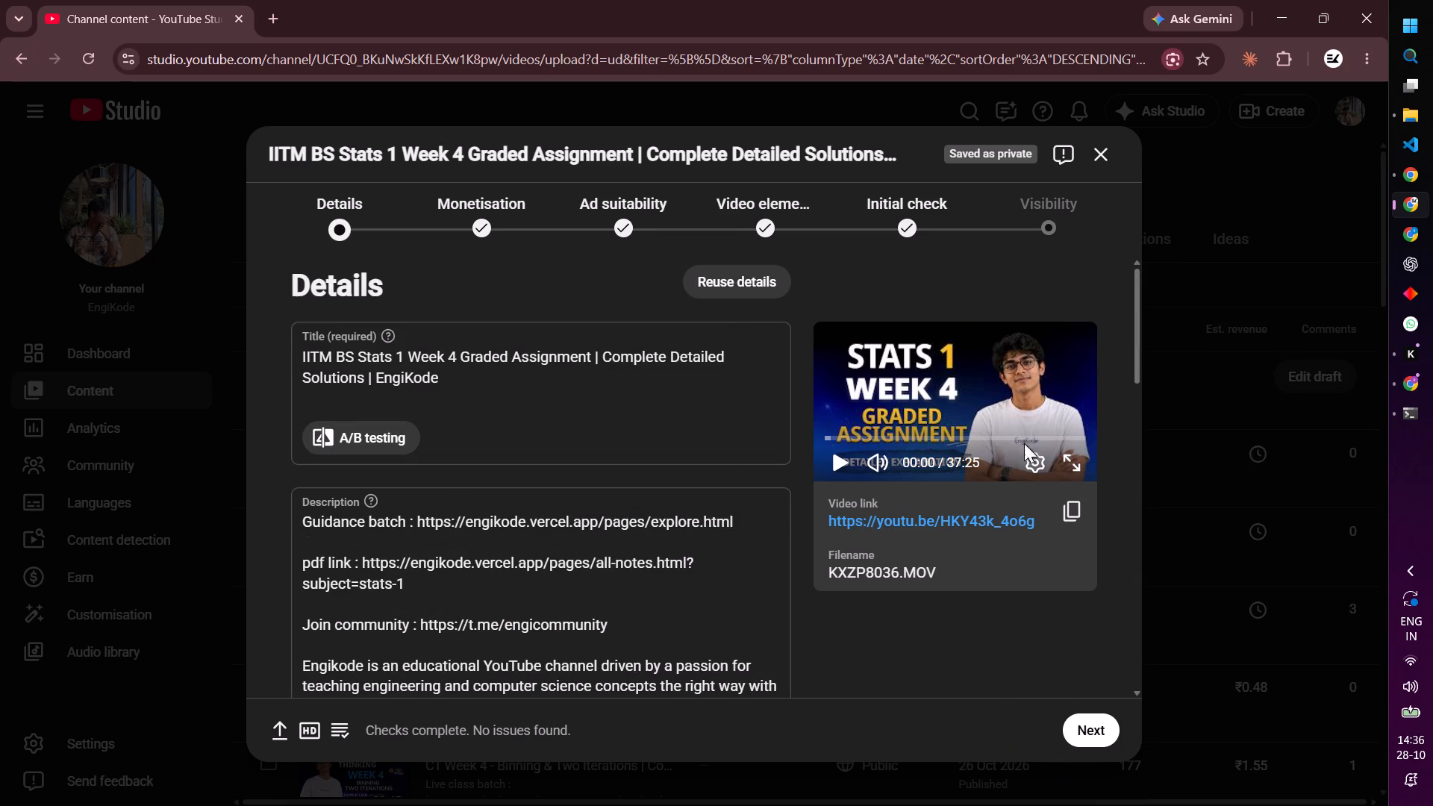
click(843, 472)
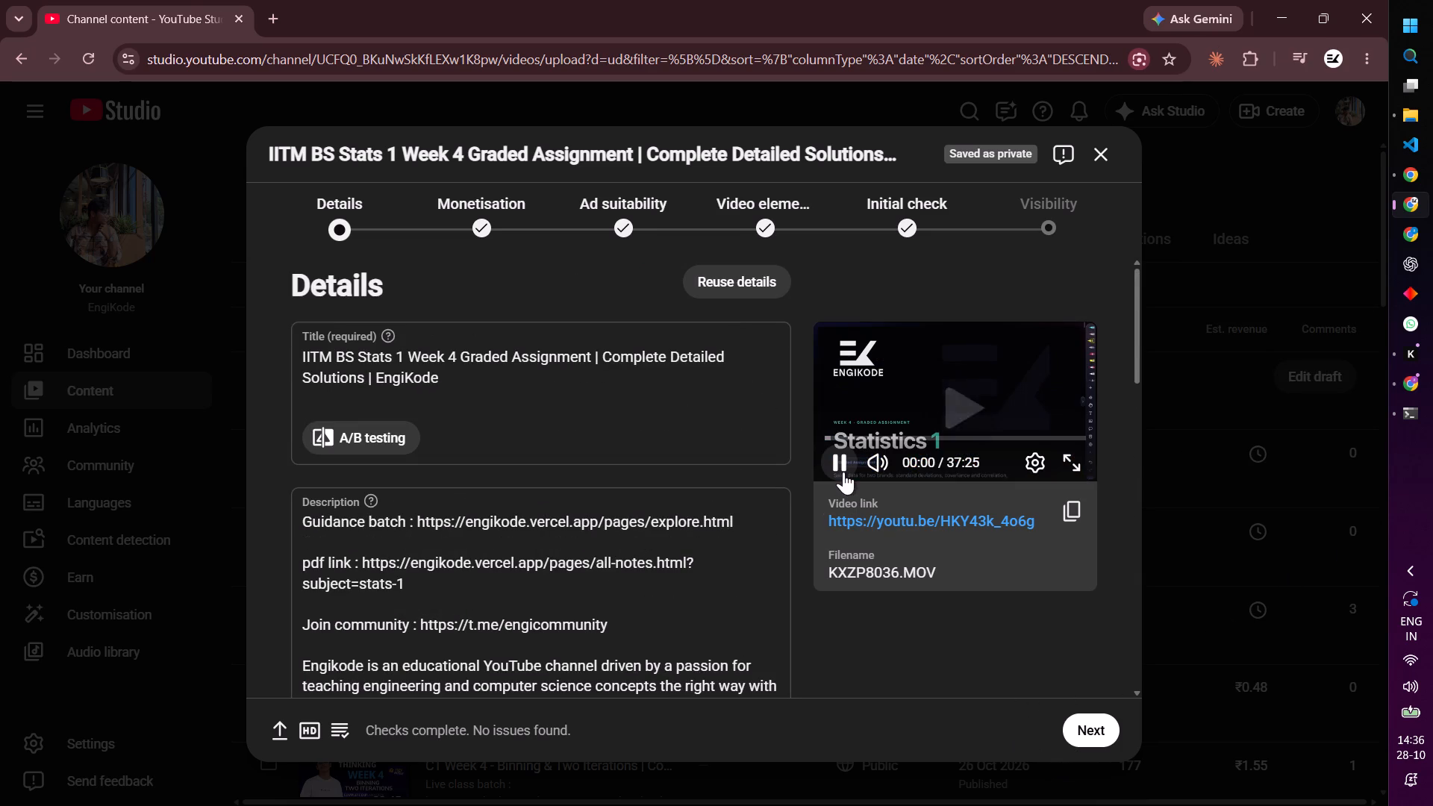
click(864, 437)
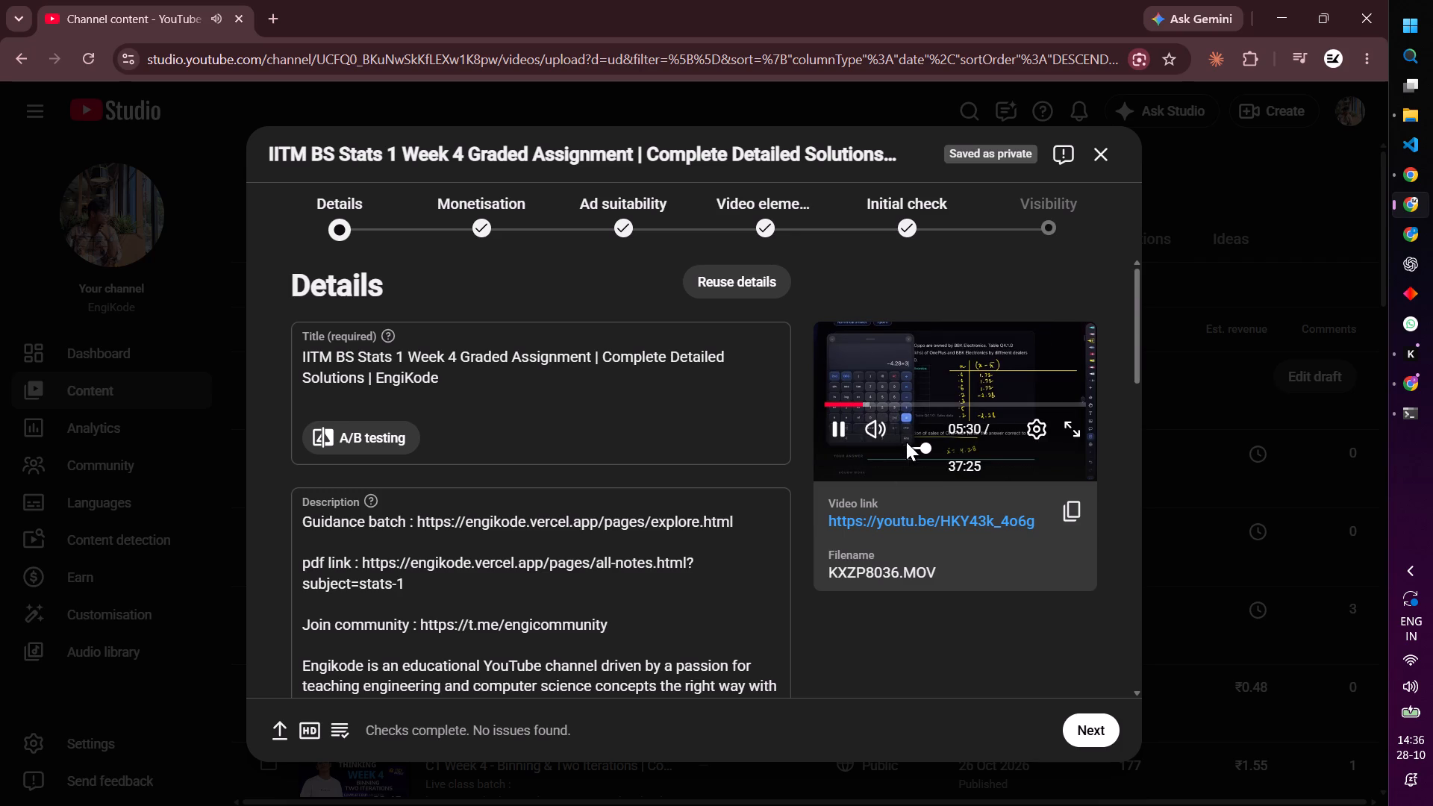
click(1067, 435)
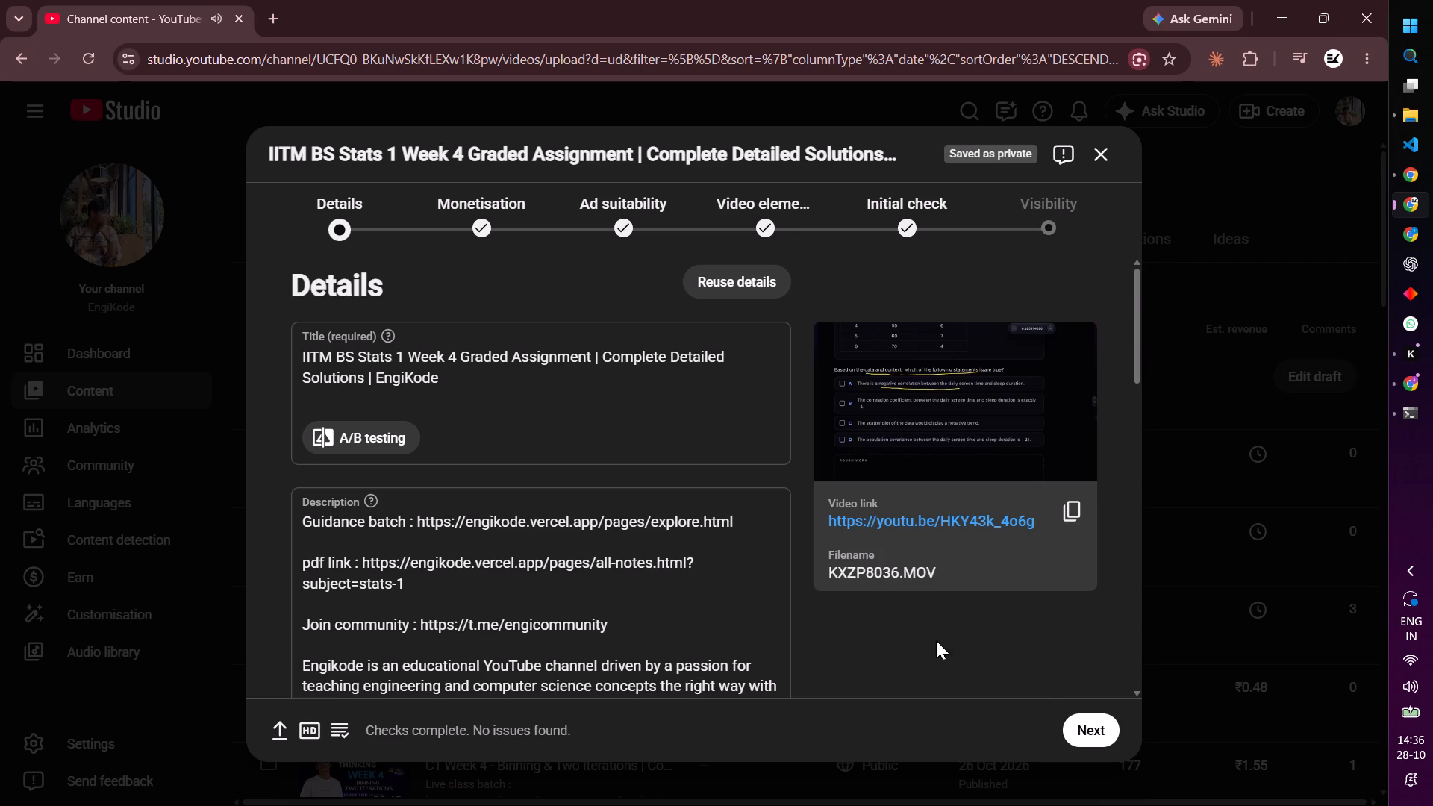
Check the draft's description, thumbnail, playlist and audience settings.
scroll(745, 631, down, 7)
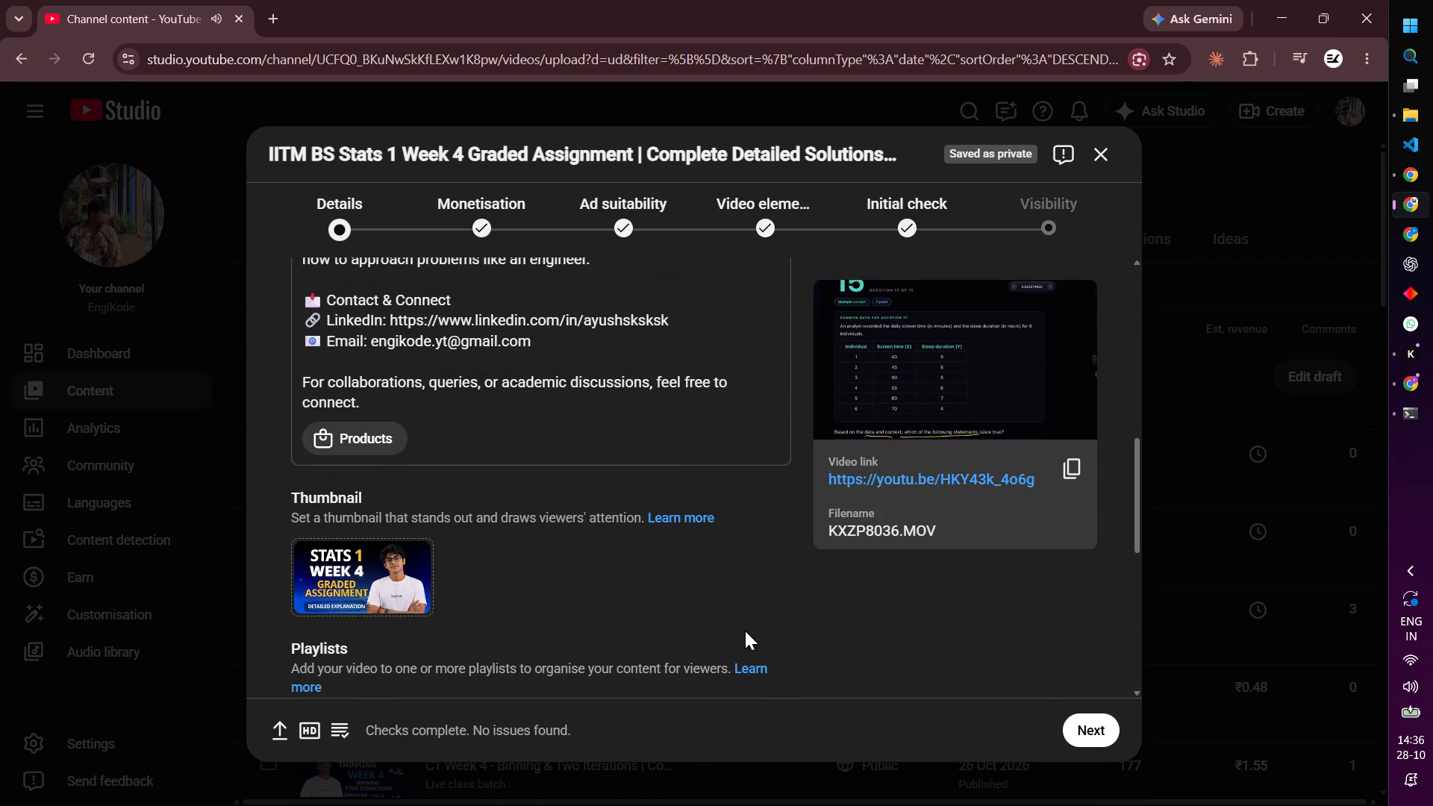
scroll(745, 631, up, 7)
scroll(745, 631, down, 12)
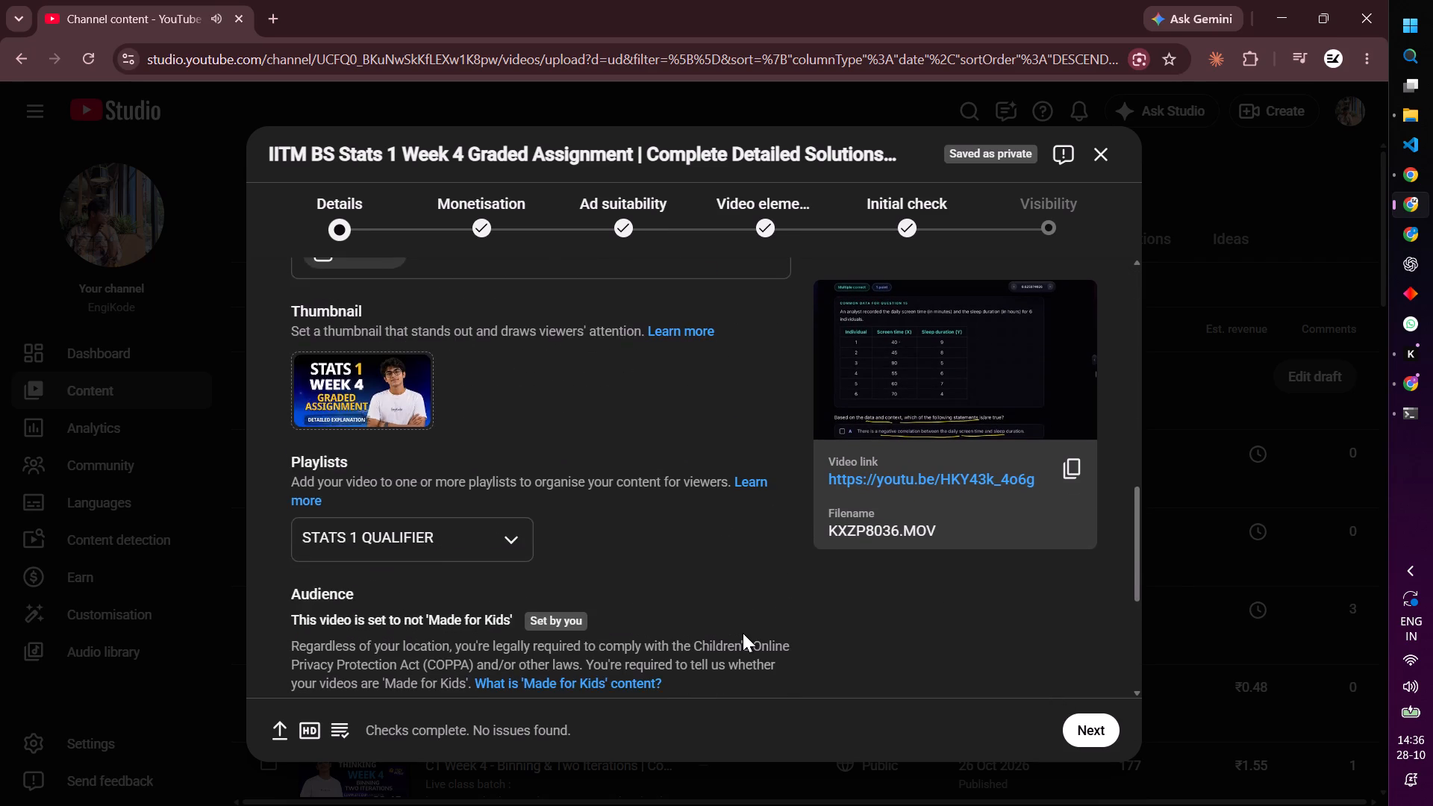
scroll(743, 633, down, 9)
scroll(388, 609, up, 3)
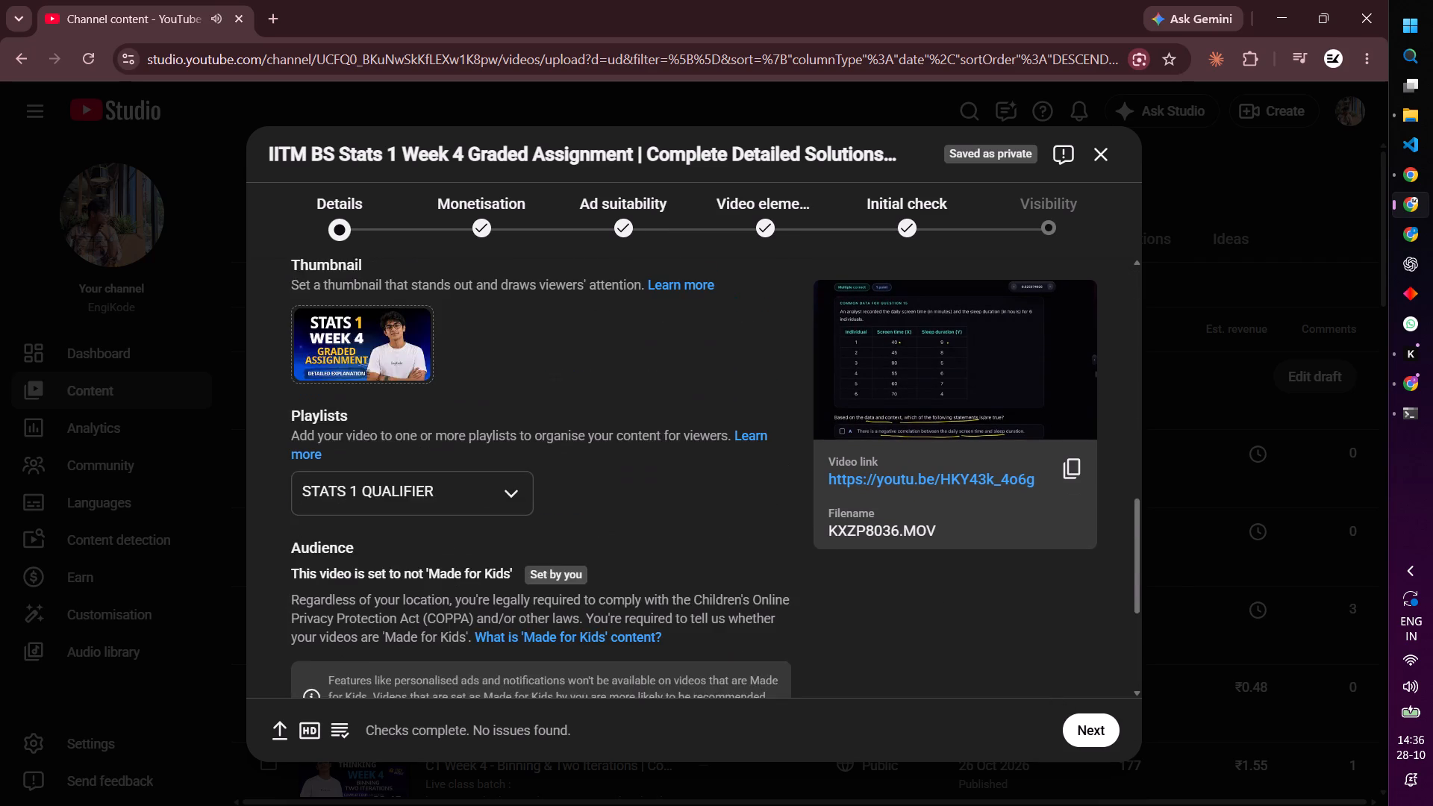
scroll(388, 609, down, 3)
scroll(388, 610, up, 2)
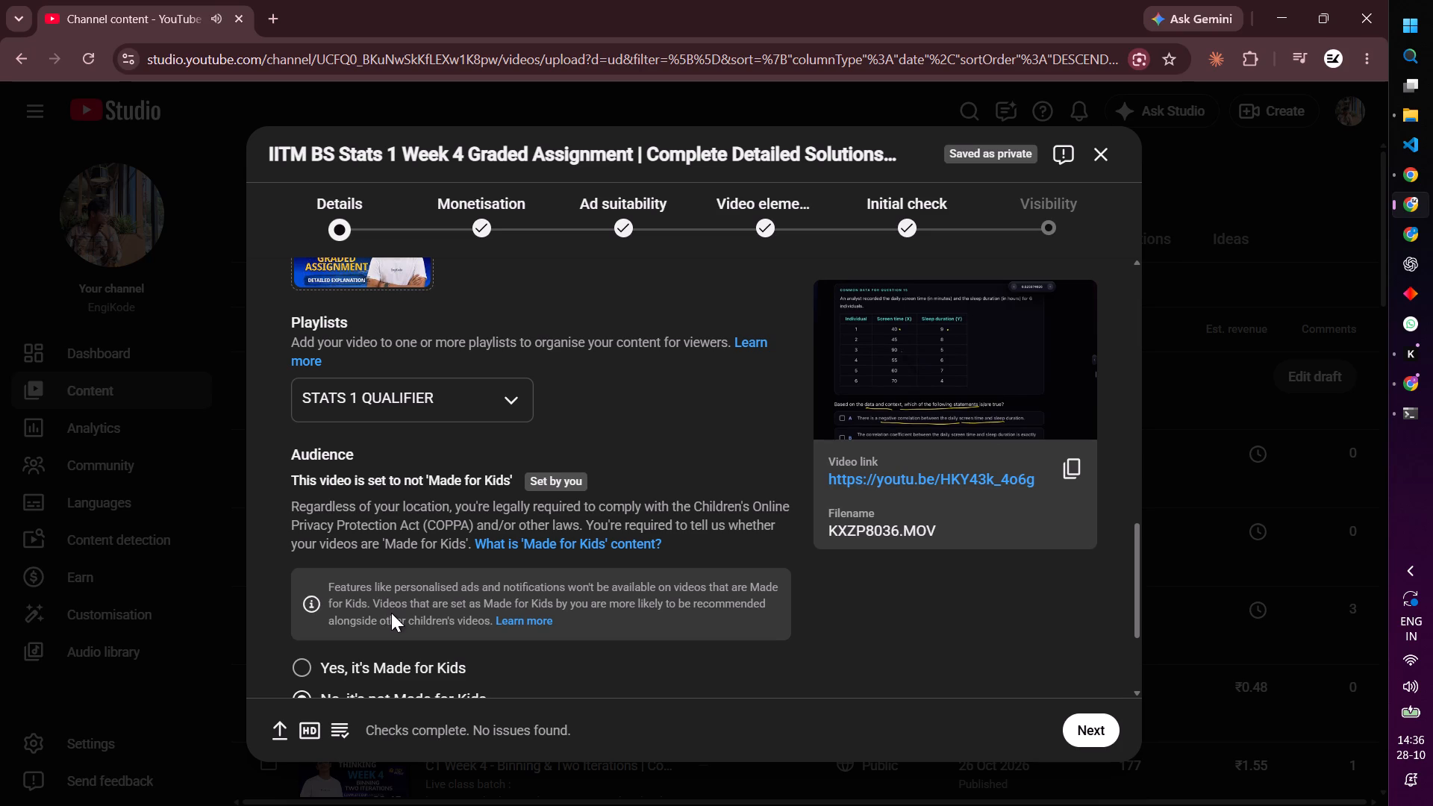
scroll(837, 614, up, 4)
scroll(837, 614, down, 2)
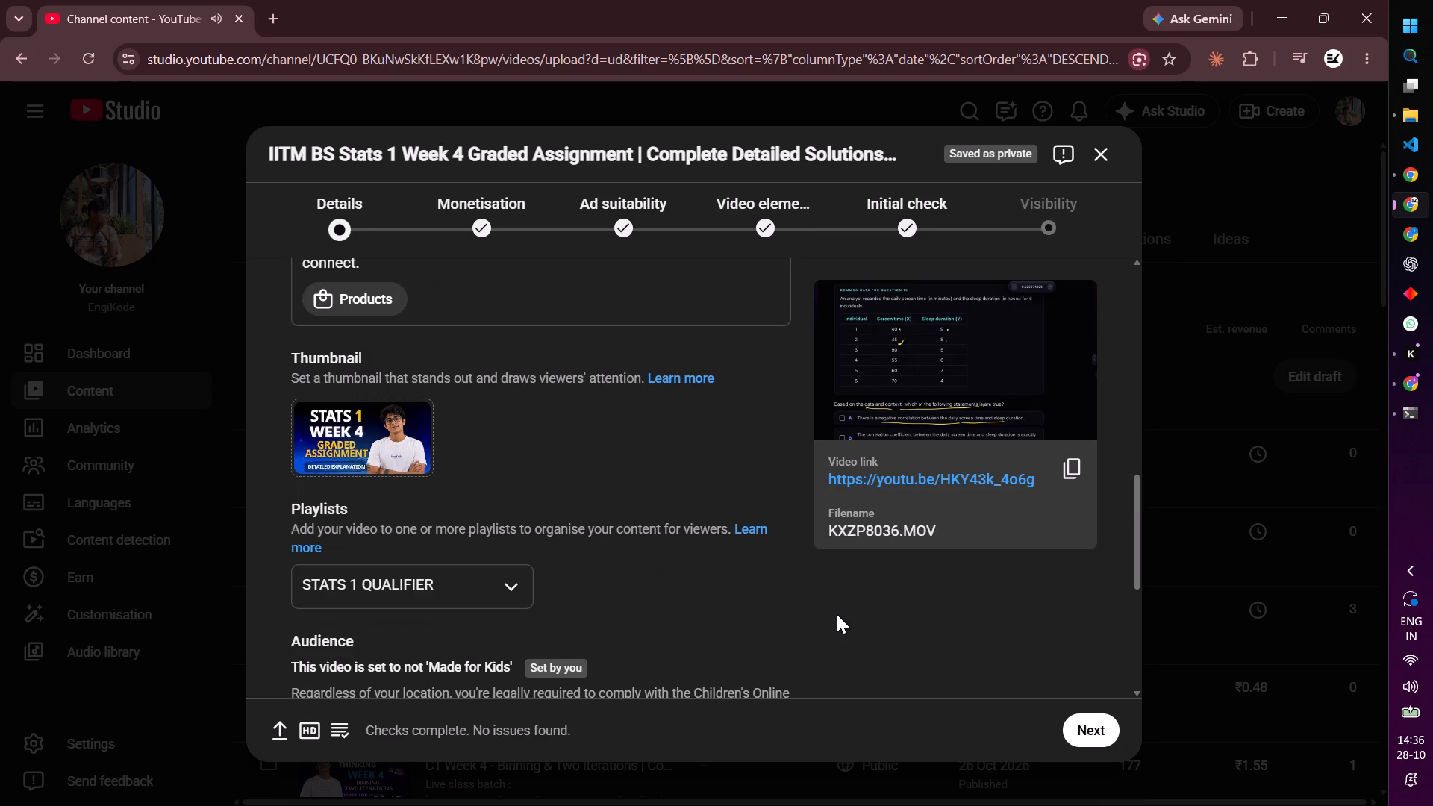
click(382, 582)
click(1111, 668)
Proceed through monetisation, ad suitability, video elements and initial check to the Visibility stage, checking the submitted ad suitability rating on the way.
click(1099, 738)
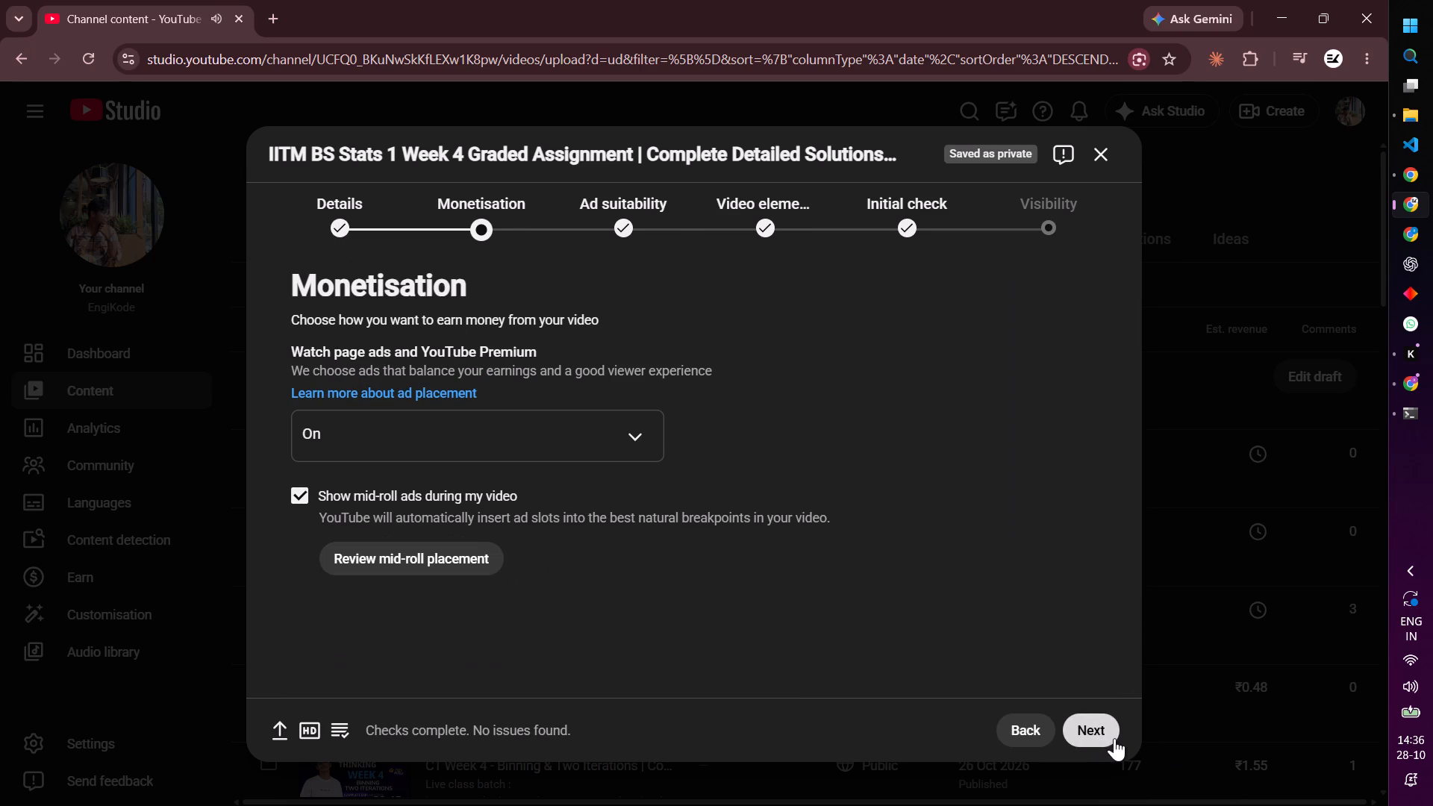
click(1095, 732)
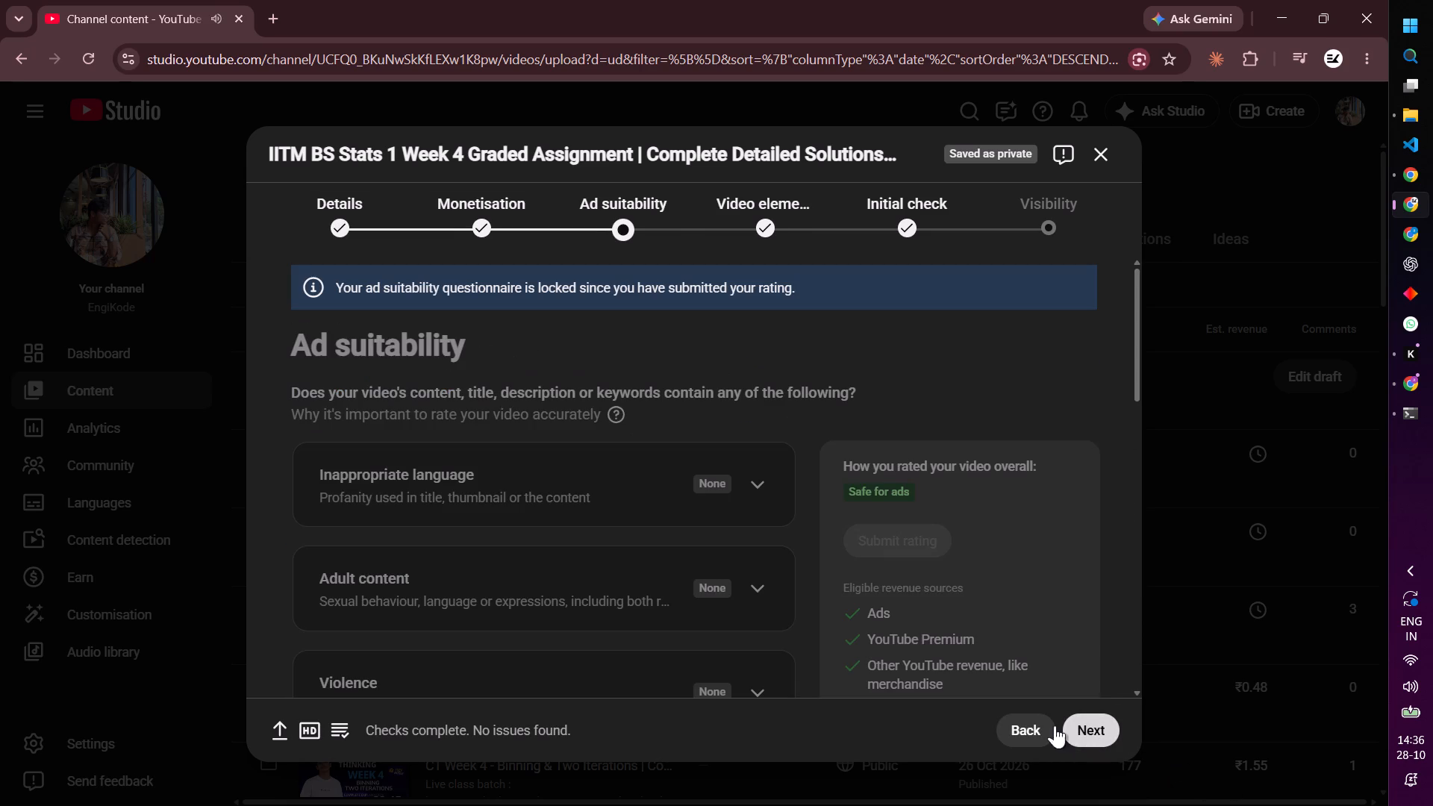
scroll(547, 507, down, 13)
scroll(316, 566, down, 5)
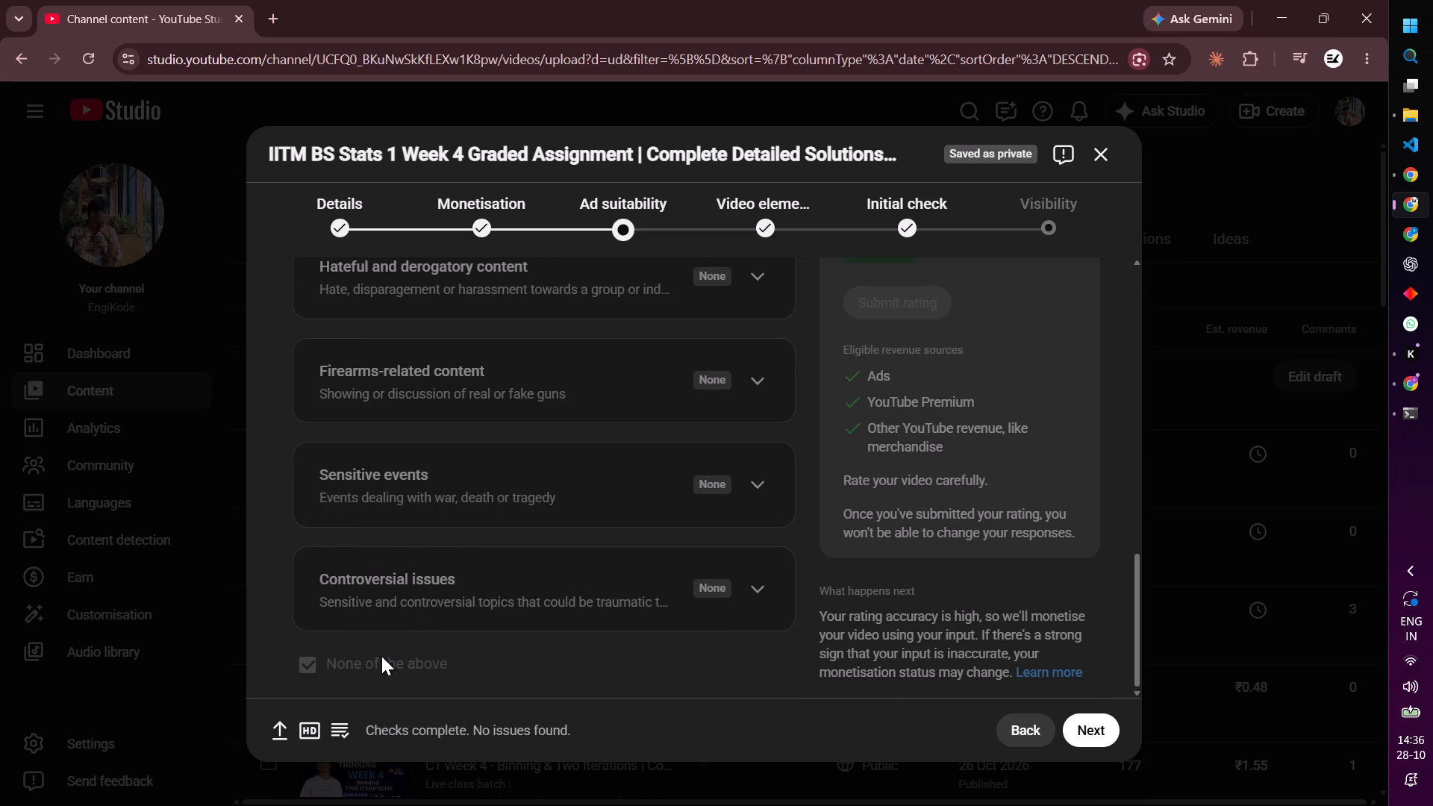
click(1093, 731)
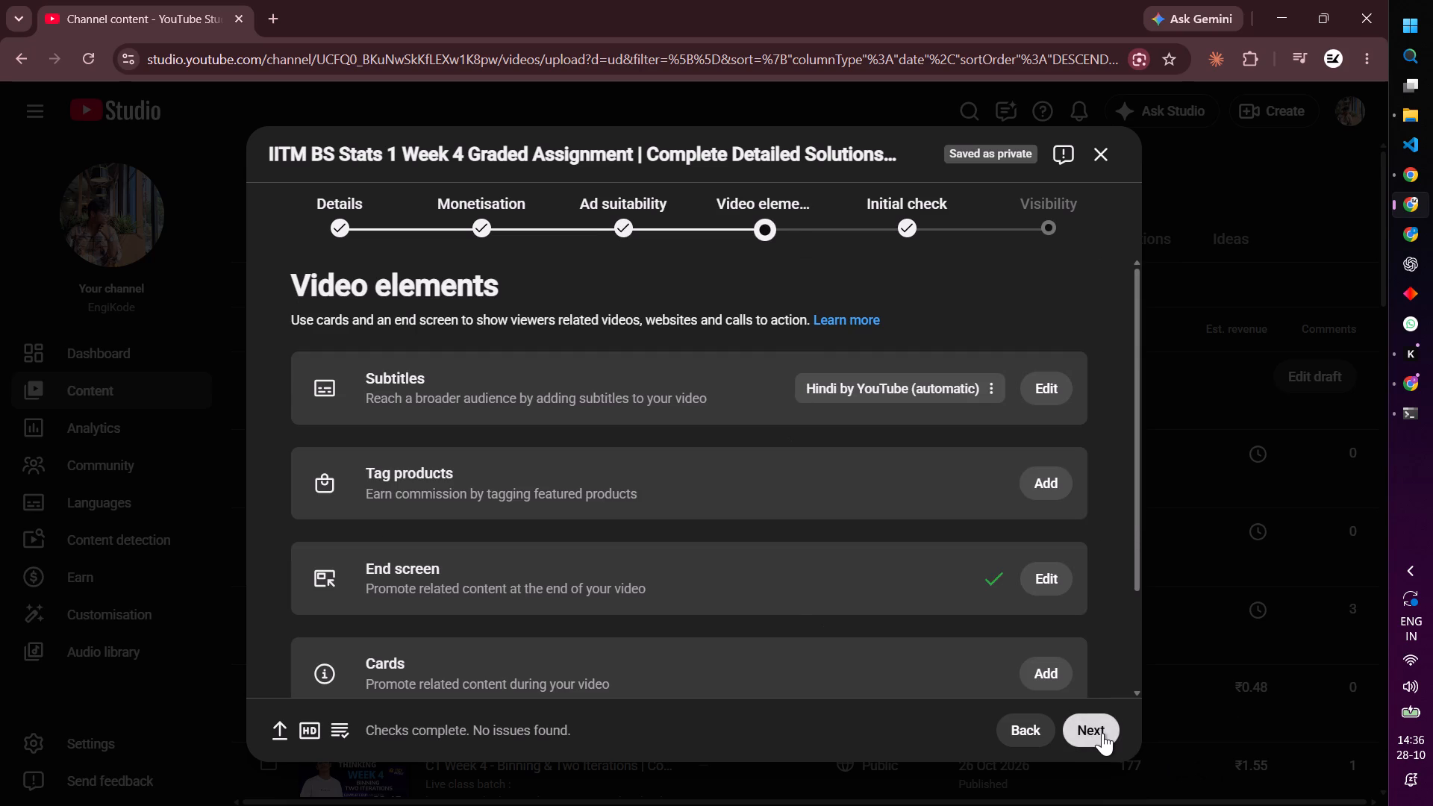
click(1102, 733)
click(1106, 733)
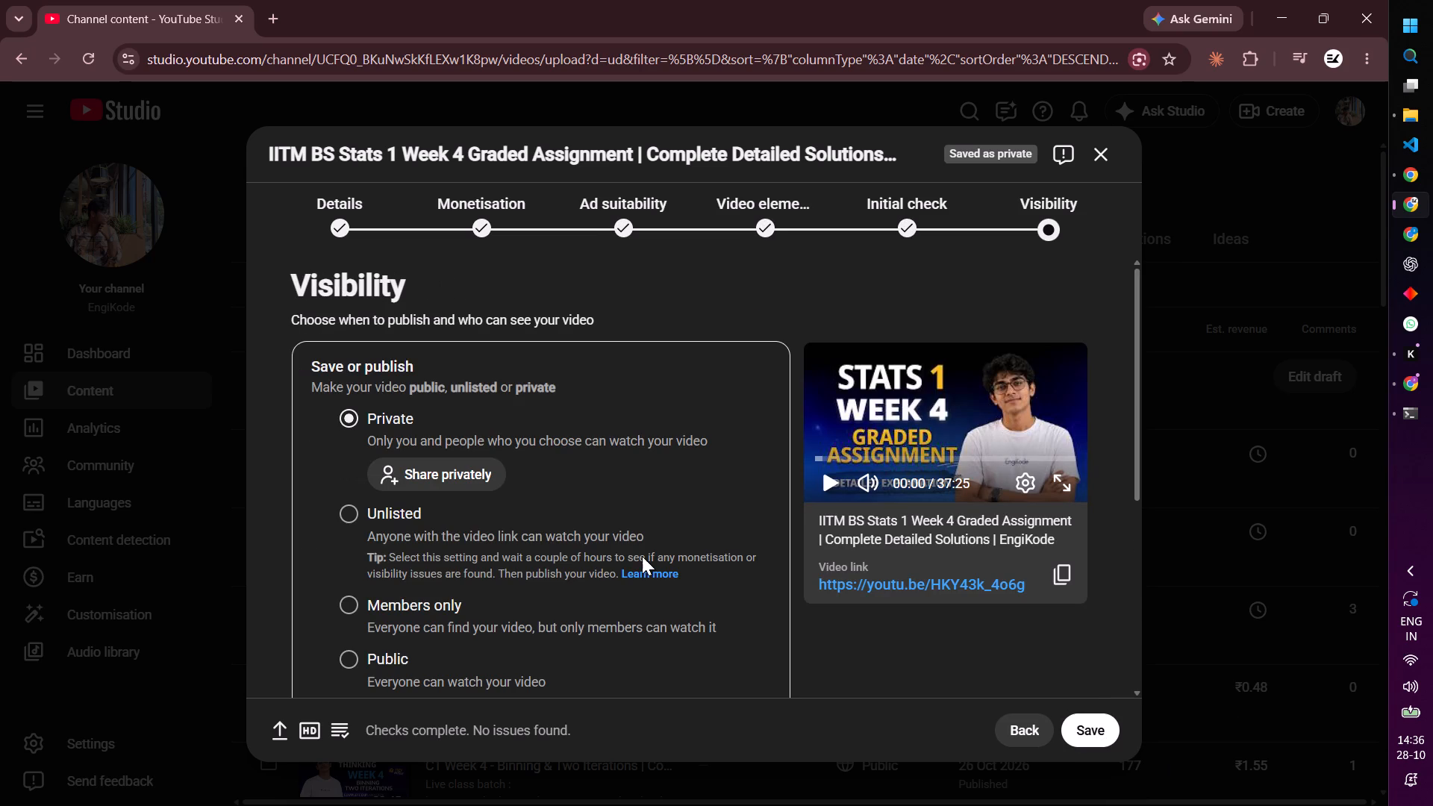
Go through the save or publish options for the video's visibility.
scroll(466, 569, down, 4)
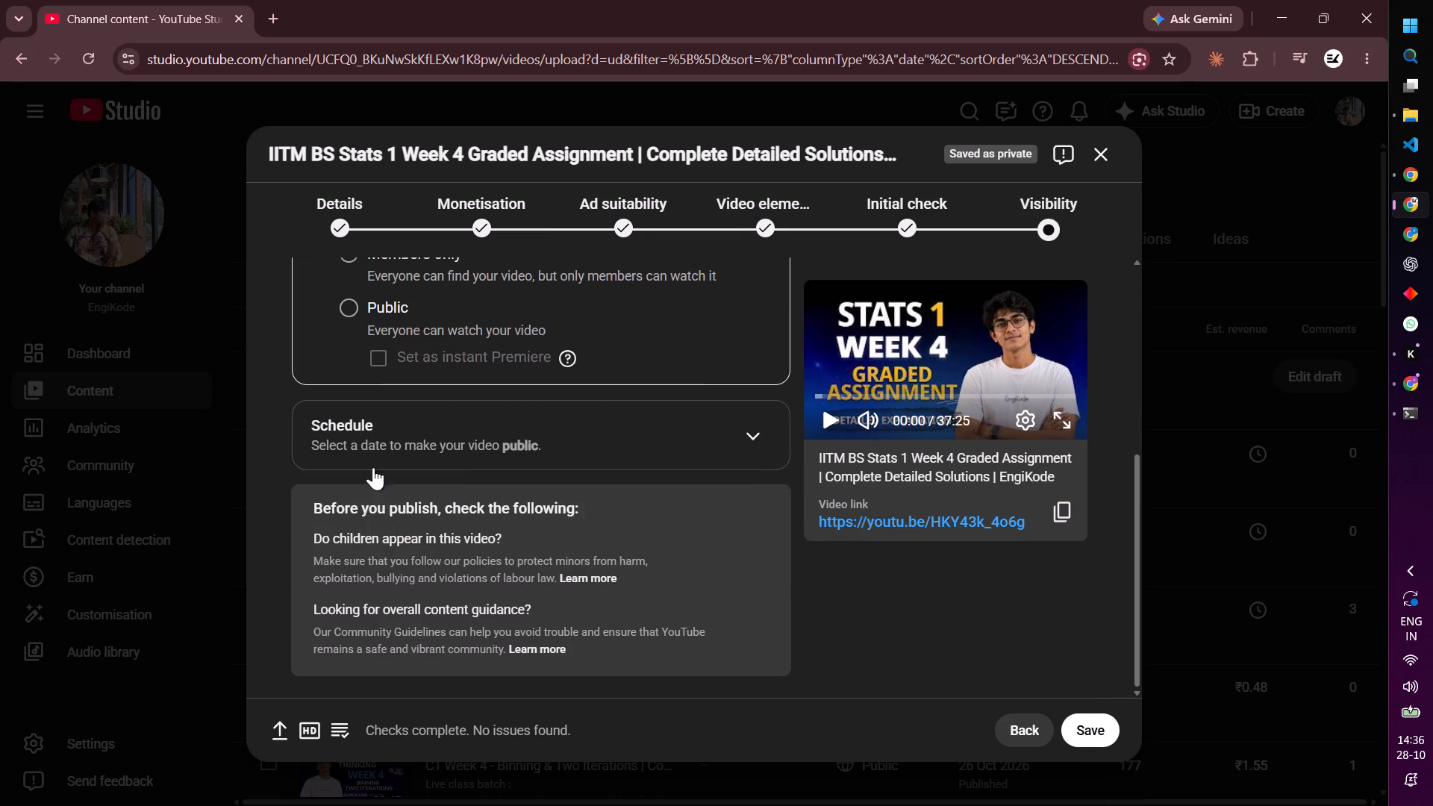
click(408, 354)
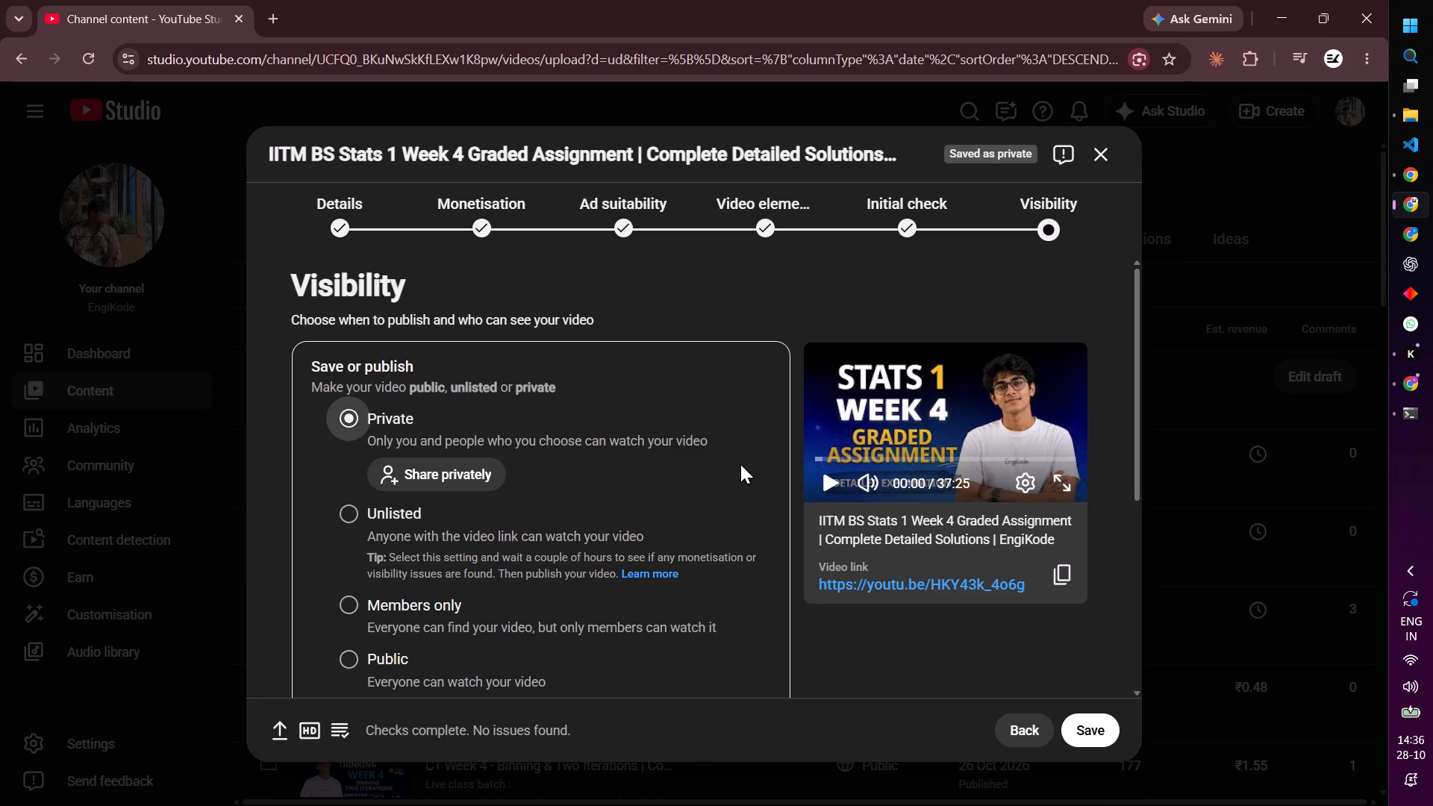
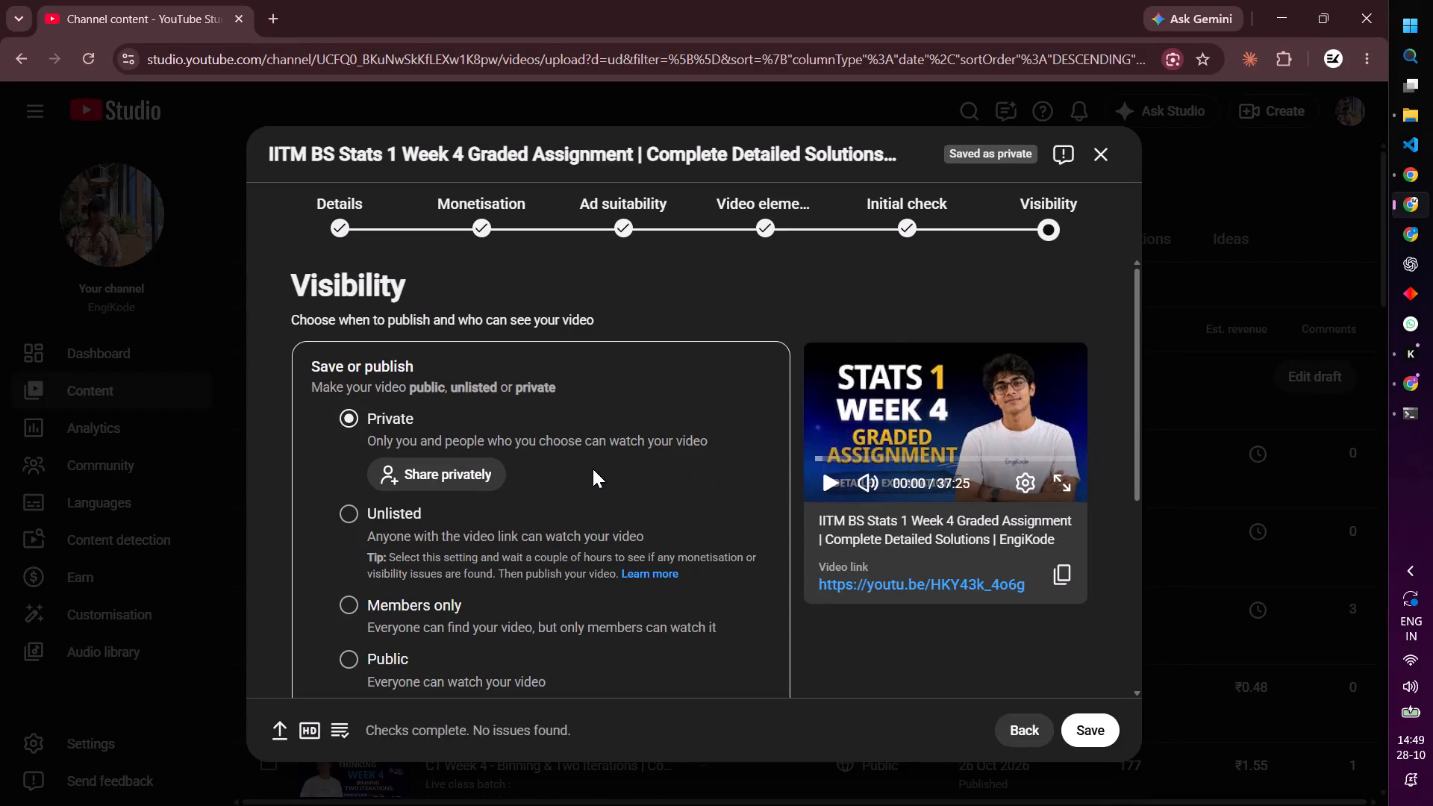
Return from the Visibility stage to the initial check, close the Stats 1 Week 4 draft, and reload the channel content list.
click(514, 252)
click(1043, 731)
click(1043, 725)
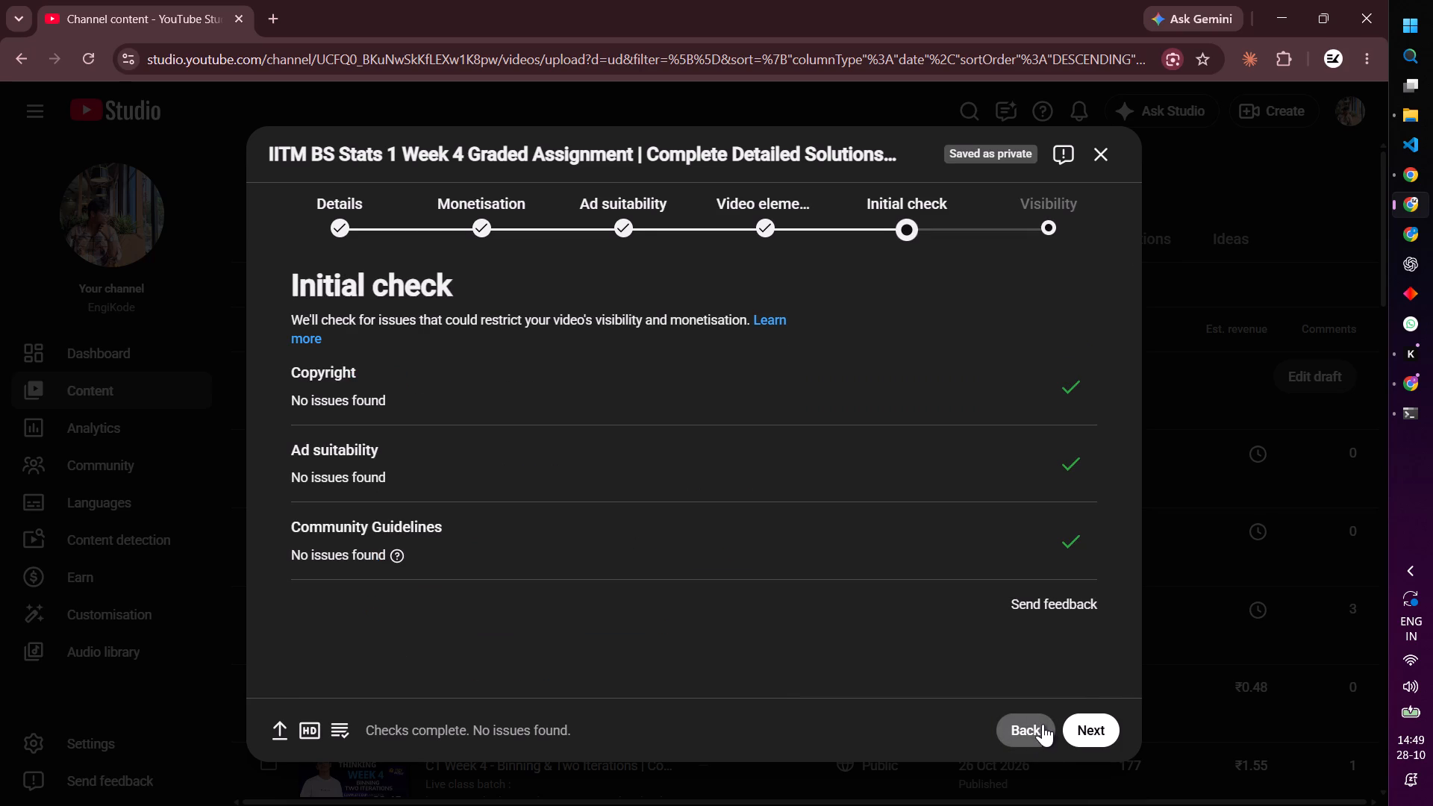
click(1099, 147)
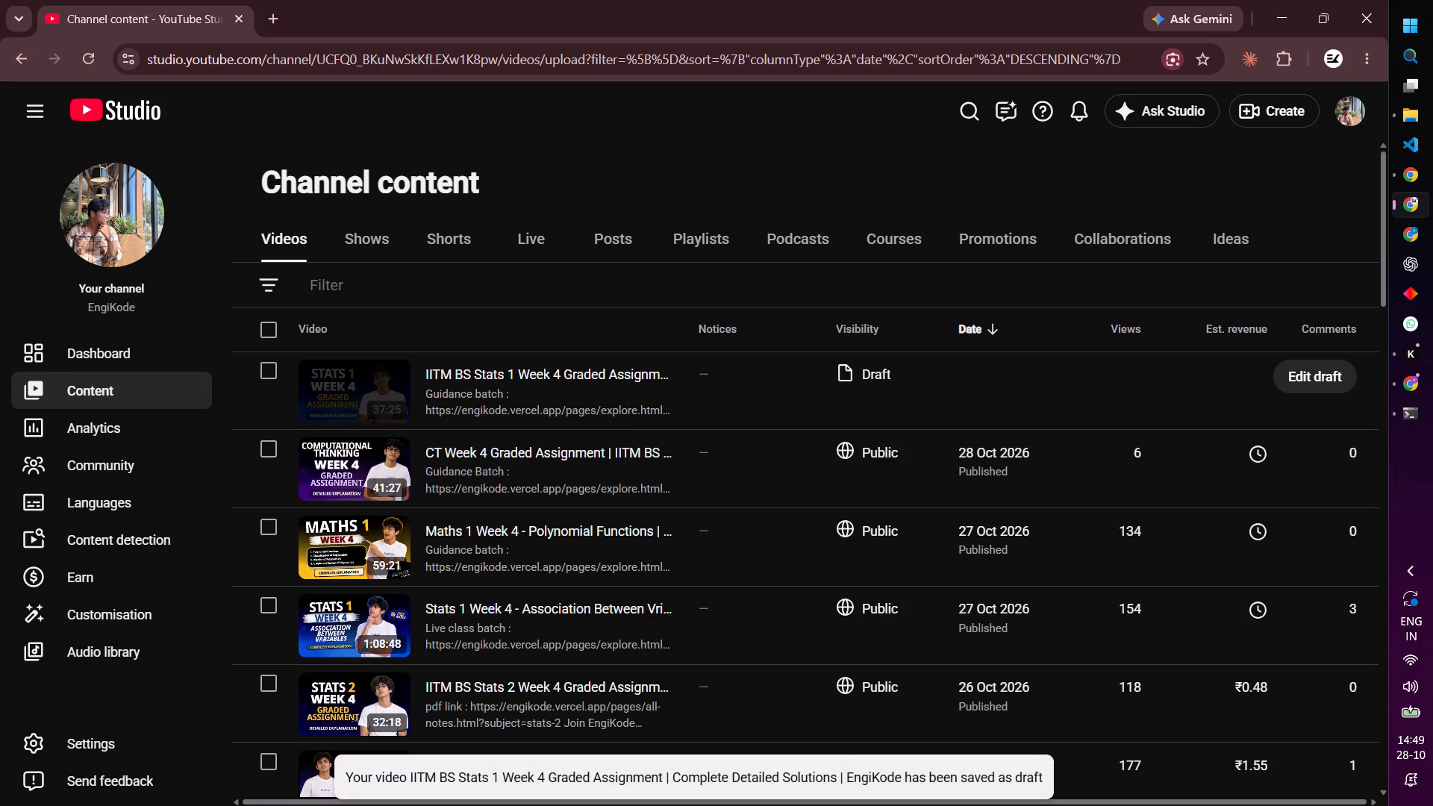
click(108, 61)
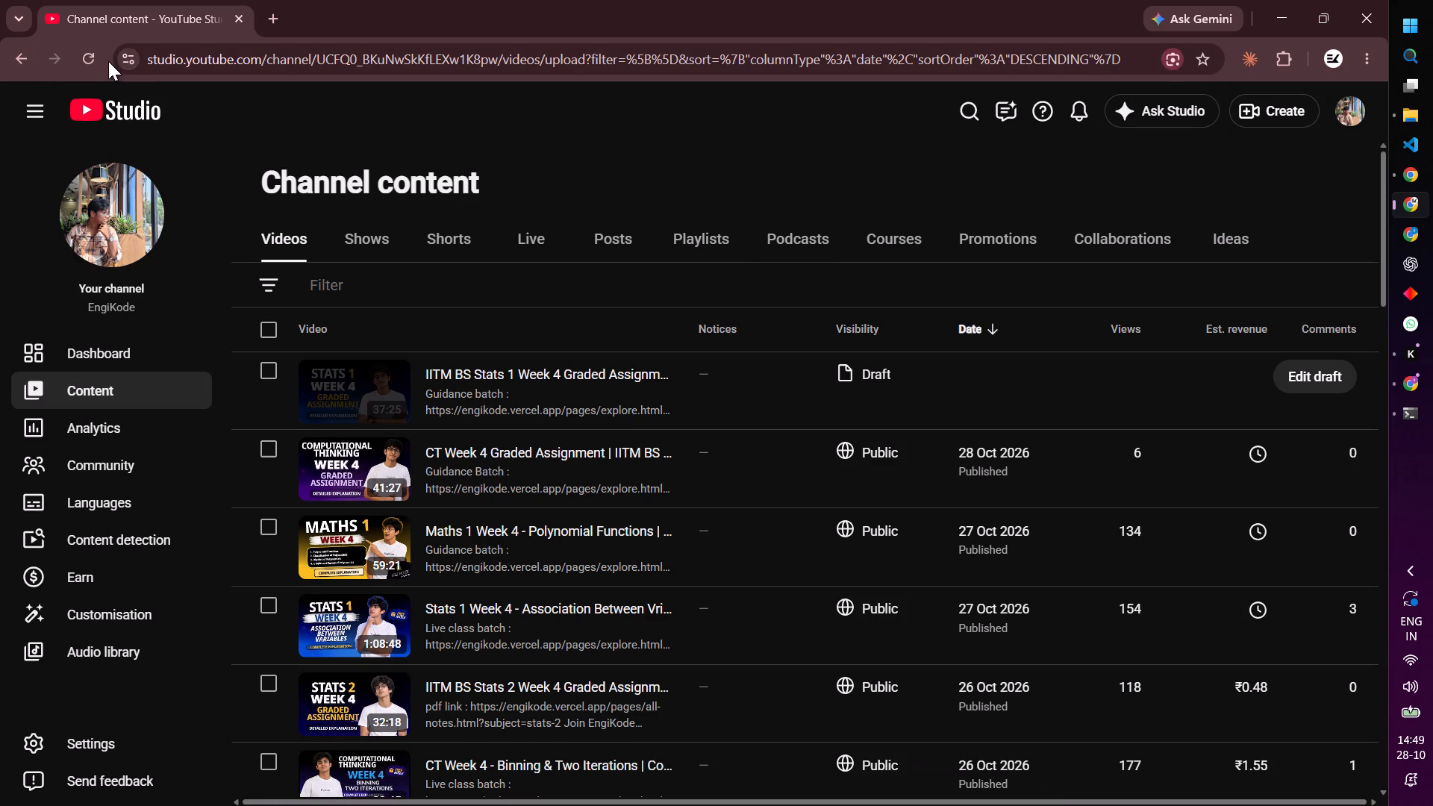
click(95, 58)
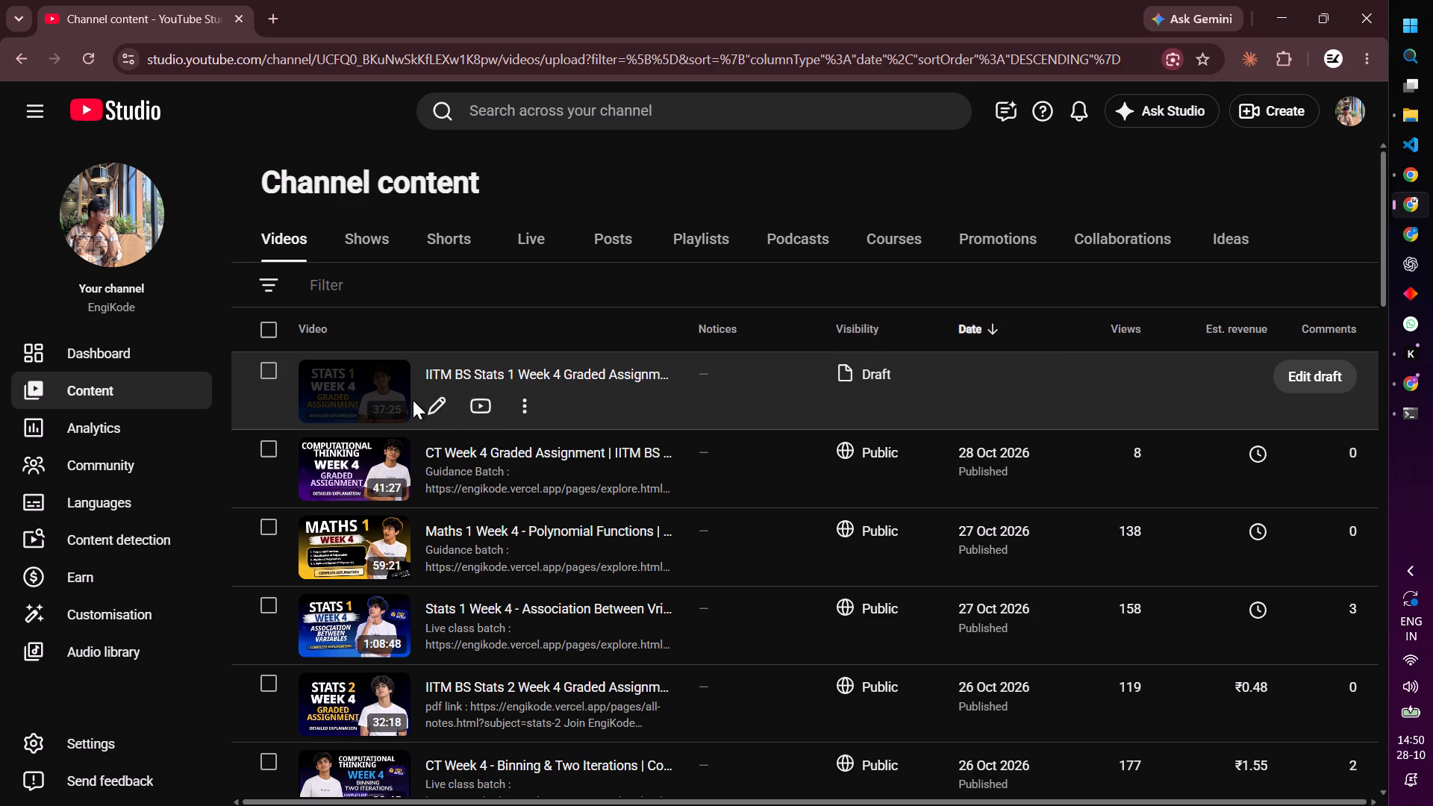
Reopen the Stats 1 Week 4 Graded Assignment draft and publish it with Public visibility.
right_click(435, 405)
click(435, 405)
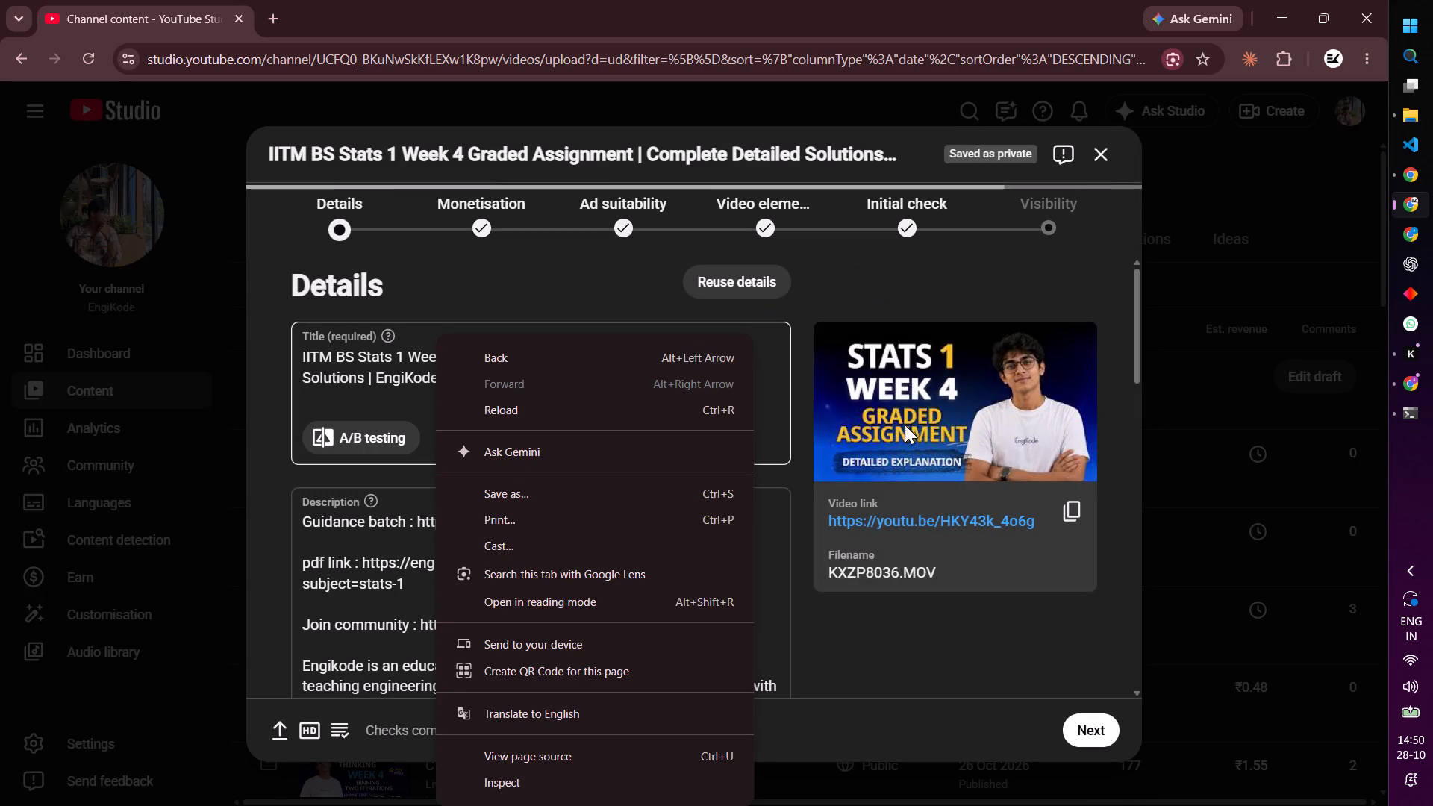
click(799, 469)
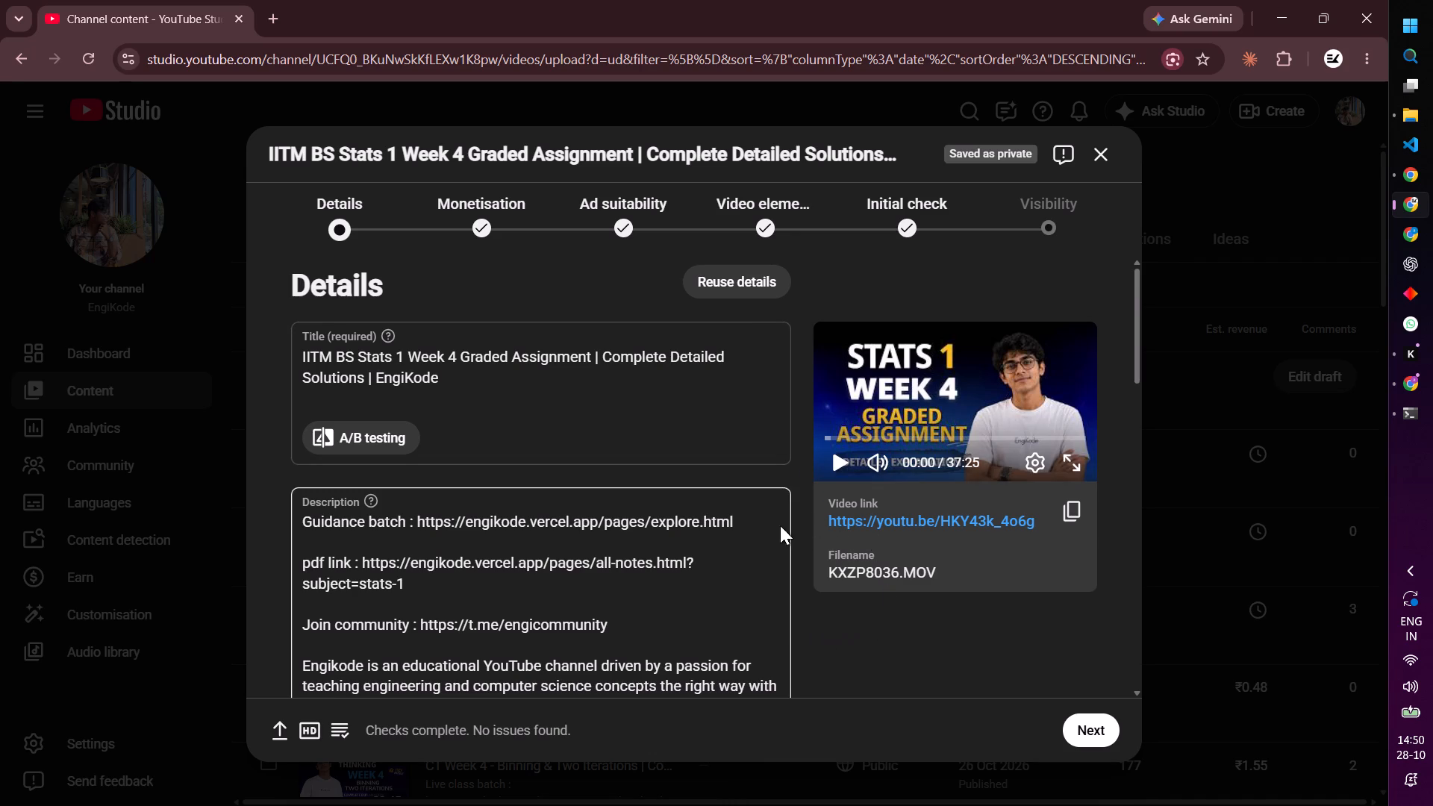
scroll(831, 570, down, 11)
click(1050, 225)
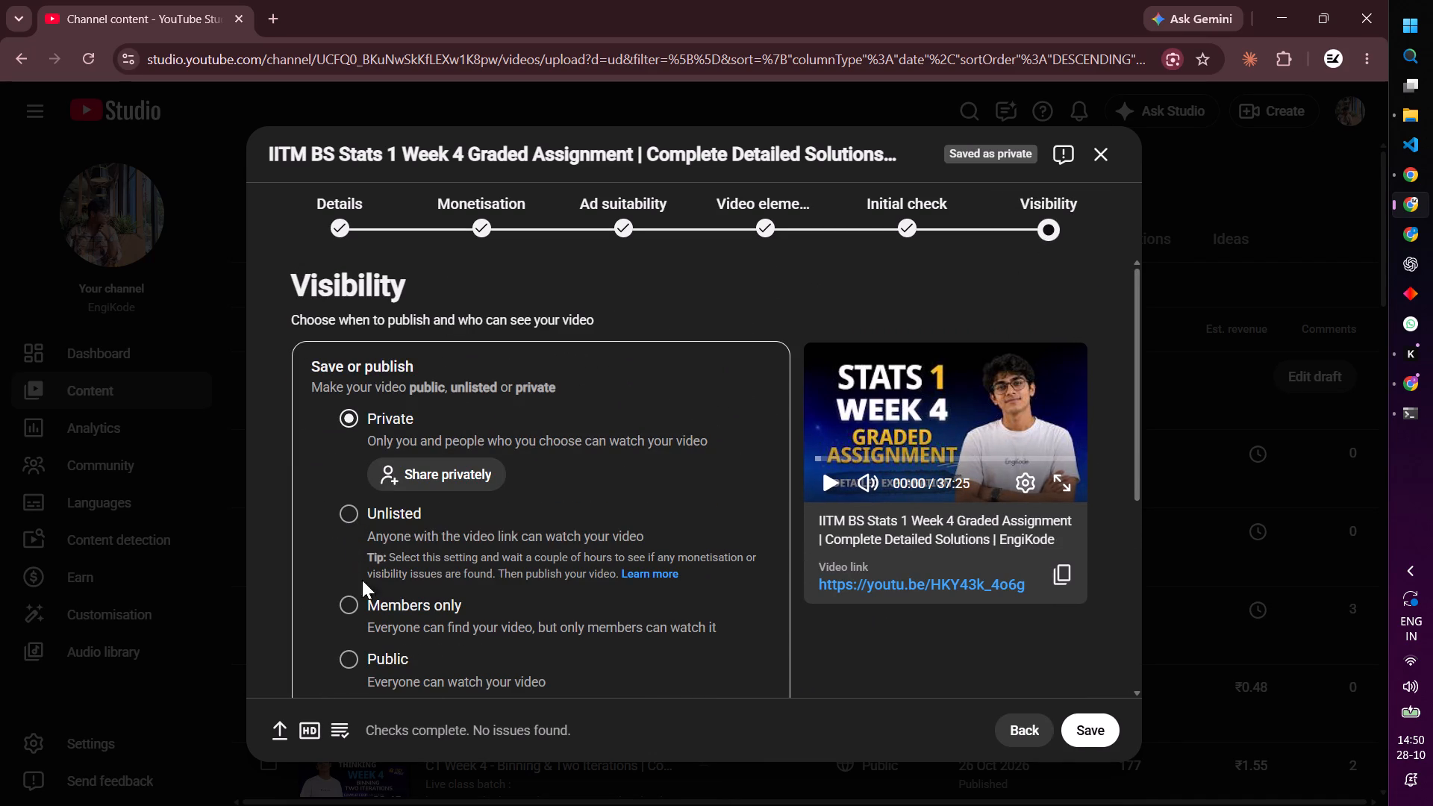
click(360, 646)
click(367, 657)
scroll(581, 519, down, 2)
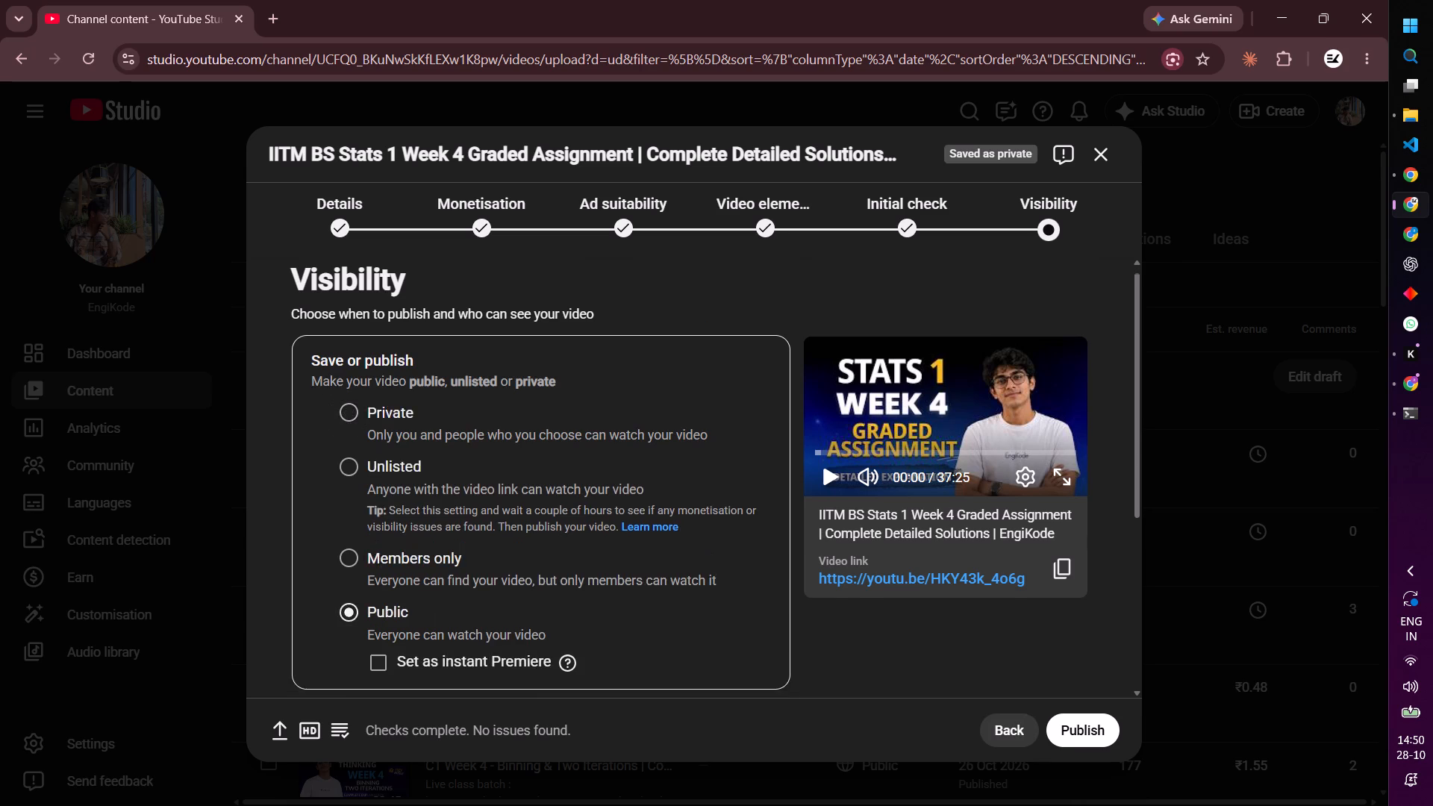
scroll(581, 519, down, 3)
click(1090, 749)
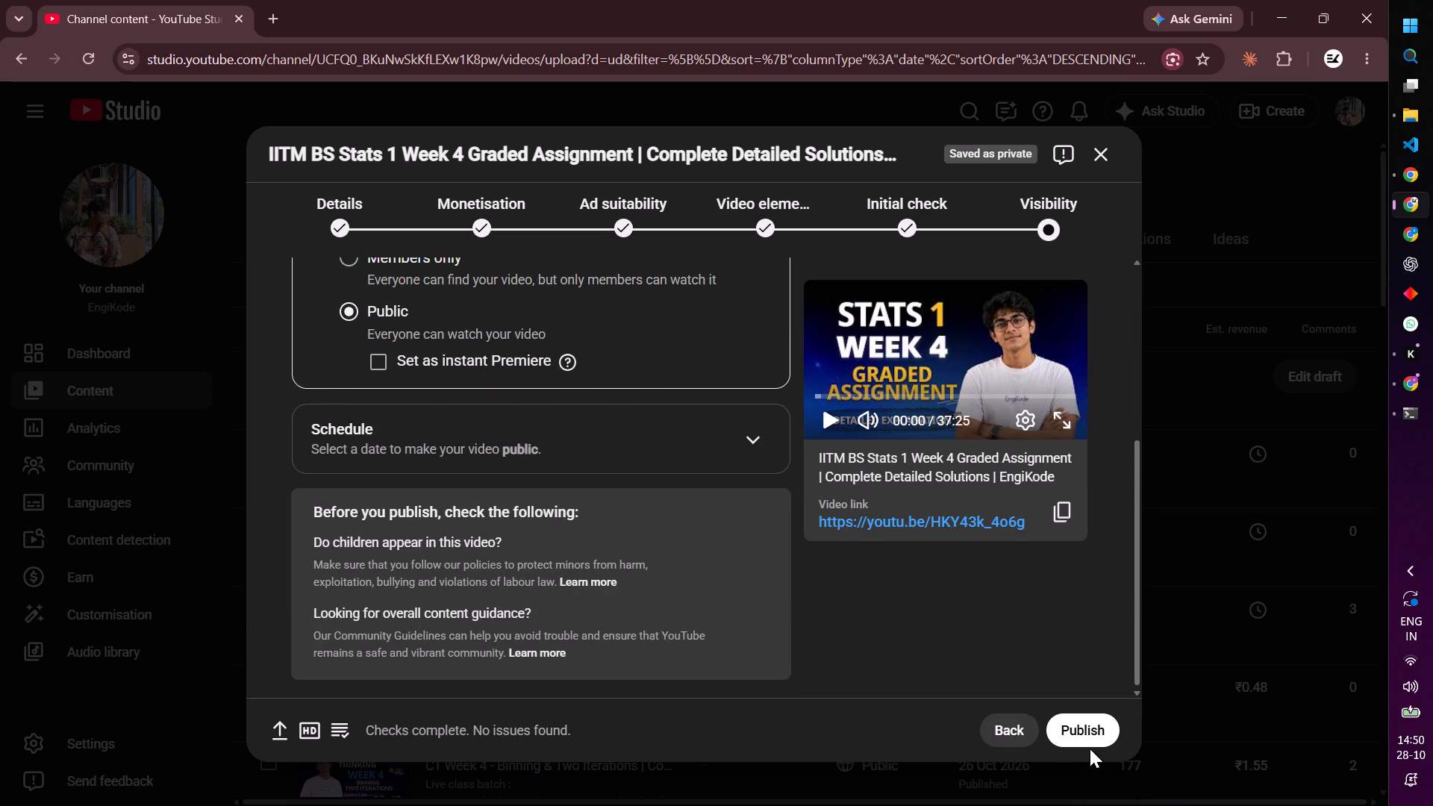
click(1095, 741)
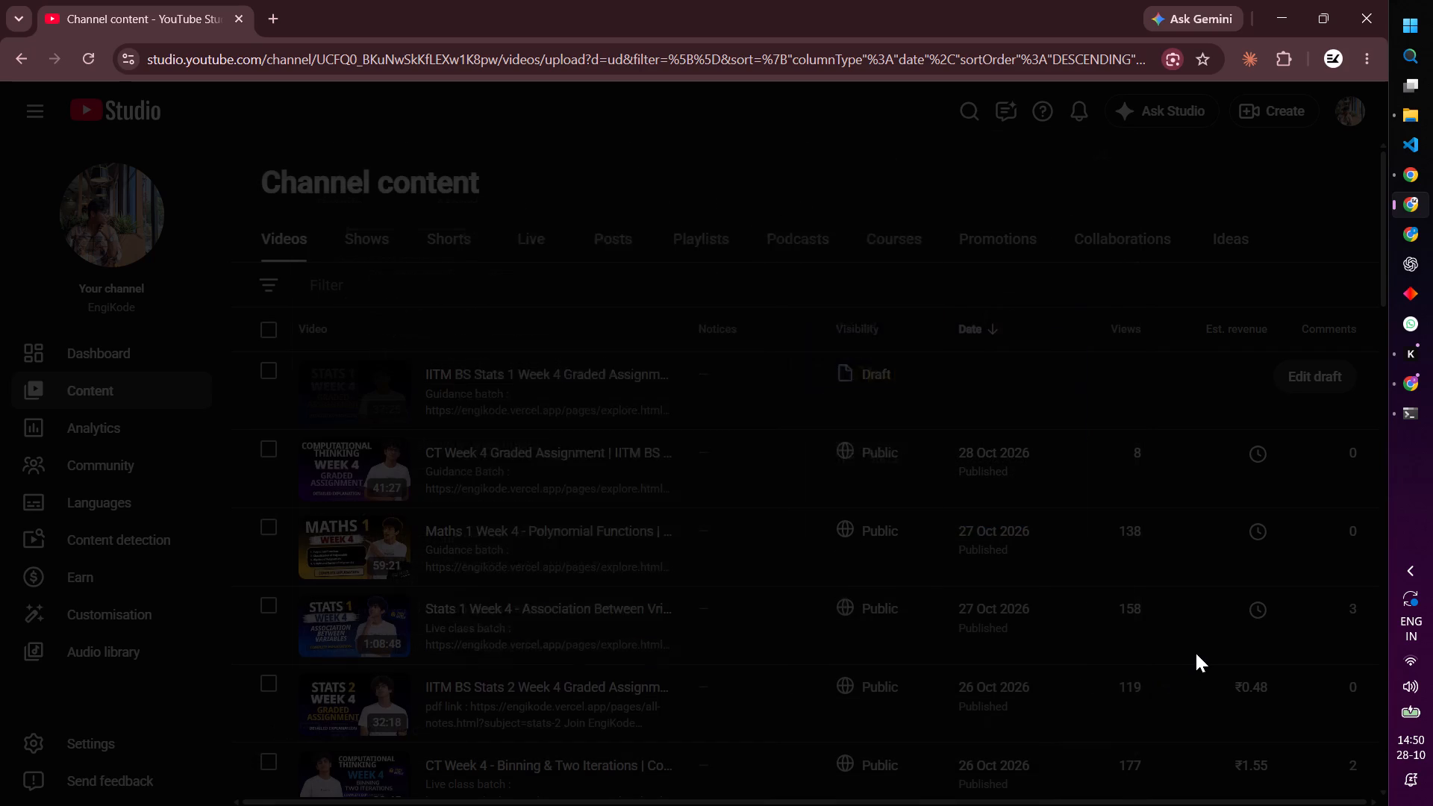
click(888, 254)
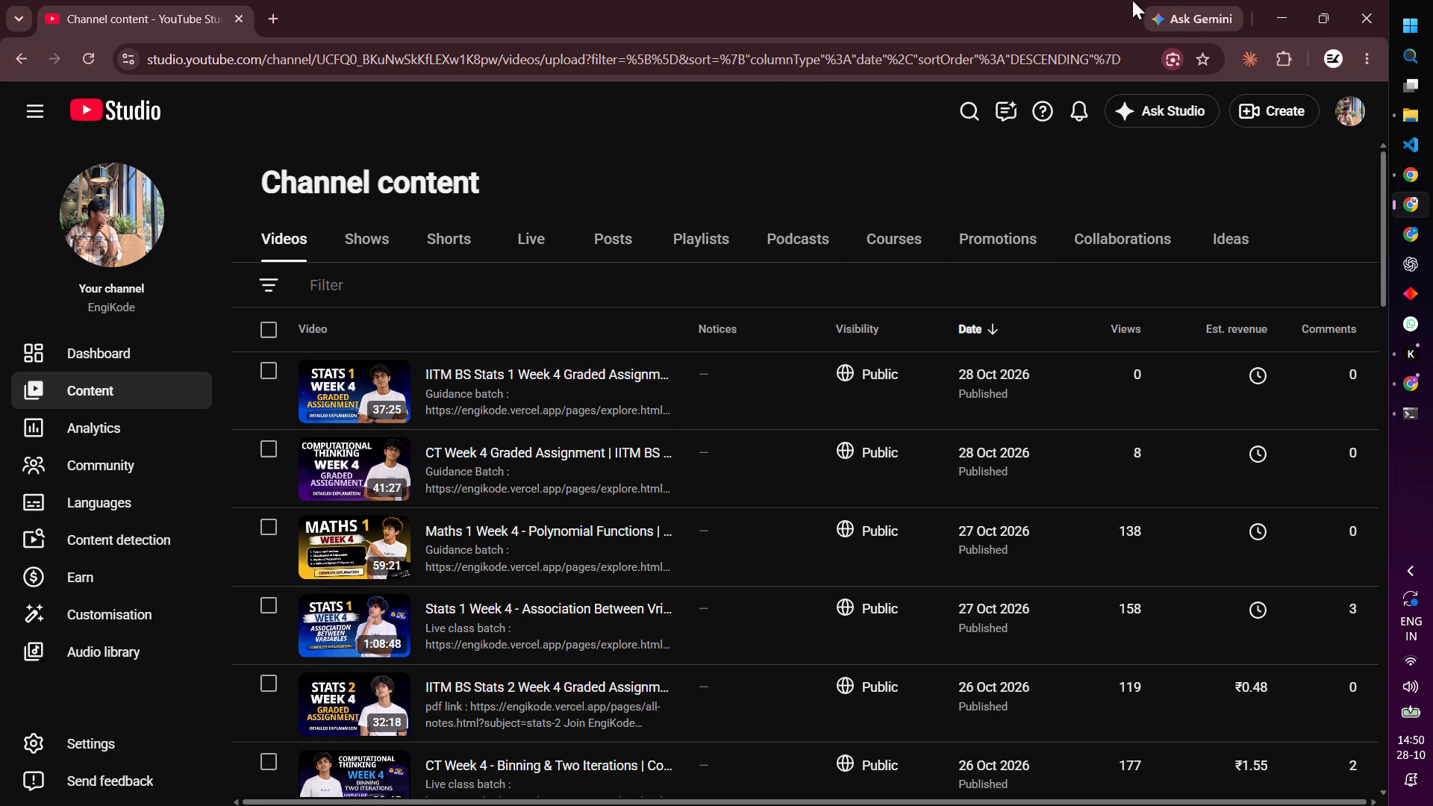
Close the YouTube Studio window, the browser window with Figma and Claude, and the temp upload folder window.
right_drag(1361, 13, 1364, 19)
drag(1364, 18, 1364, 19)
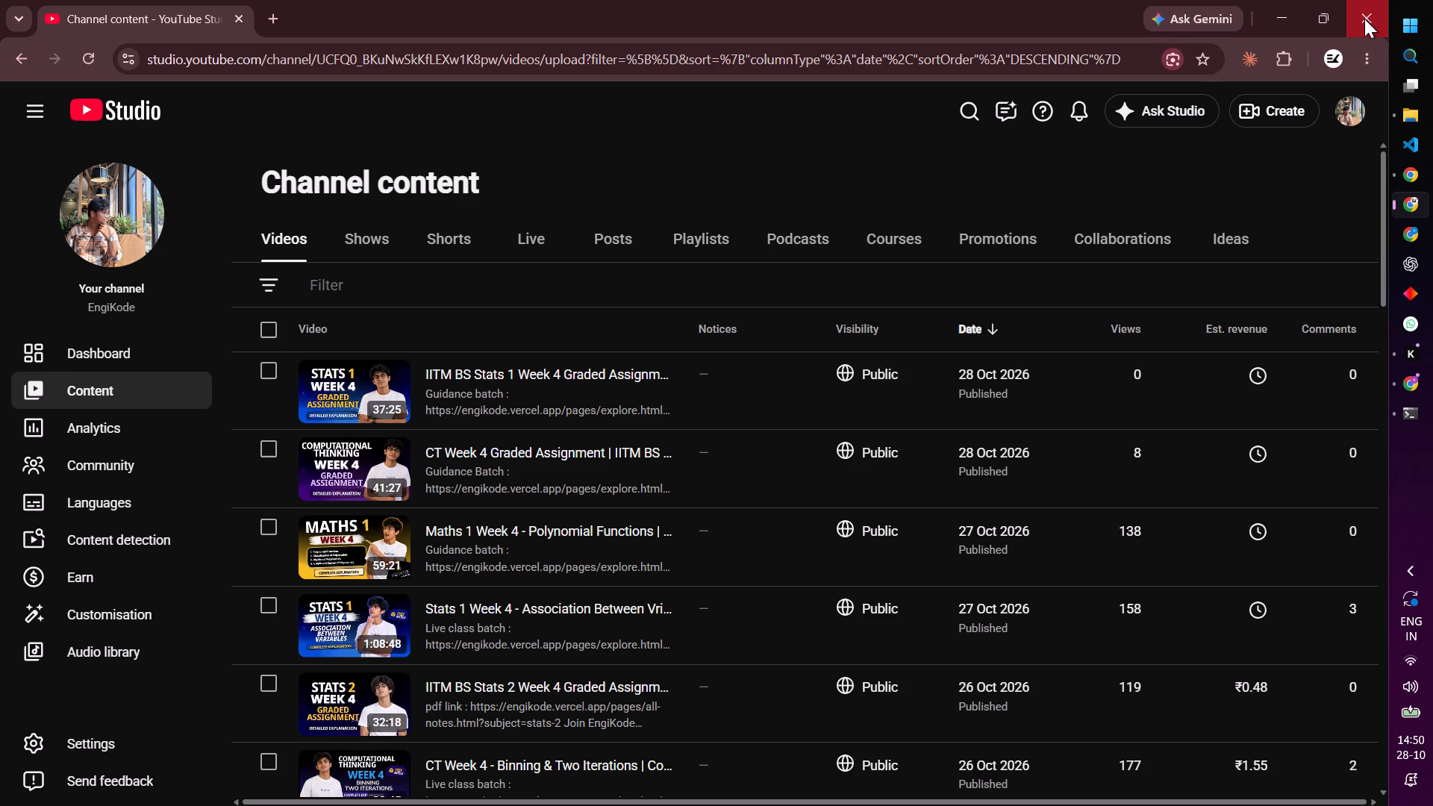
drag(1364, 19, 840, 0)
right_drag(1364, 19, 846, 0)
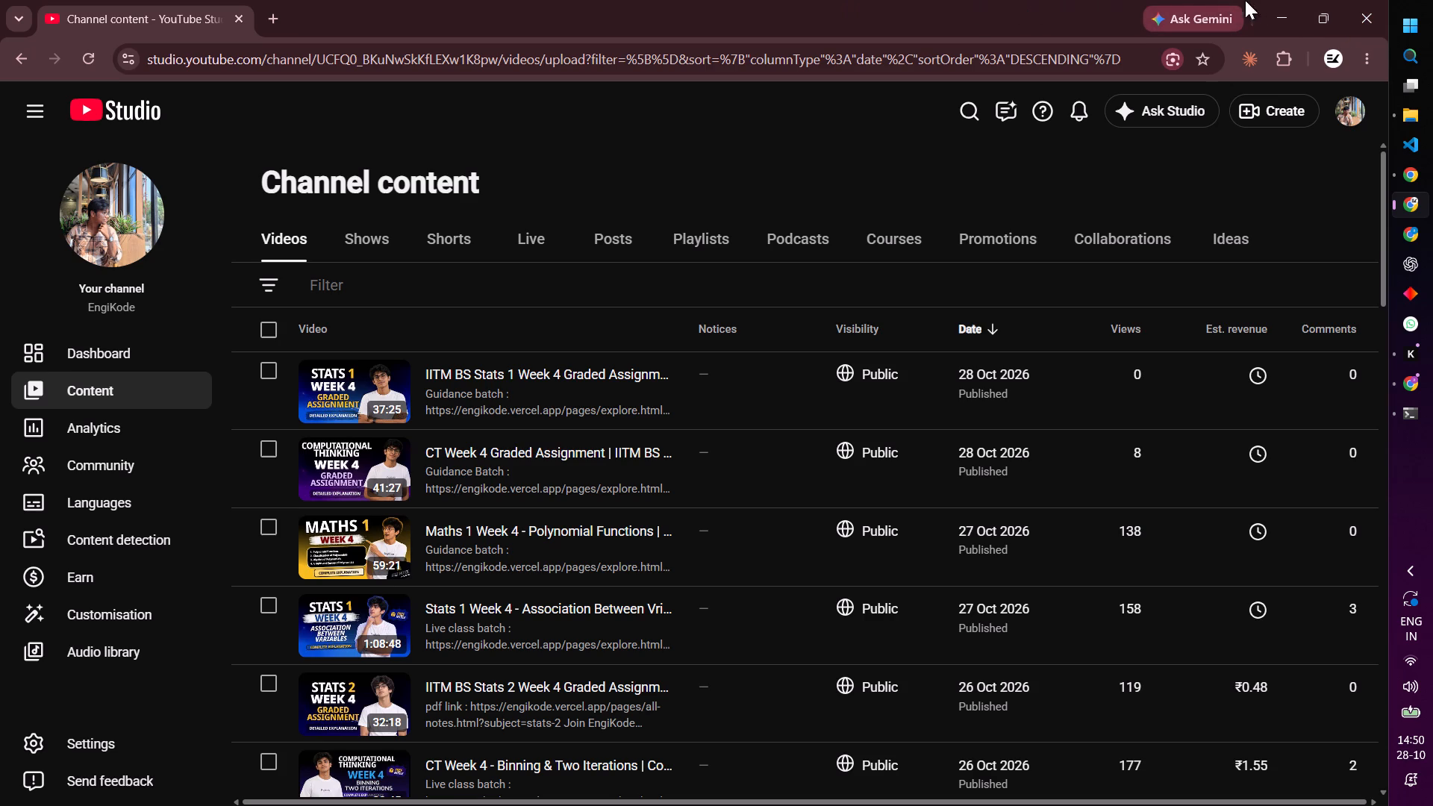
click(1386, 28)
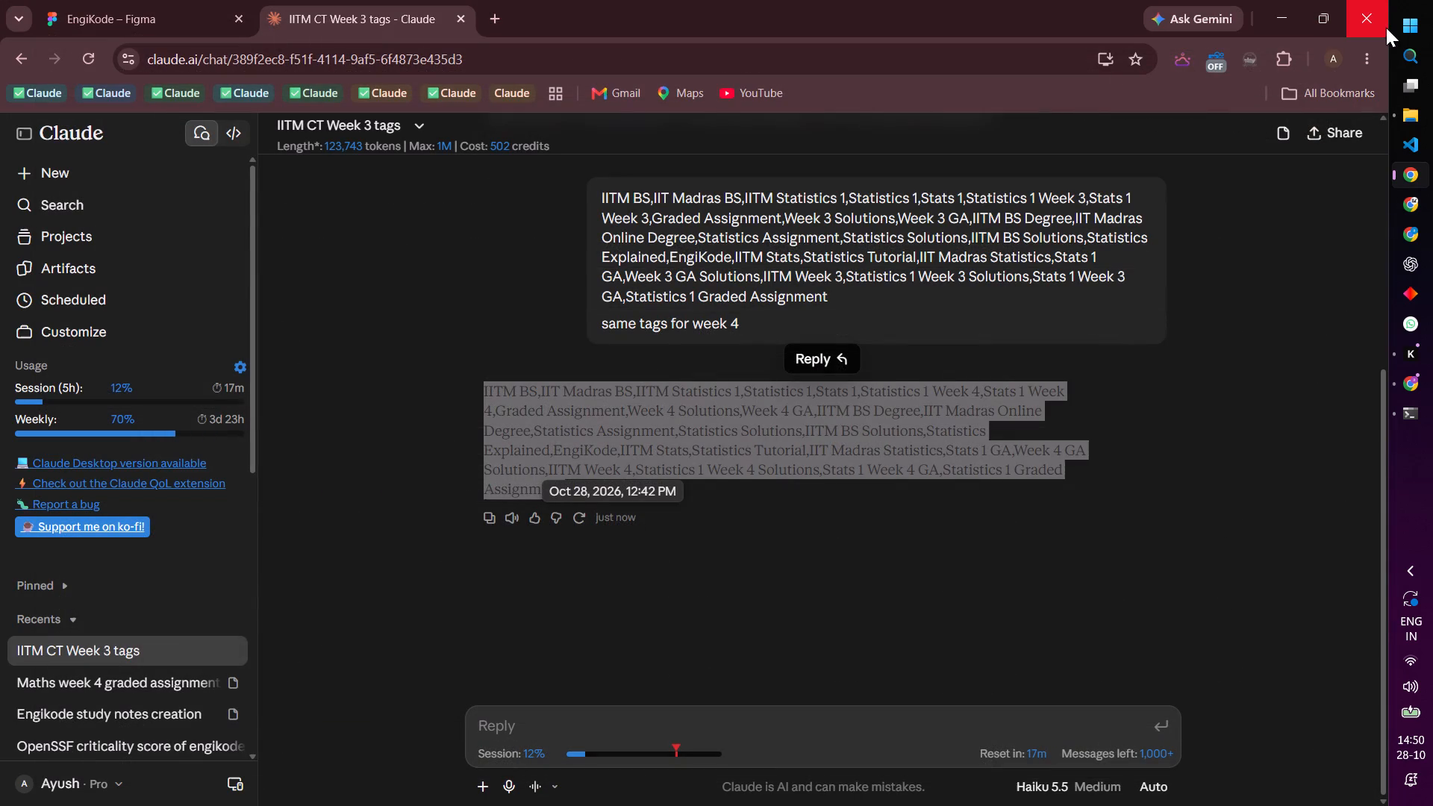
click(1386, 28)
right_click(1386, 28)
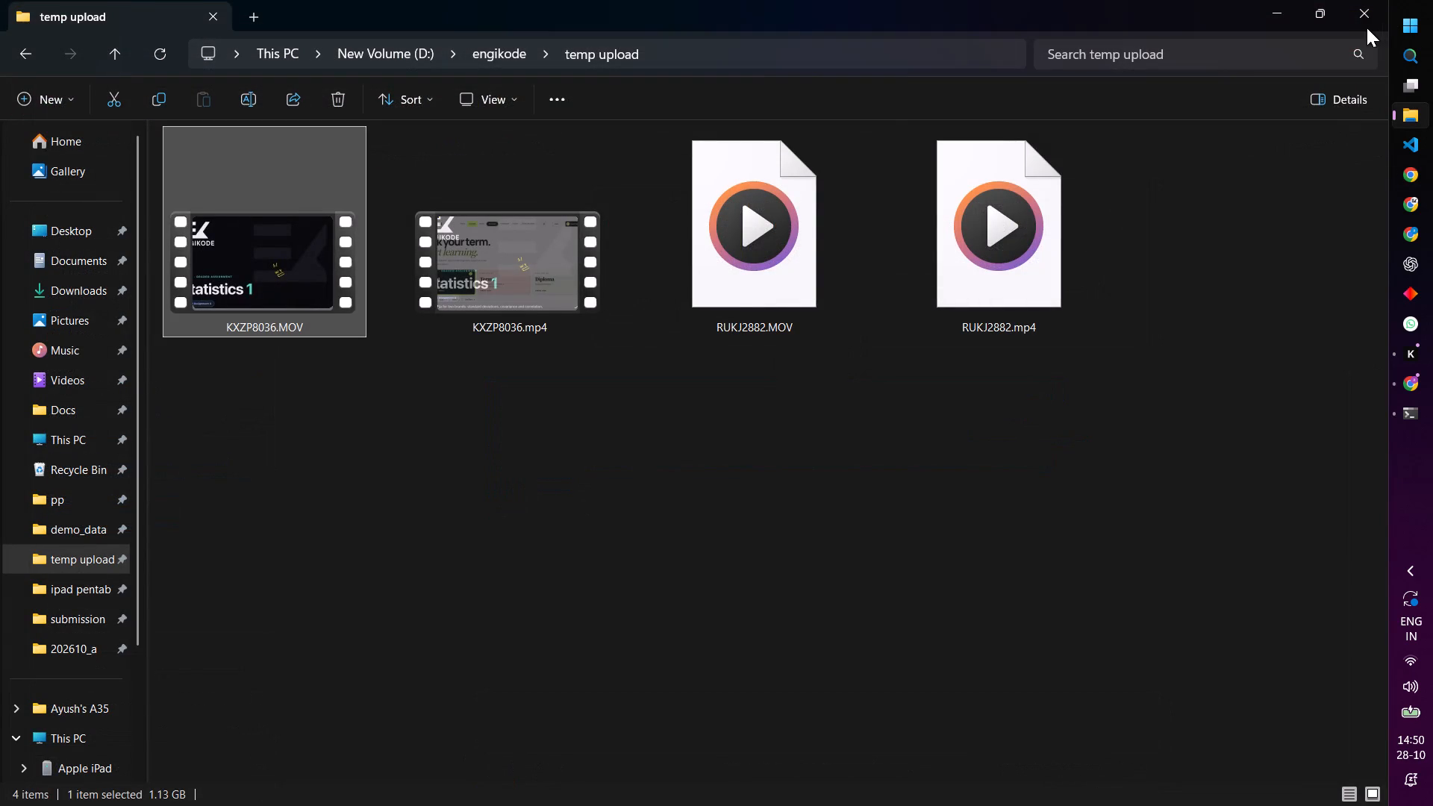
click(1367, 19)
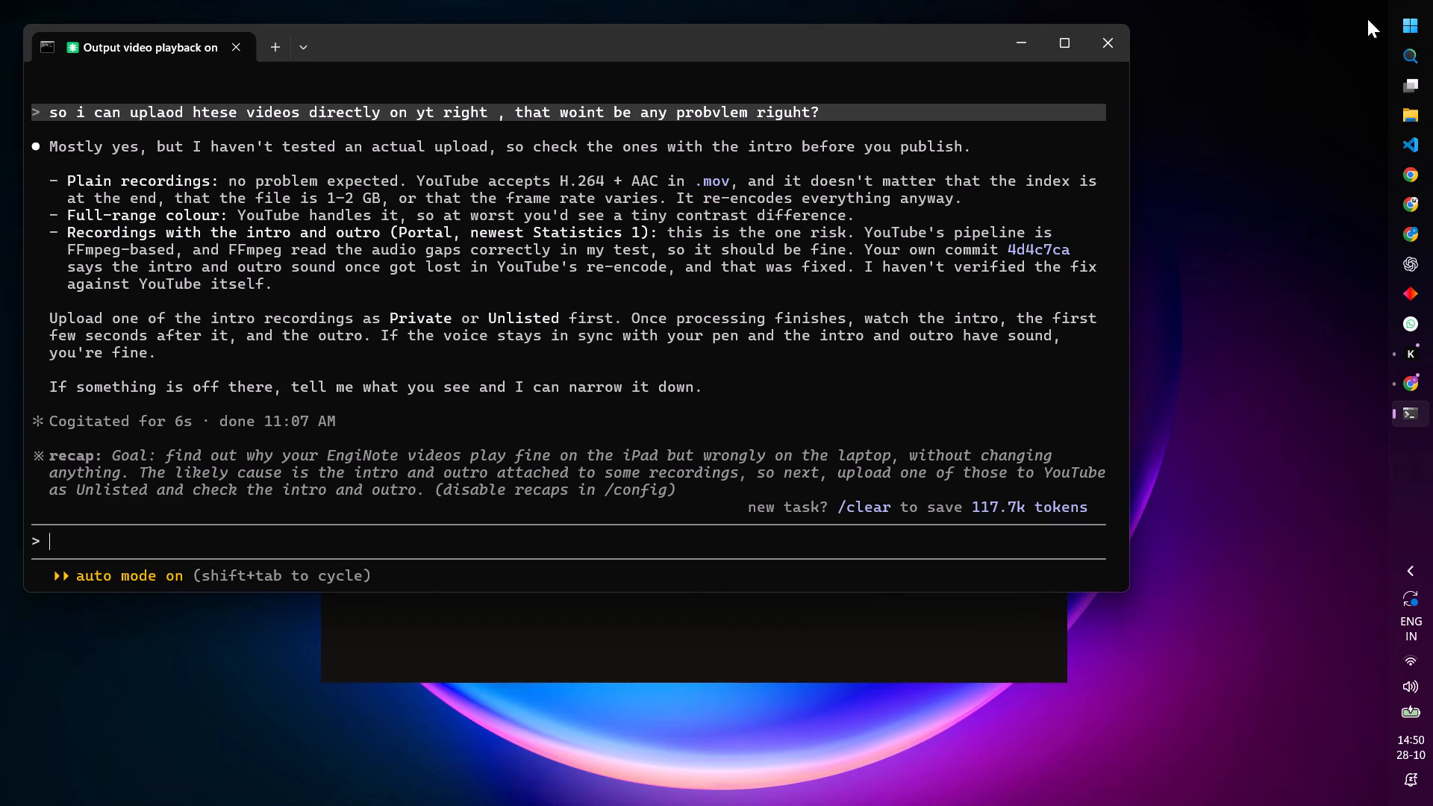
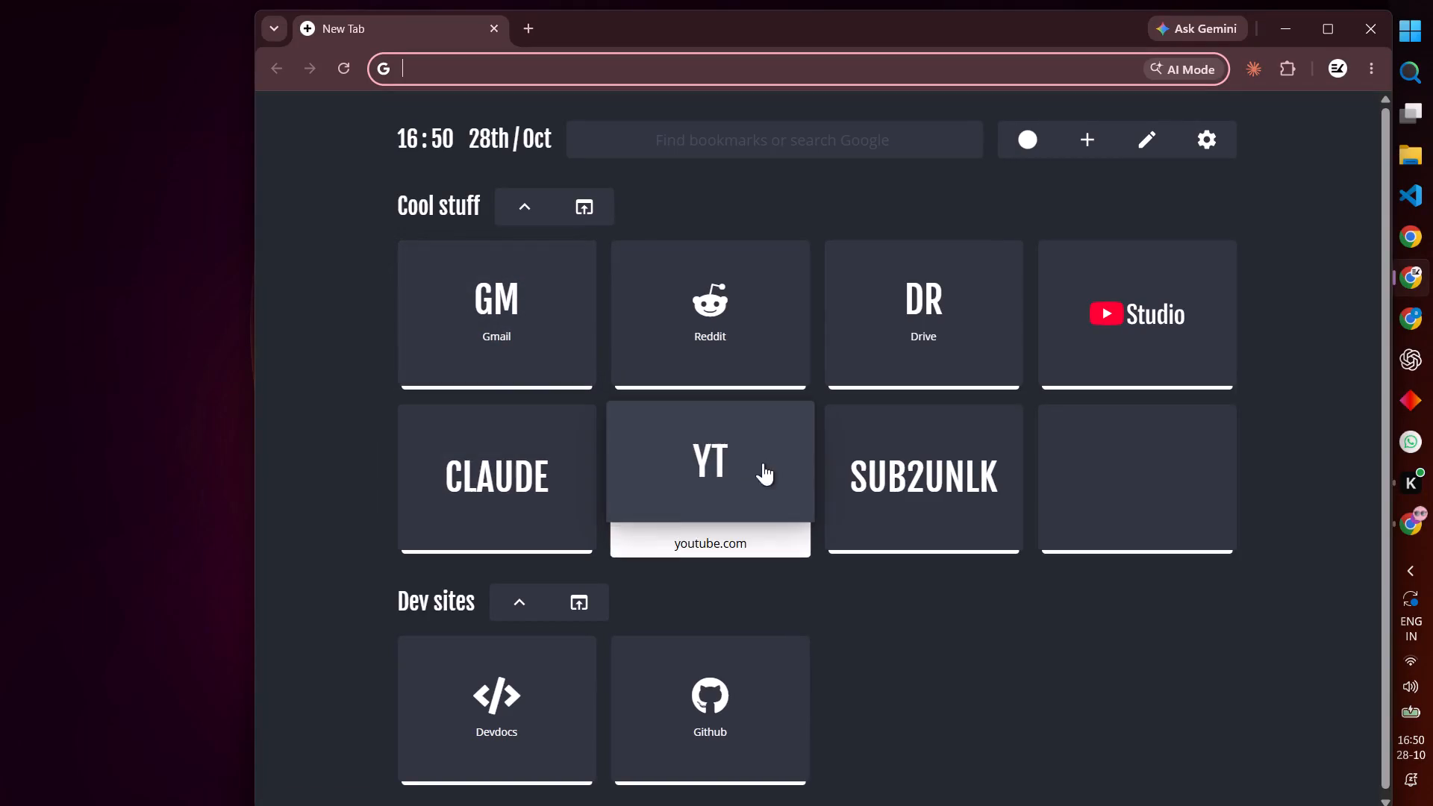
Open the YouTube Studio channel dashboard from the saved shortcuts and maximize the browser window.
click(1106, 331)
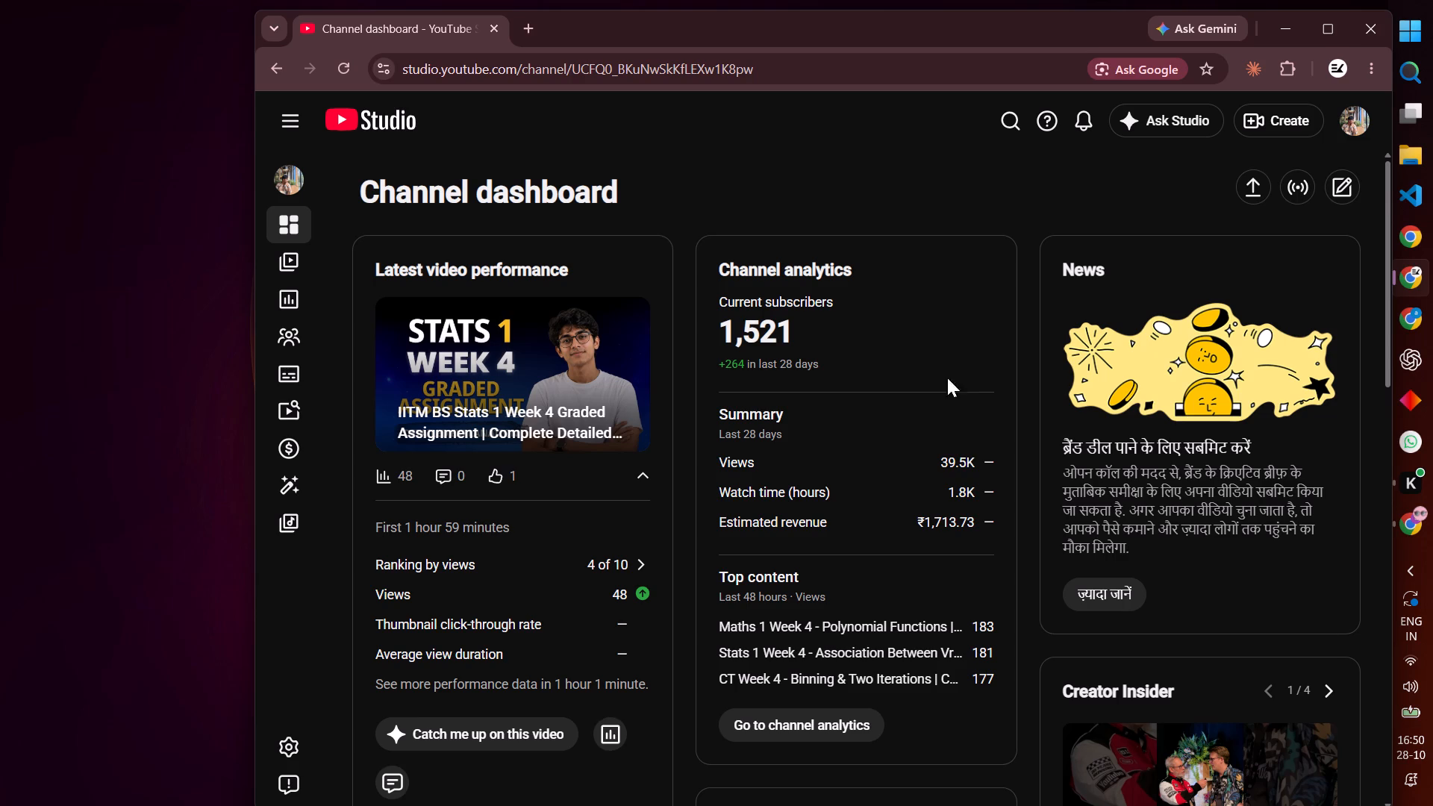
scroll(926, 470, down, 2)
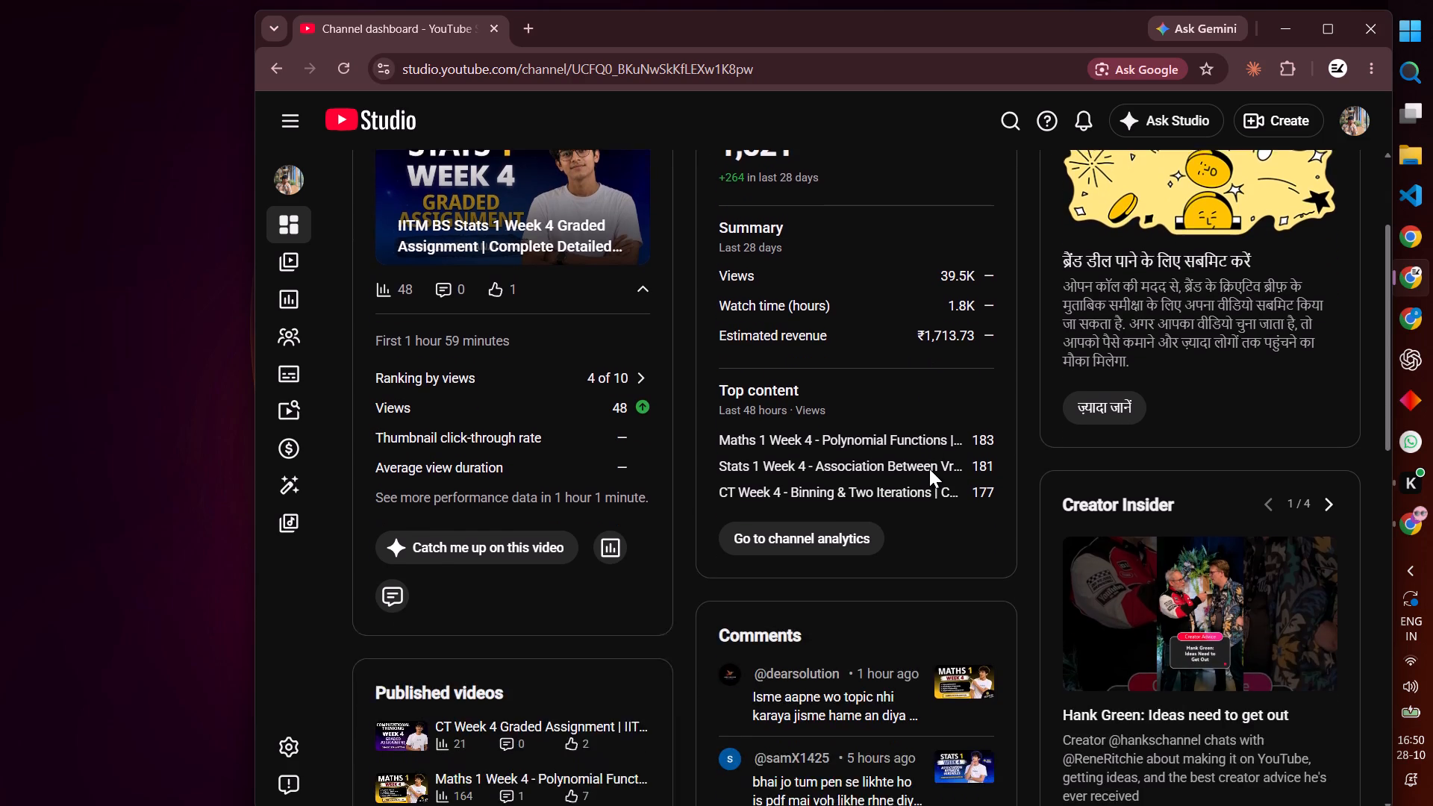
scroll(929, 469, down, 1)
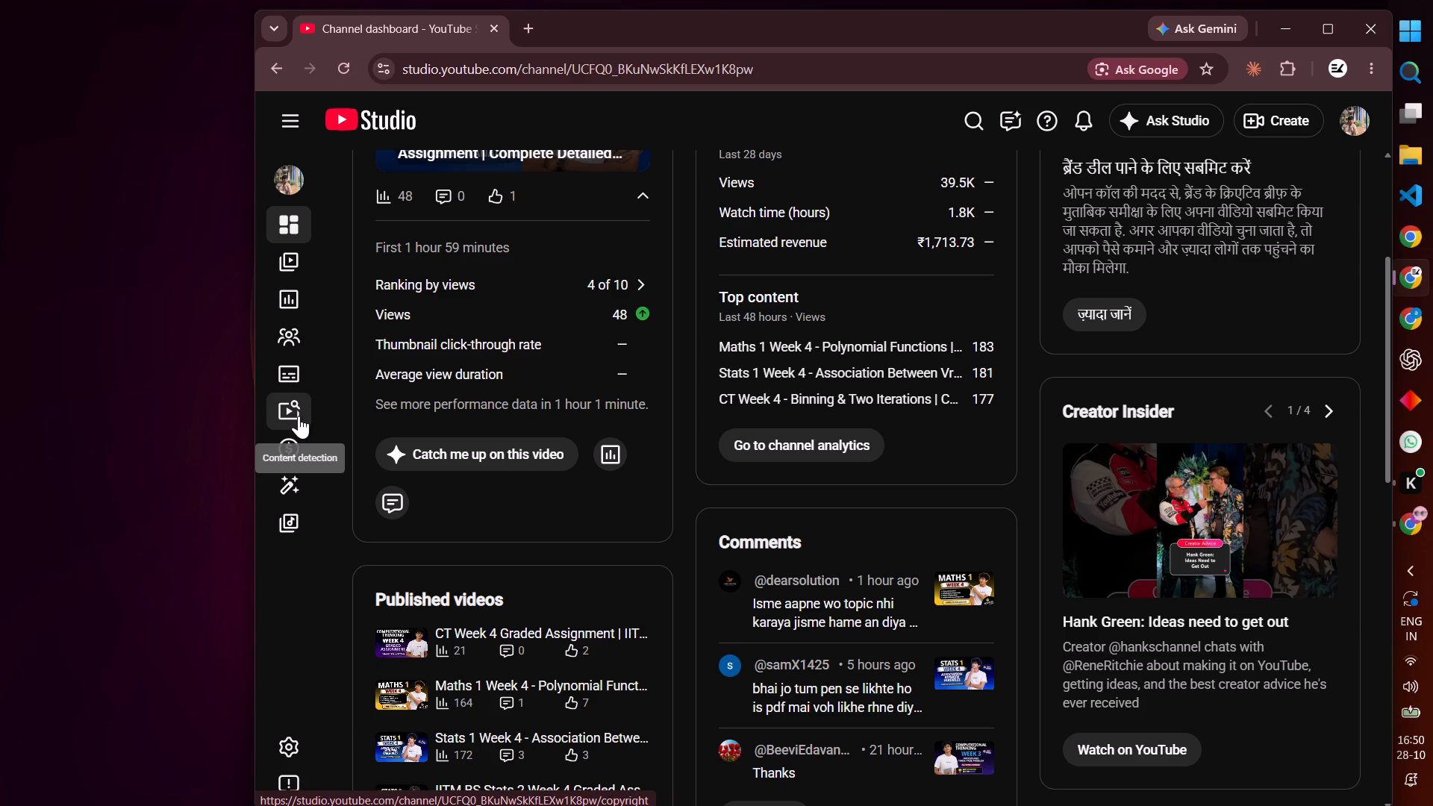
drag(861, 160, 961, 90)
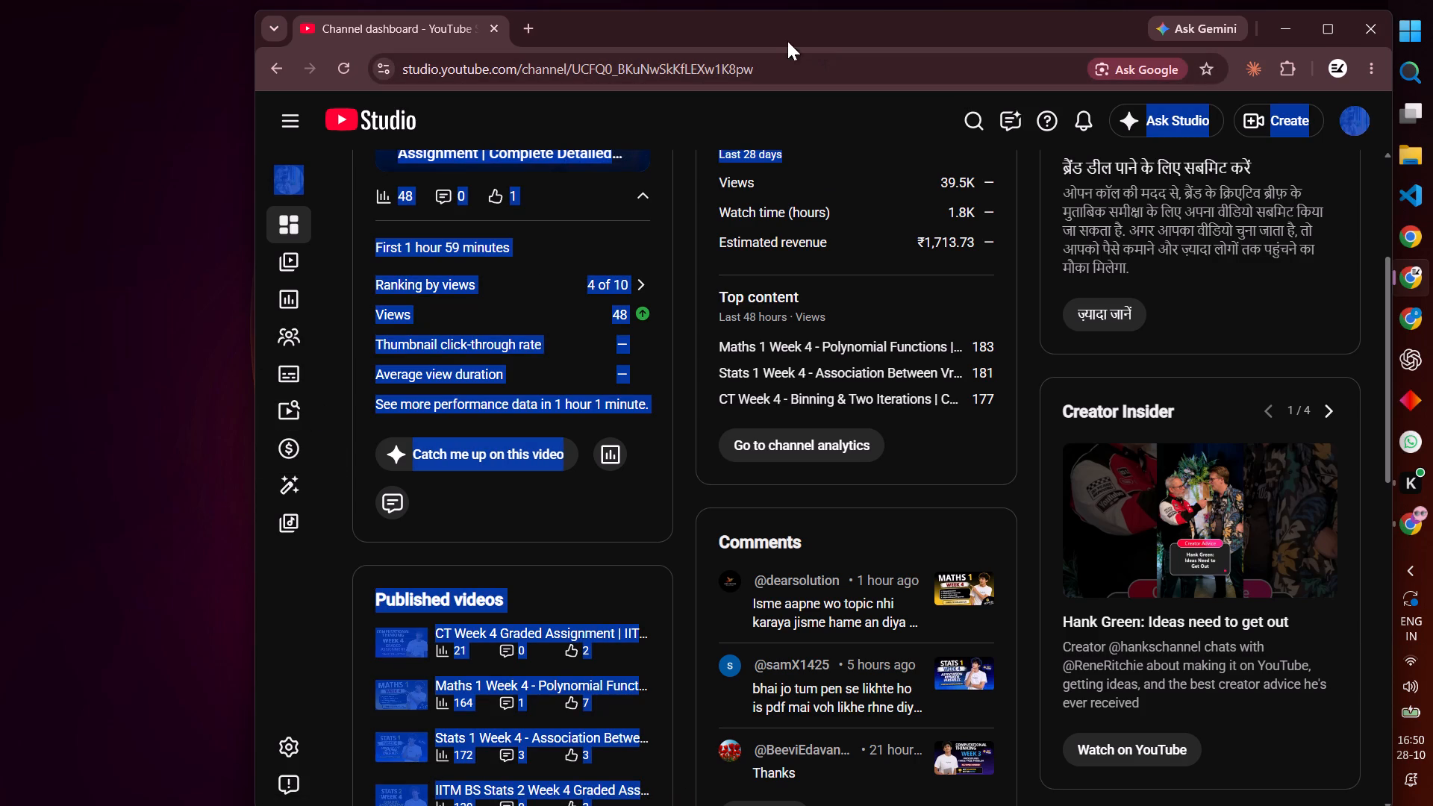
double_click(768, 32)
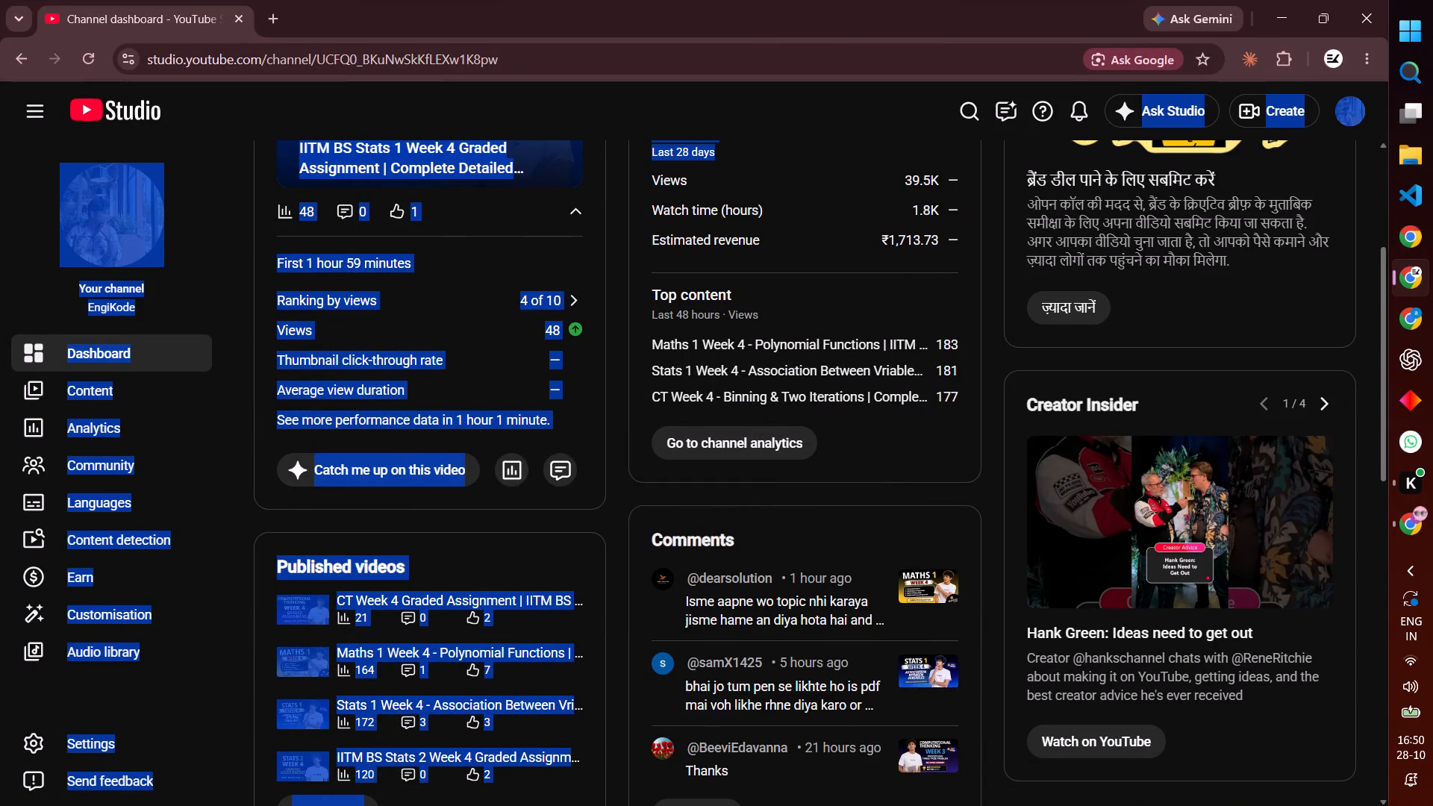
click(255, 393)
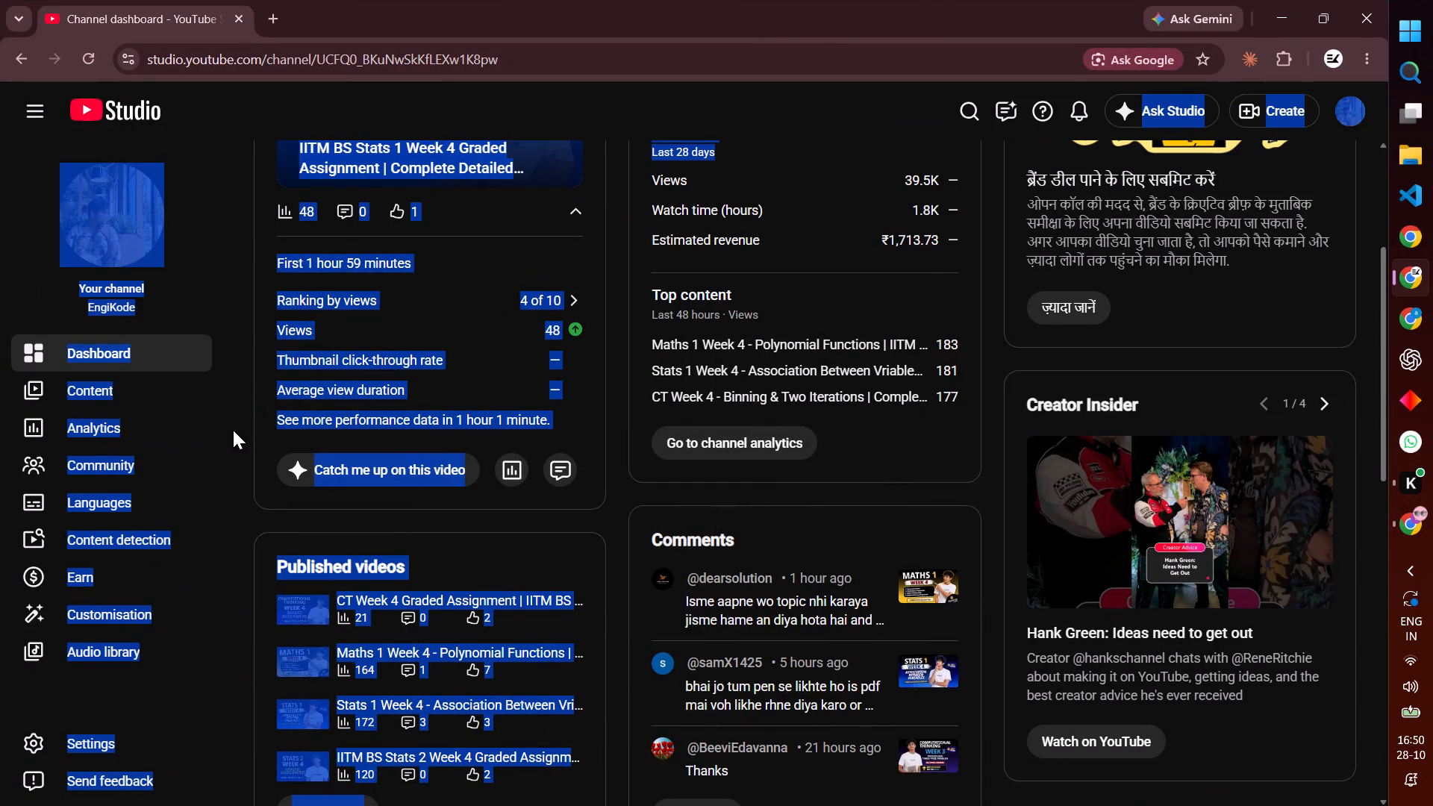
click(233, 430)
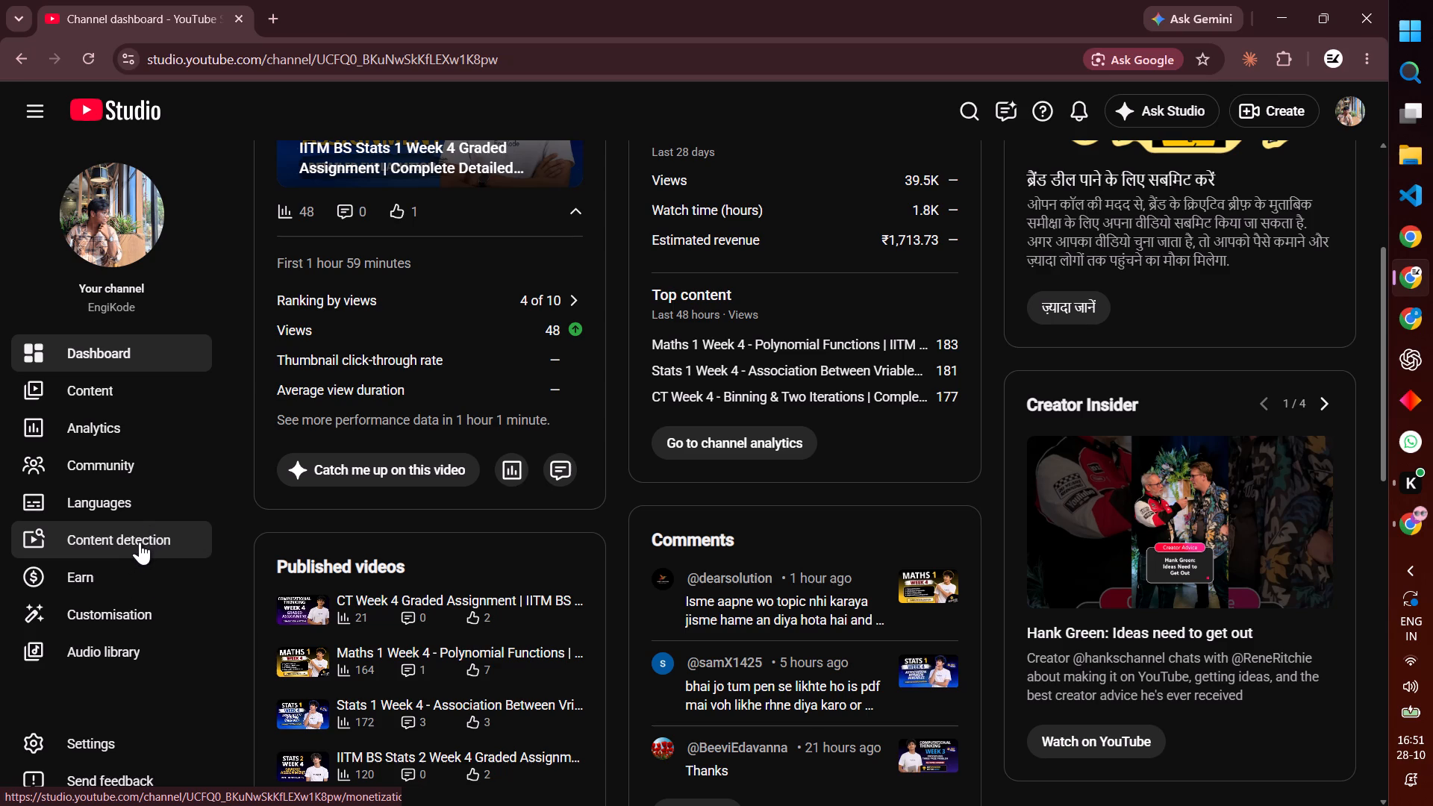
Open the channel's Community comments and set their view order to Newest.
click(118, 474)
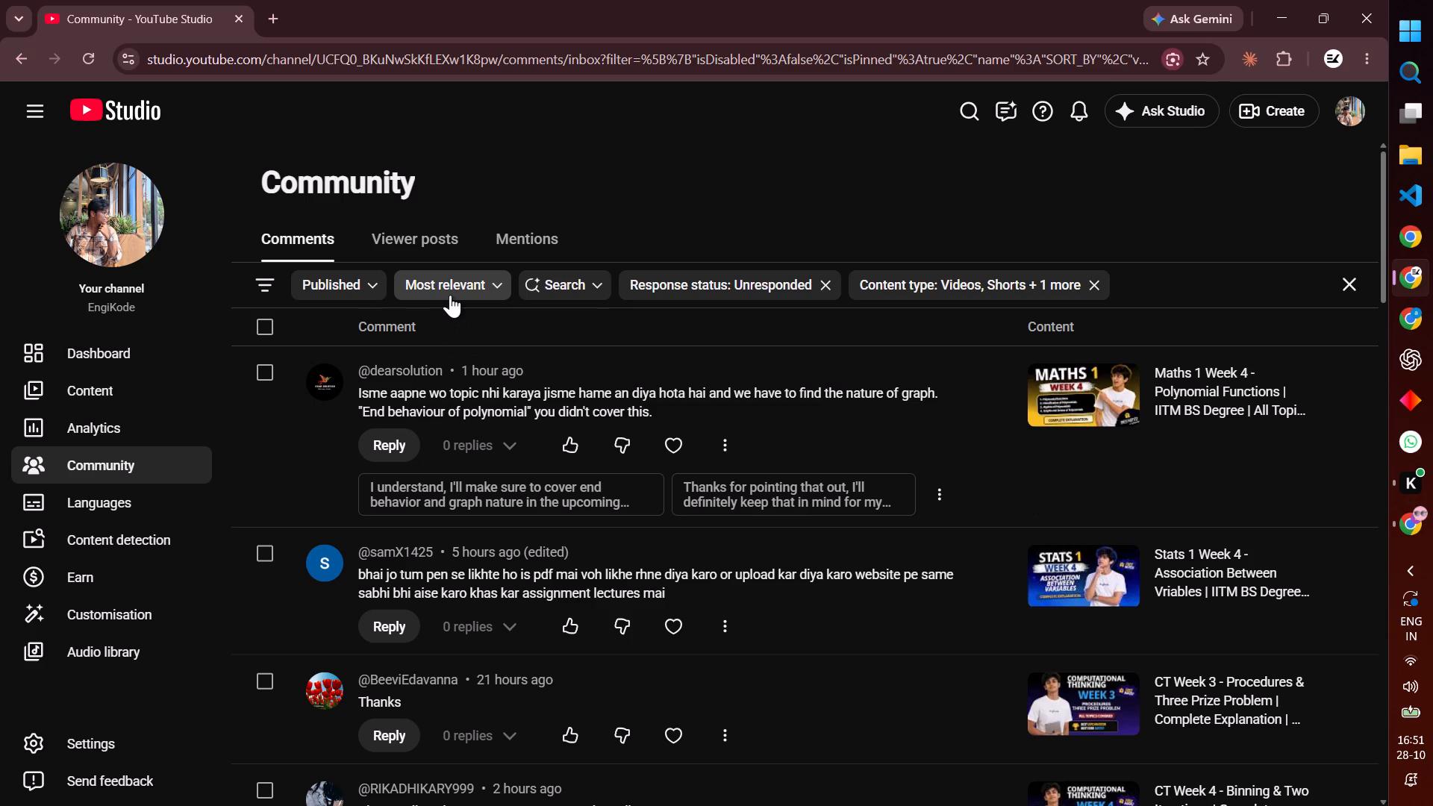
click(452, 296)
click(450, 381)
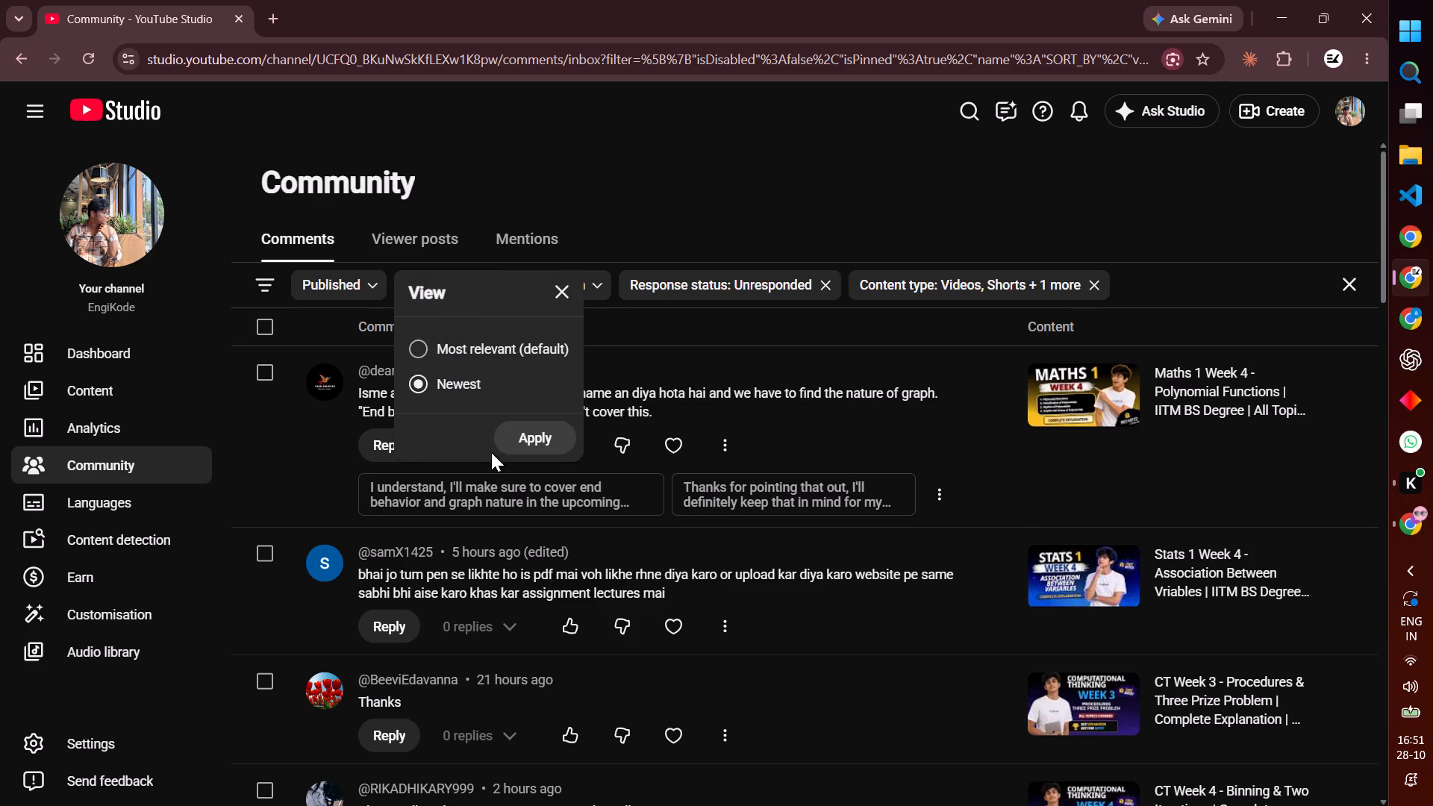
click(548, 428)
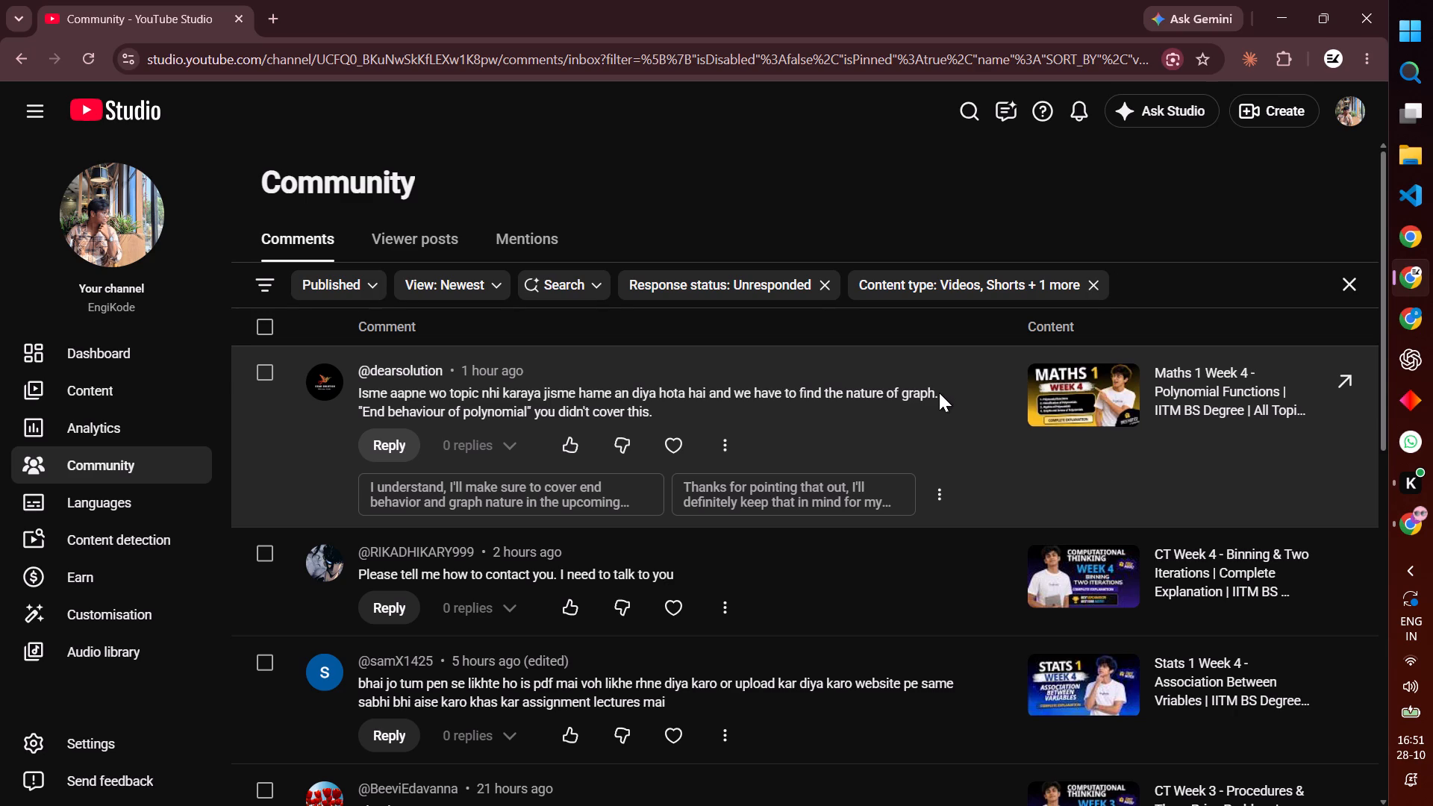
Start a reply to the comment about the missing end behaviour of polynomials on the Maths 1 Week 4 video.
drag(934, 393, 902, 394)
drag(902, 394, 791, 393)
click(791, 393)
click(378, 438)
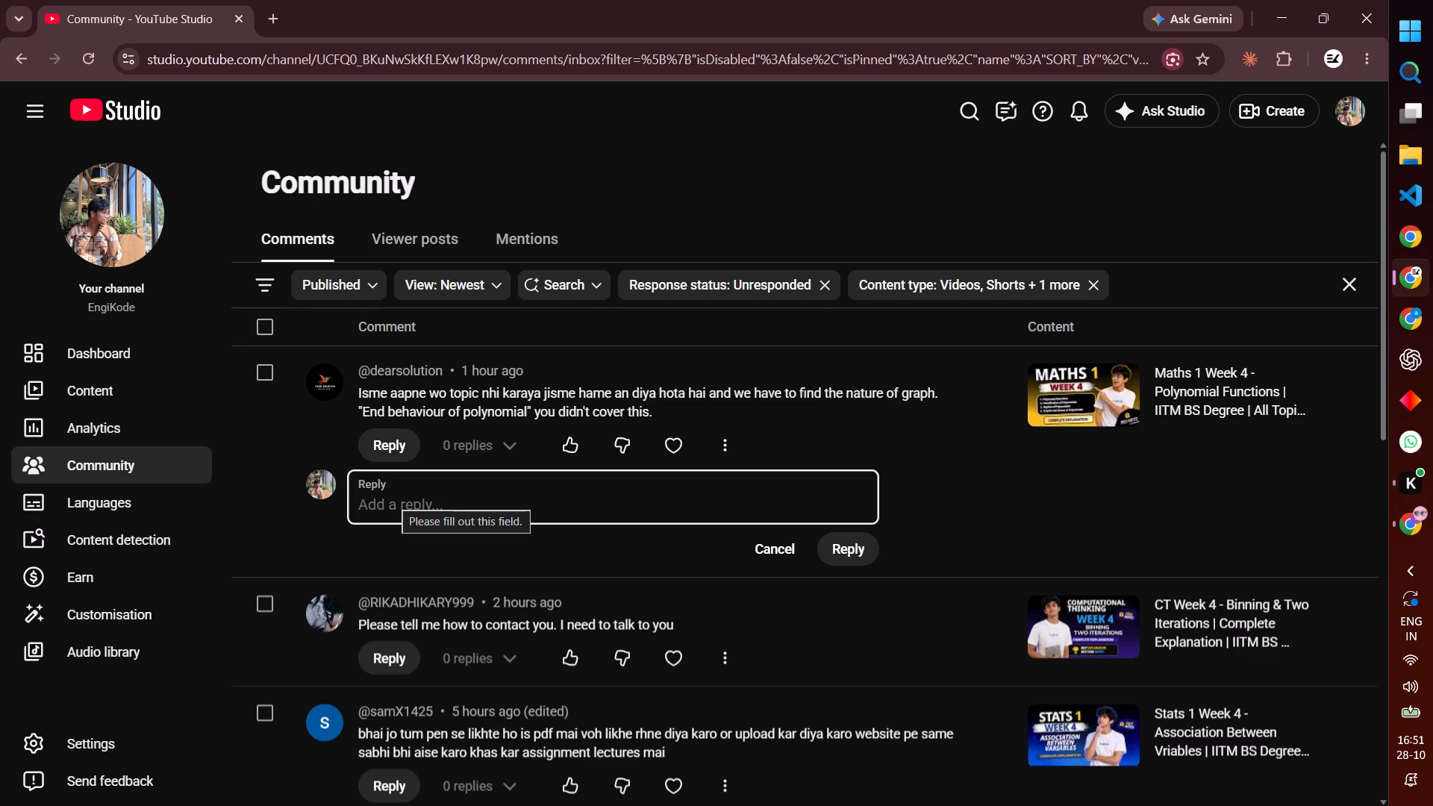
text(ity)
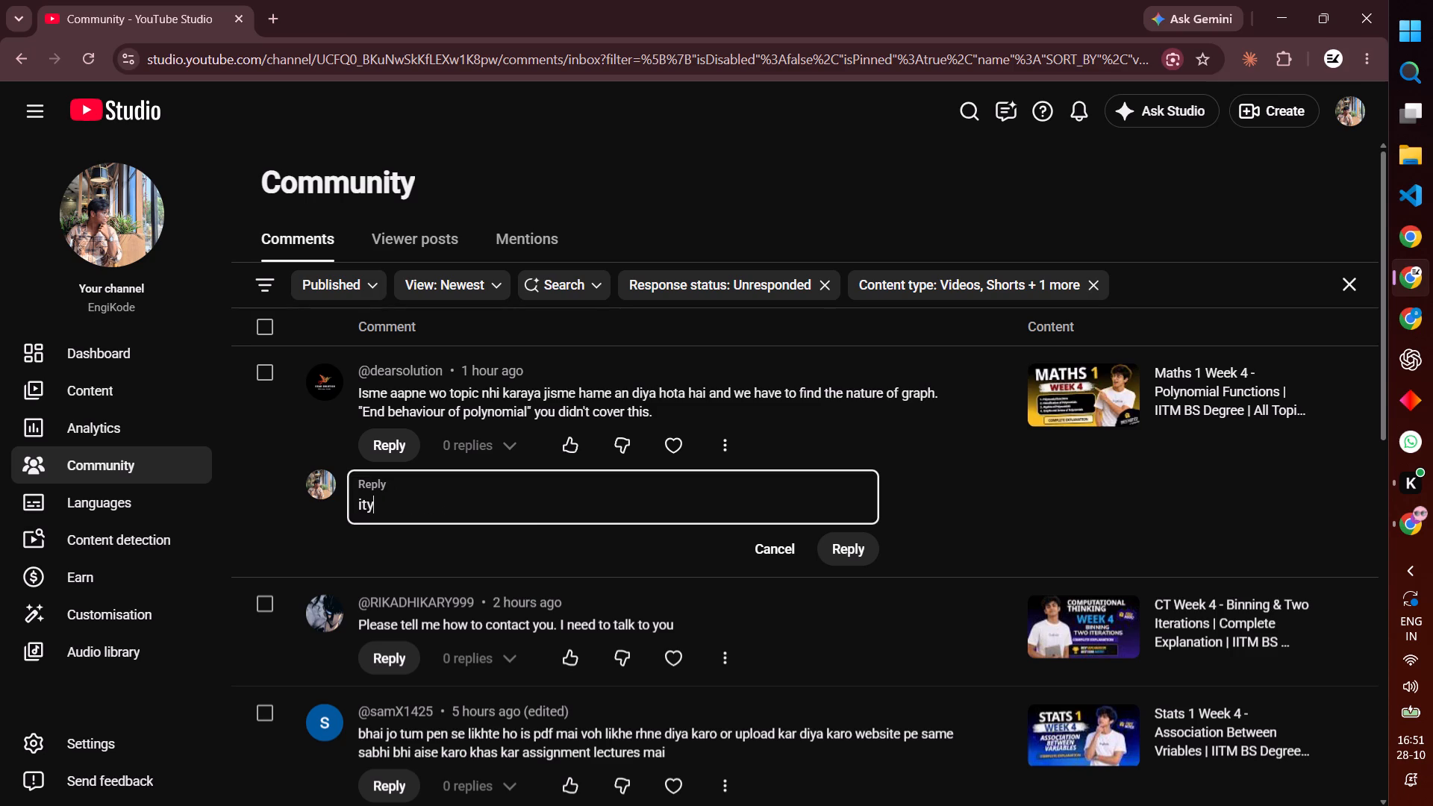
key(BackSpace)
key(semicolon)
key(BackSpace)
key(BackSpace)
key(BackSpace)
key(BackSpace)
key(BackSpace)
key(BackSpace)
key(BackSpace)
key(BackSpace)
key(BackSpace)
Post the reply "whatever that is left gets covered in ga video" to the end behaviour comment, correcting any typos before sending.
text(wj)
key(BackSpace)
text(hate)
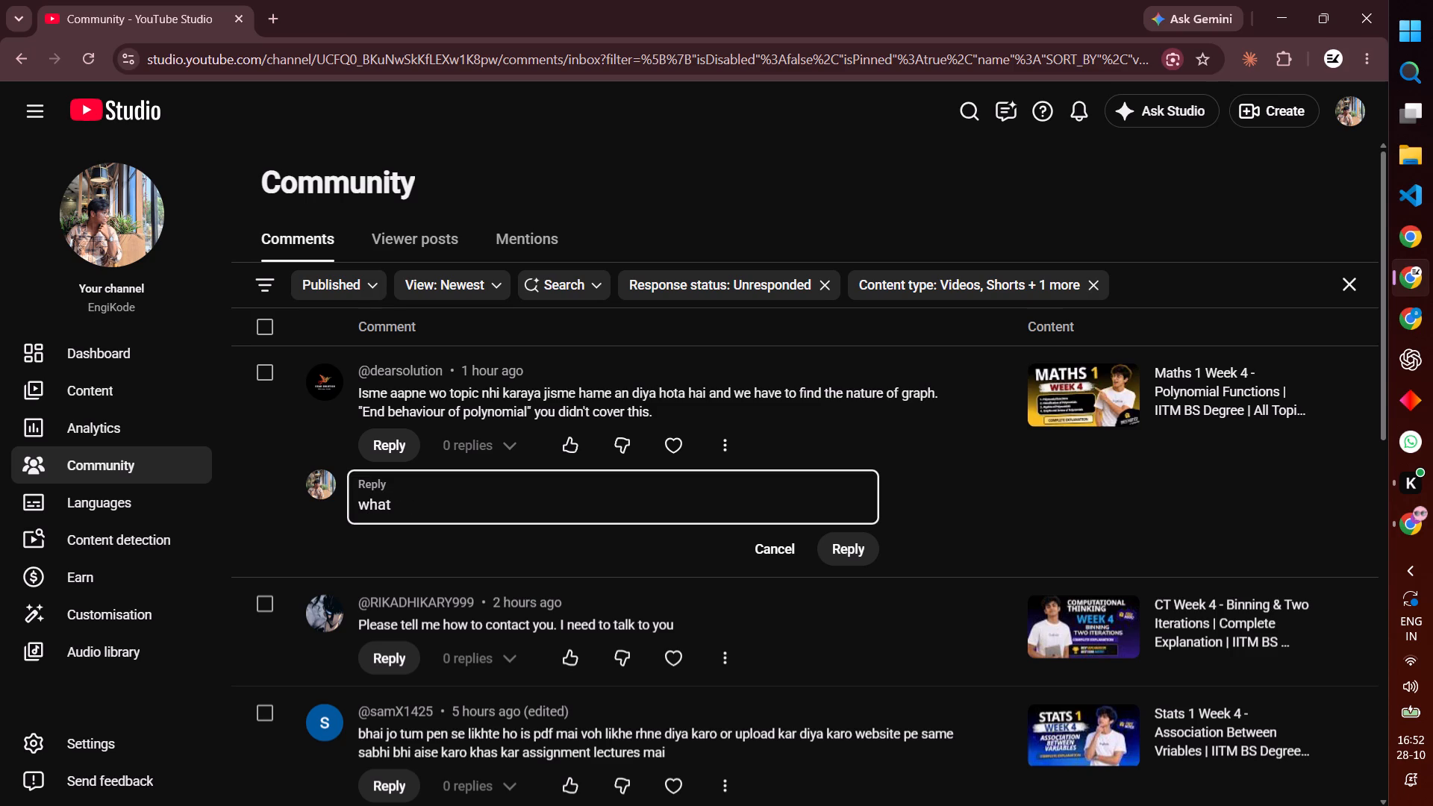
key(BackSpace)
text(ever that is left gbvets covered)
key(space)
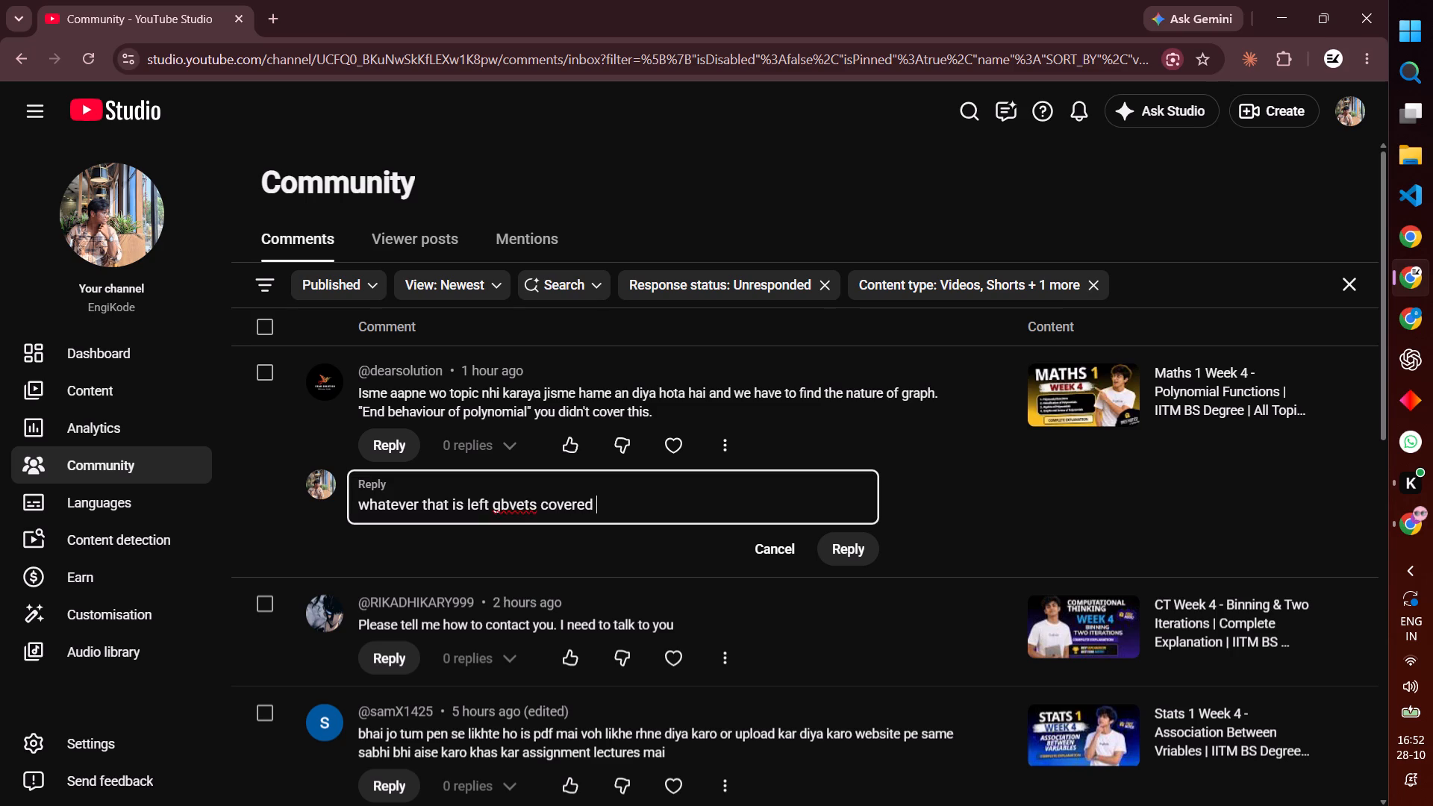
text(ibn)
key(BackSpace)
key(BackSpace)
text(n ga video)
drag(507, 504, 496, 510)
right_drag(507, 504, 497, 509)
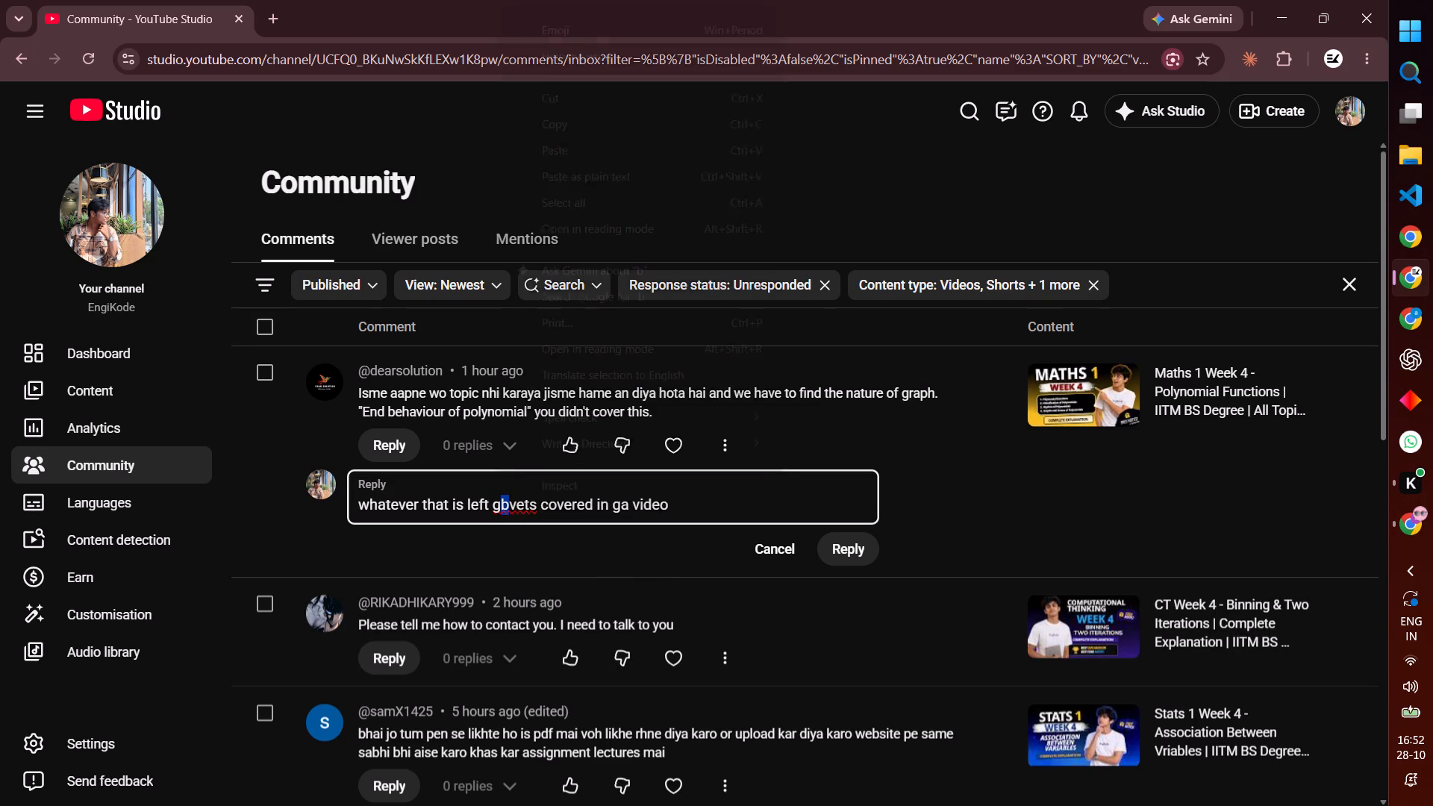
drag(496, 510, 494, 511)
click(490, 514)
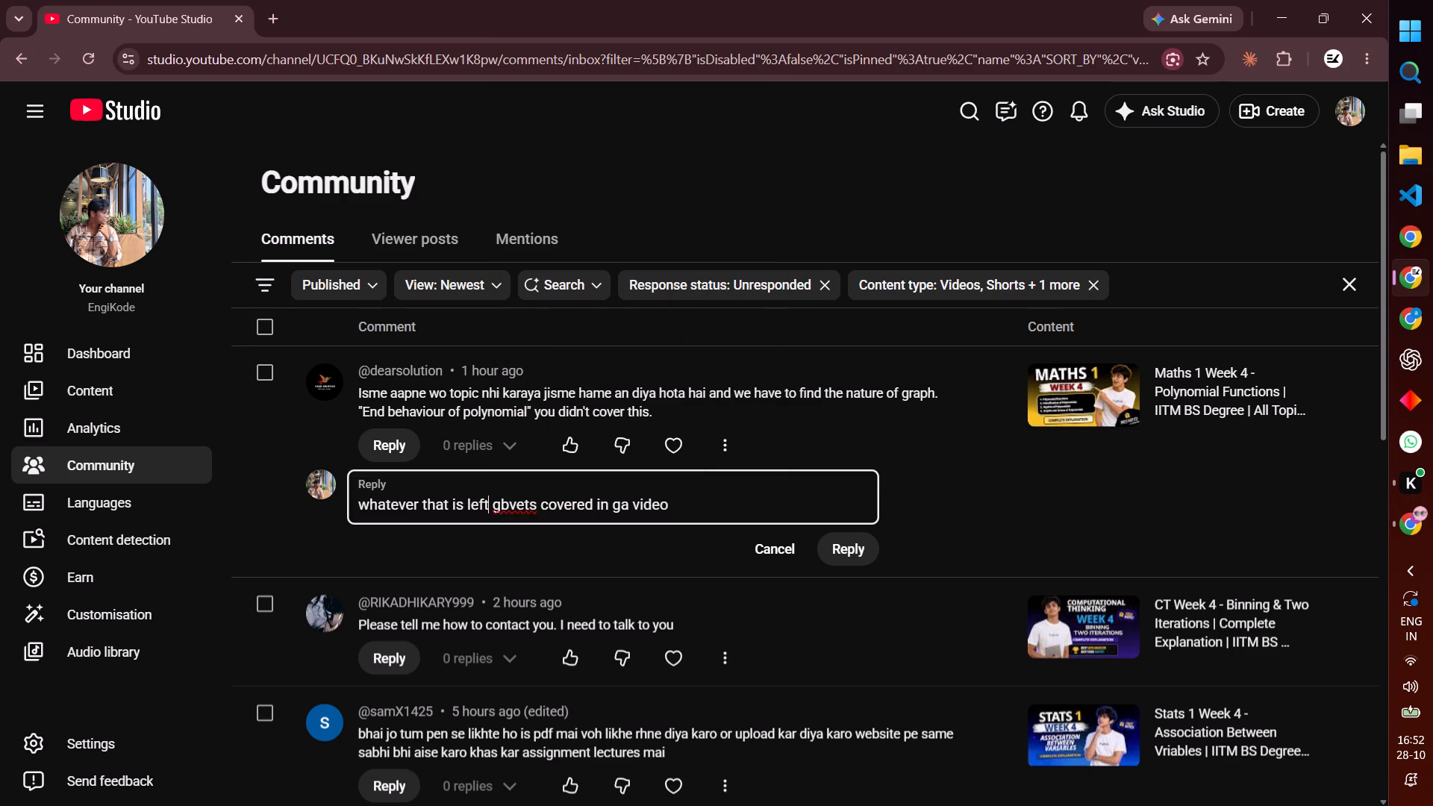
drag(508, 504, 497, 513)
drag(518, 507, 500, 516)
key(BackSpace)
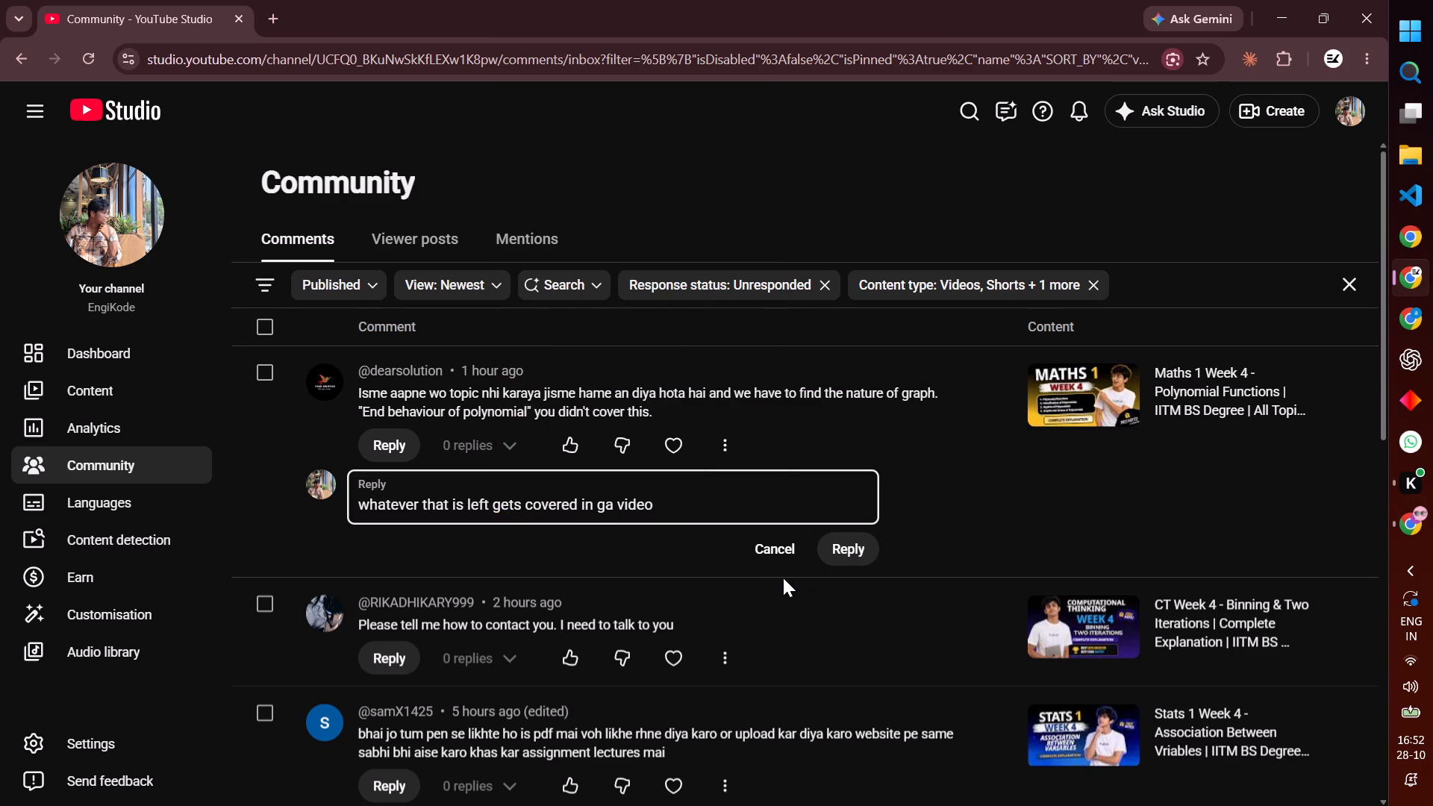
click(855, 564)
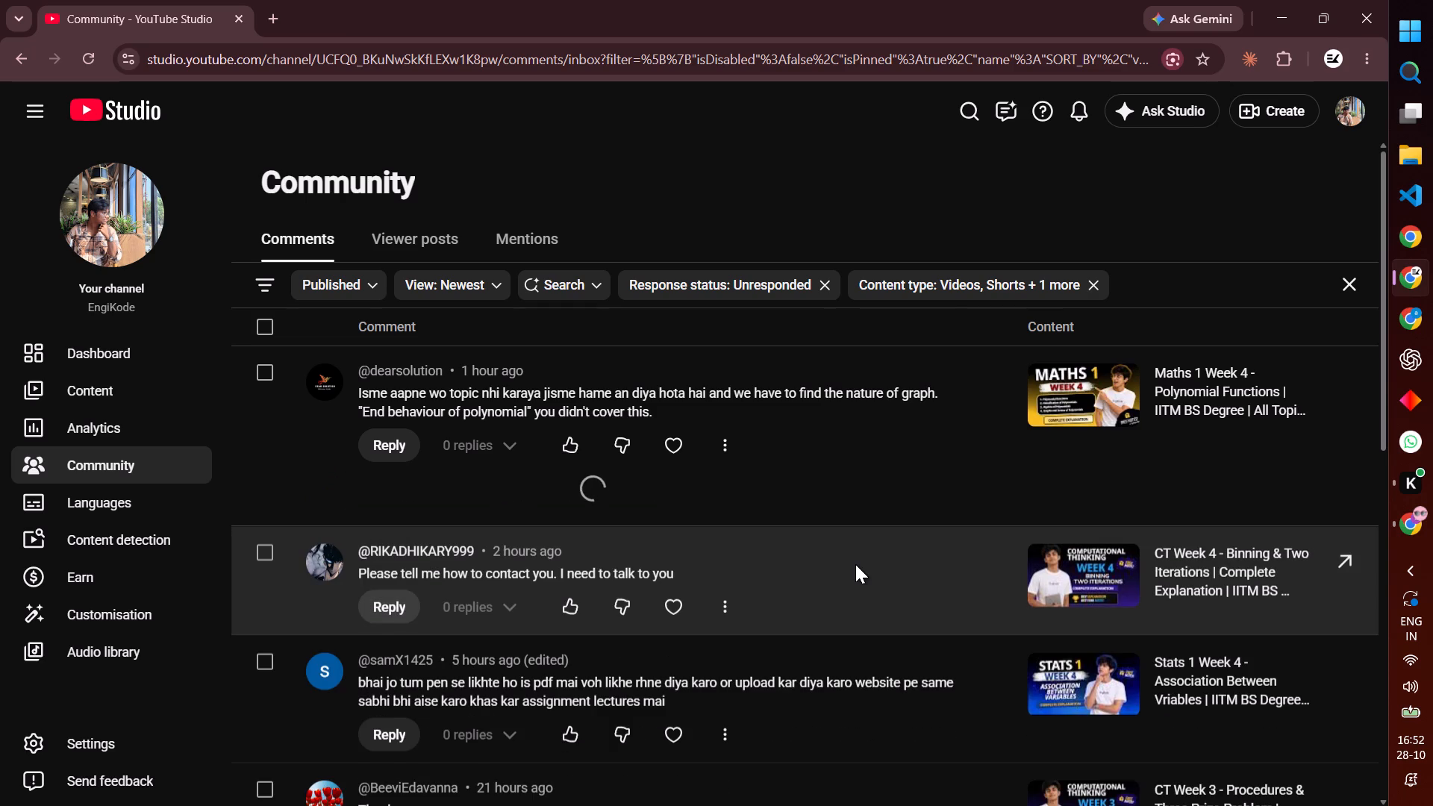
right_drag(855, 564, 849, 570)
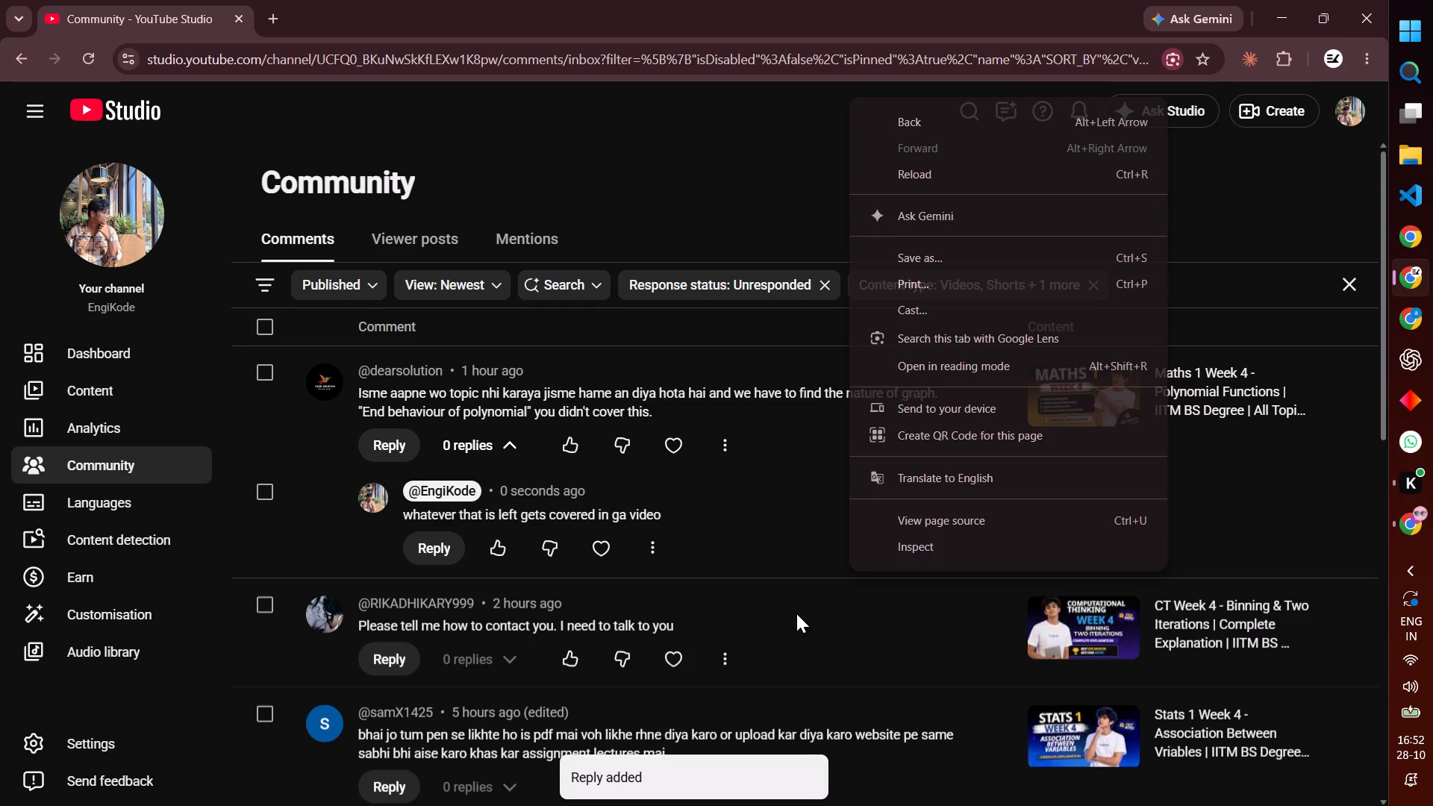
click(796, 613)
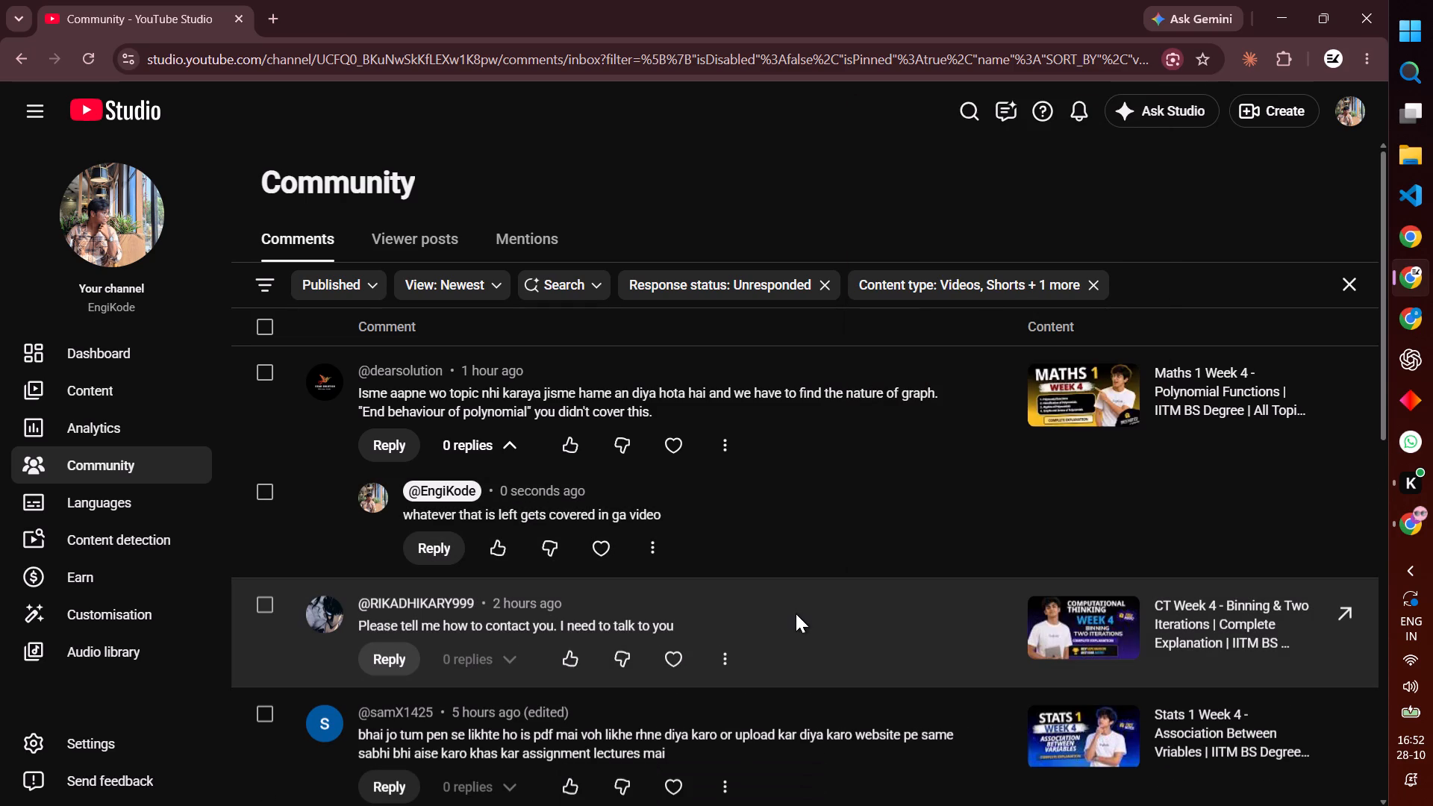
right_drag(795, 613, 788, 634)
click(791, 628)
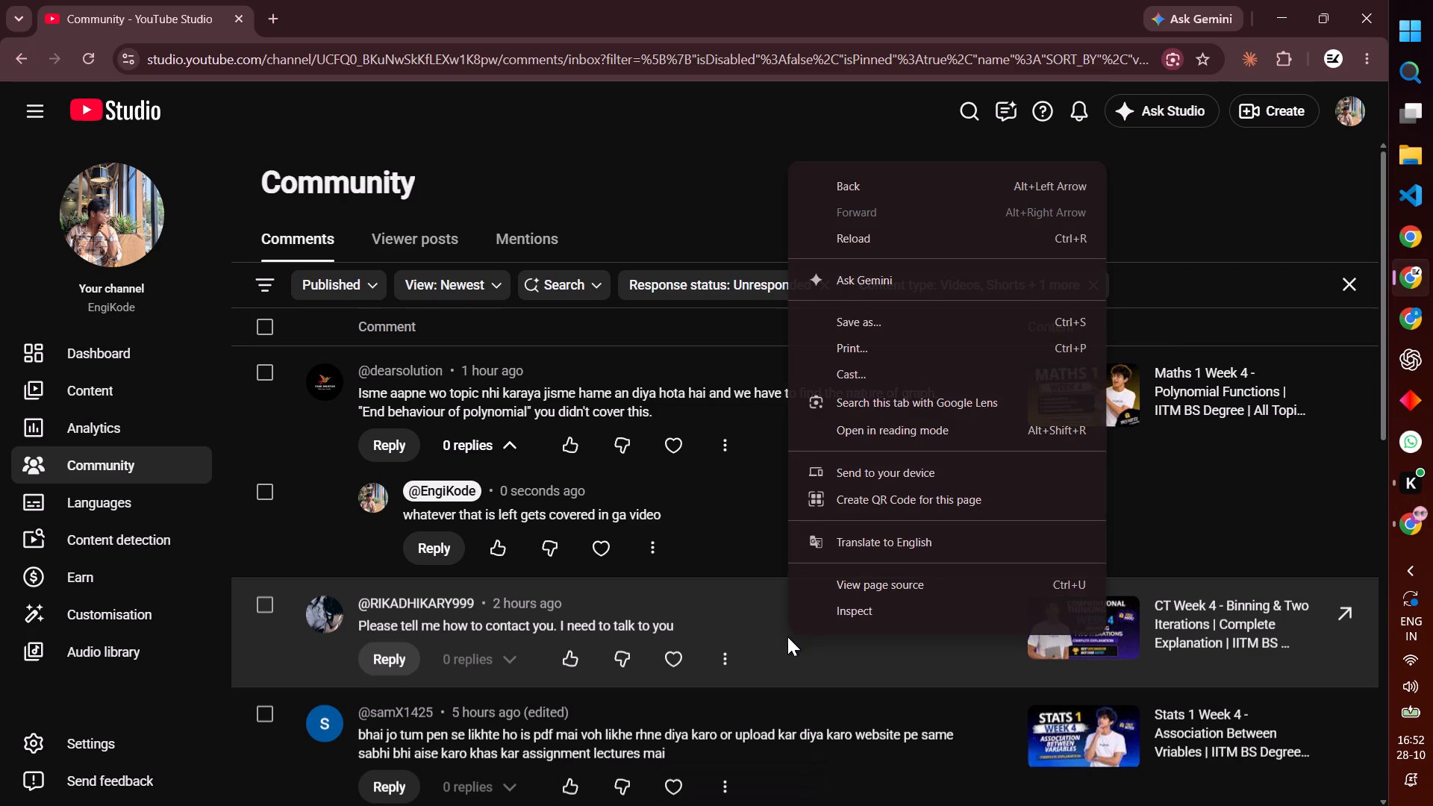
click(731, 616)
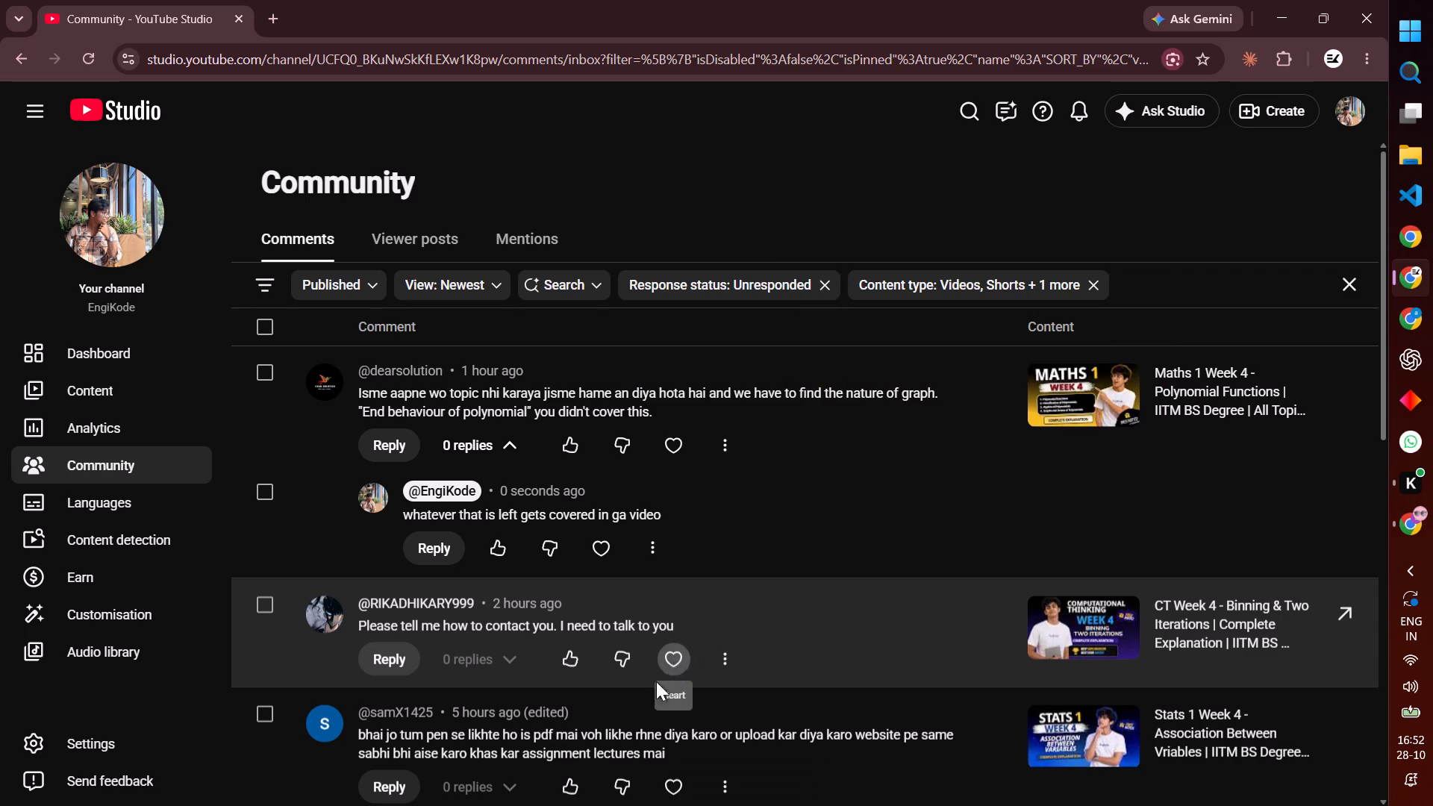
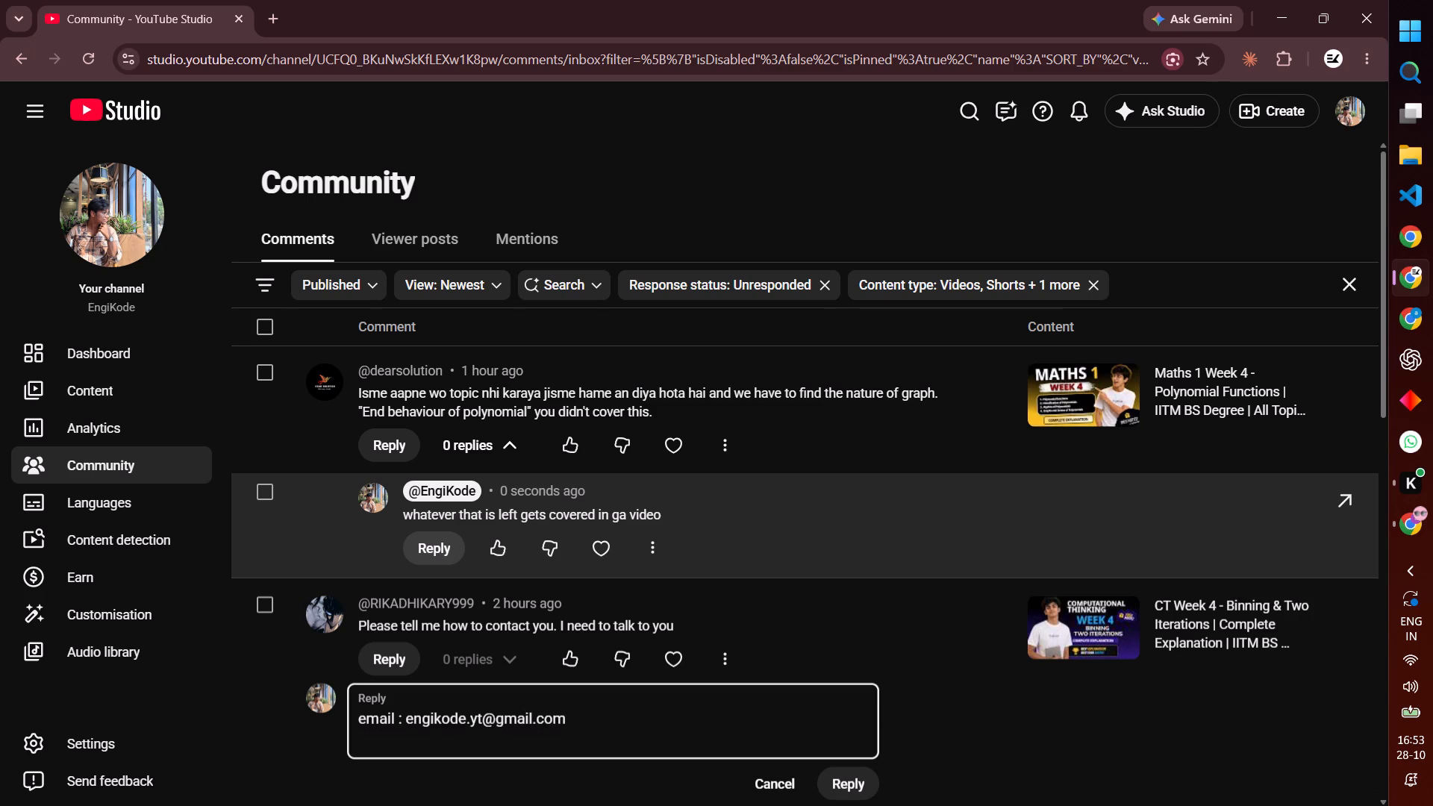
Add "or on telegram , link in any video desc" below the email line and post the reply to the comment asking for contact details.
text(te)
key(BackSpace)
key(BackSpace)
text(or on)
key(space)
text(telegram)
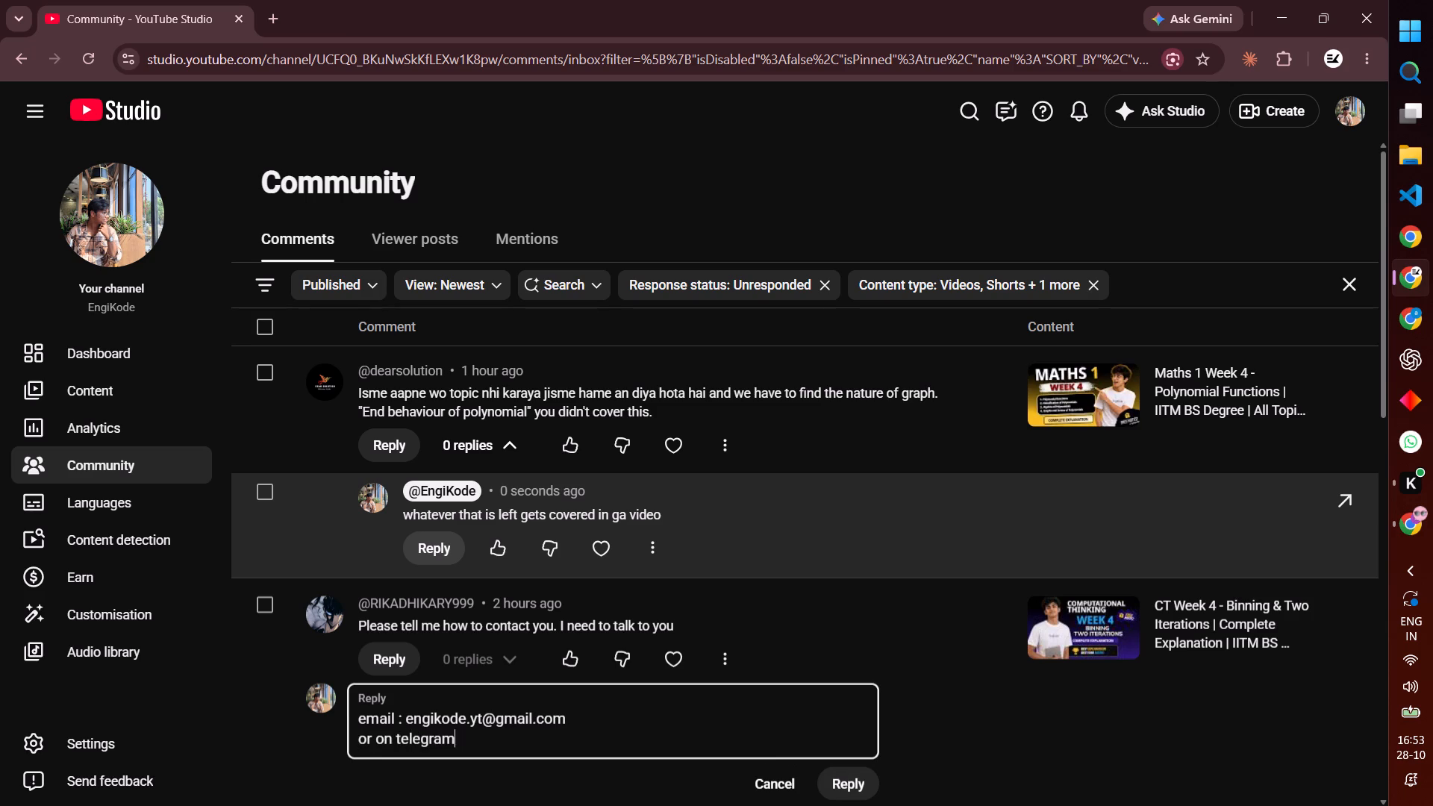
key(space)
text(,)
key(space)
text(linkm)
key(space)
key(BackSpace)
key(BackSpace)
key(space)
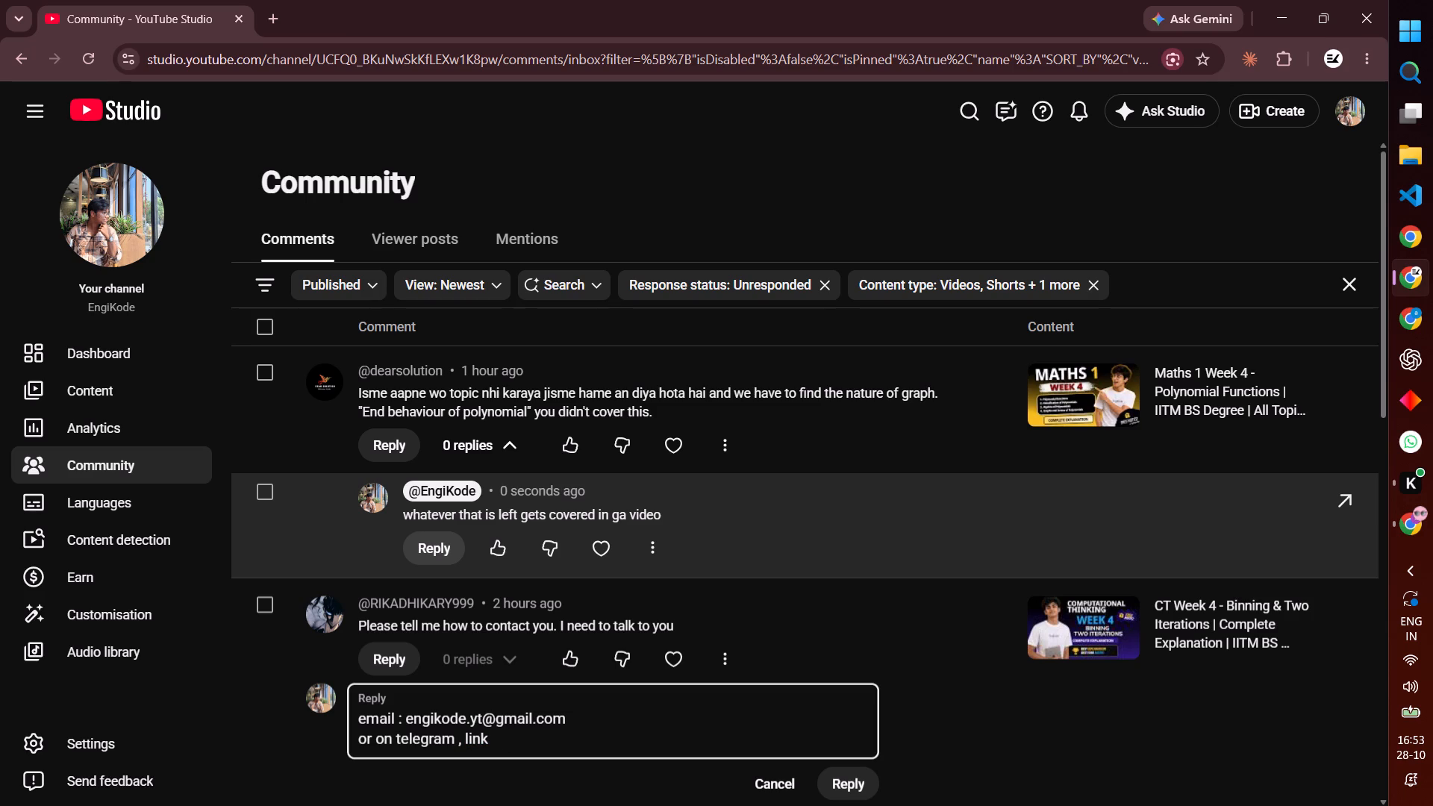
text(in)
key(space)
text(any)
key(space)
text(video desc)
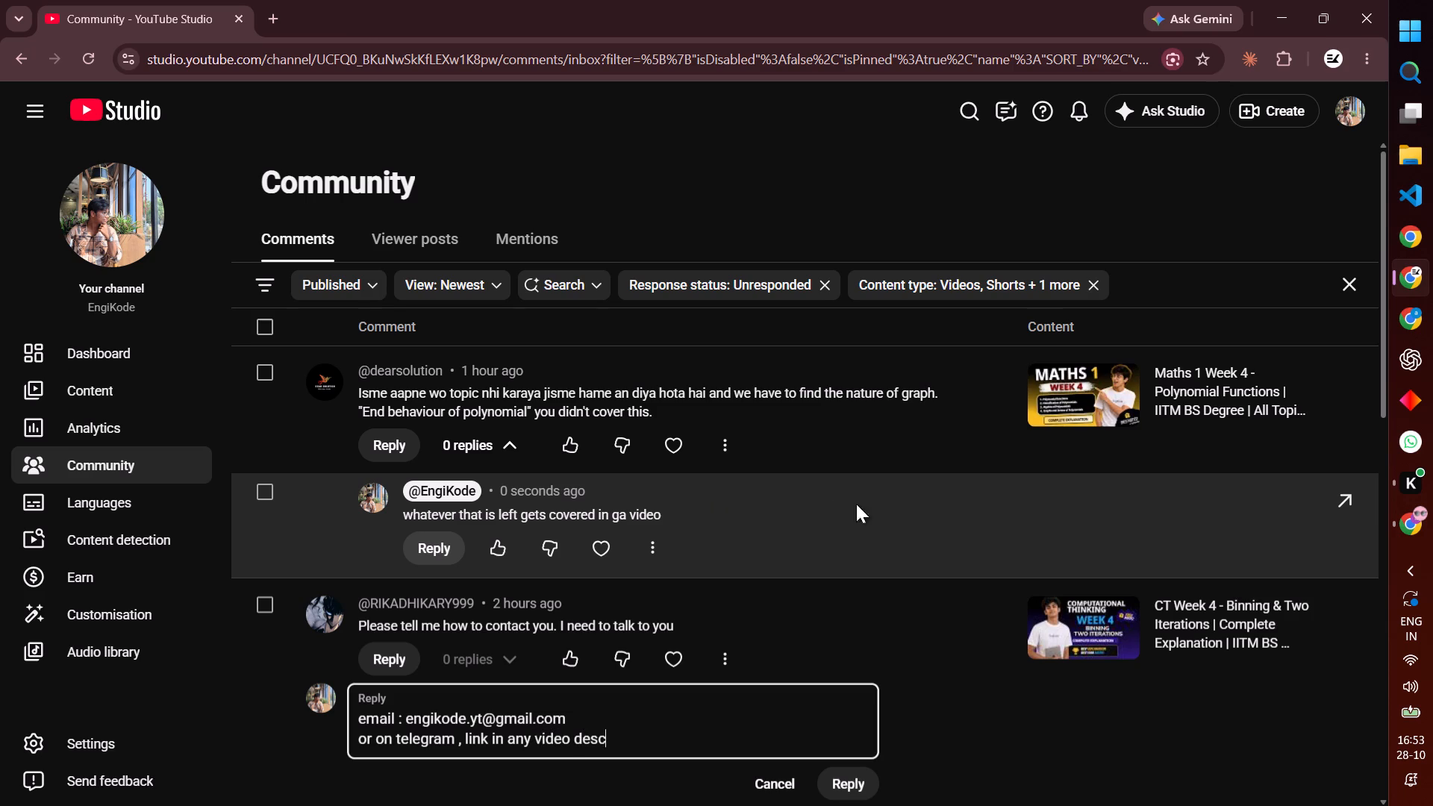
click(864, 782)
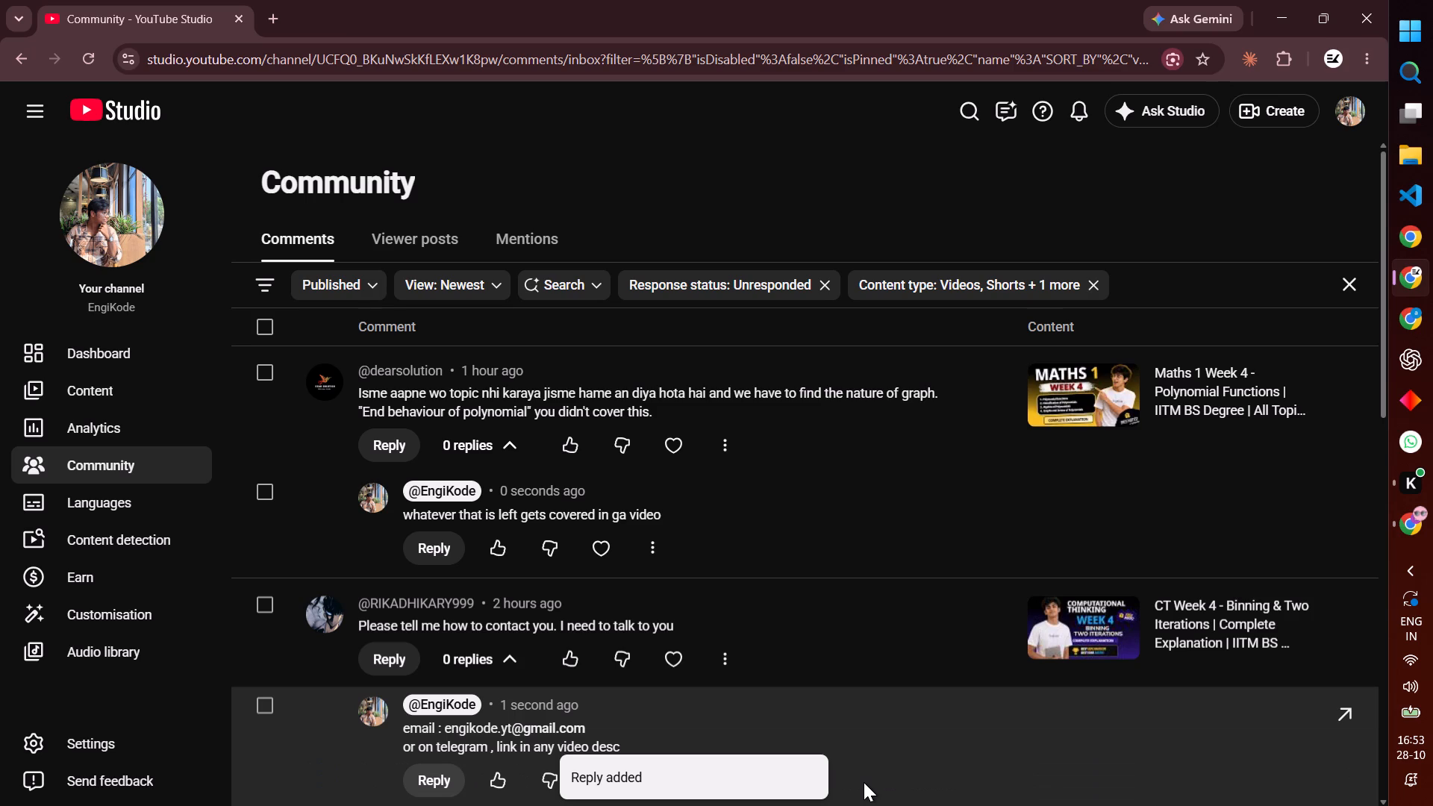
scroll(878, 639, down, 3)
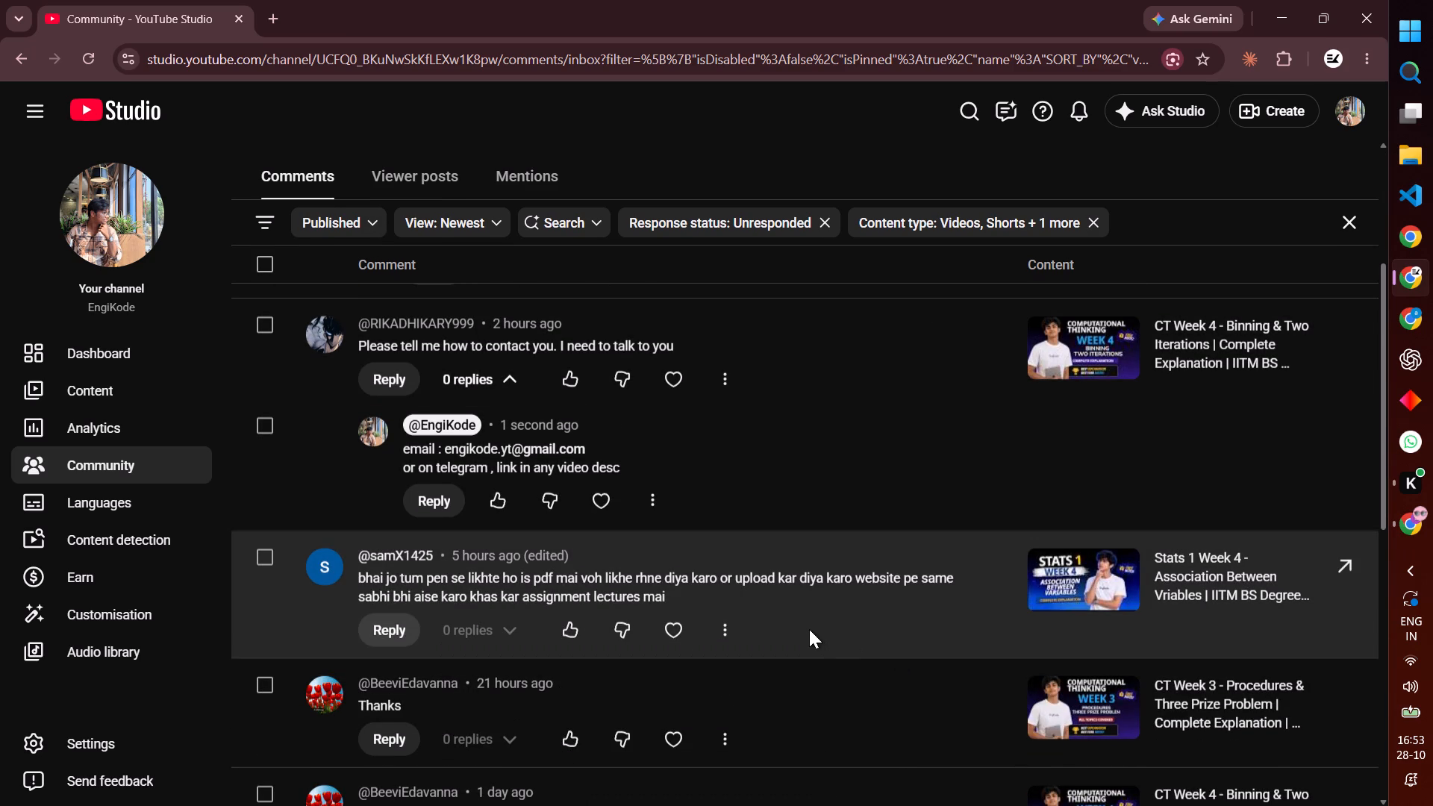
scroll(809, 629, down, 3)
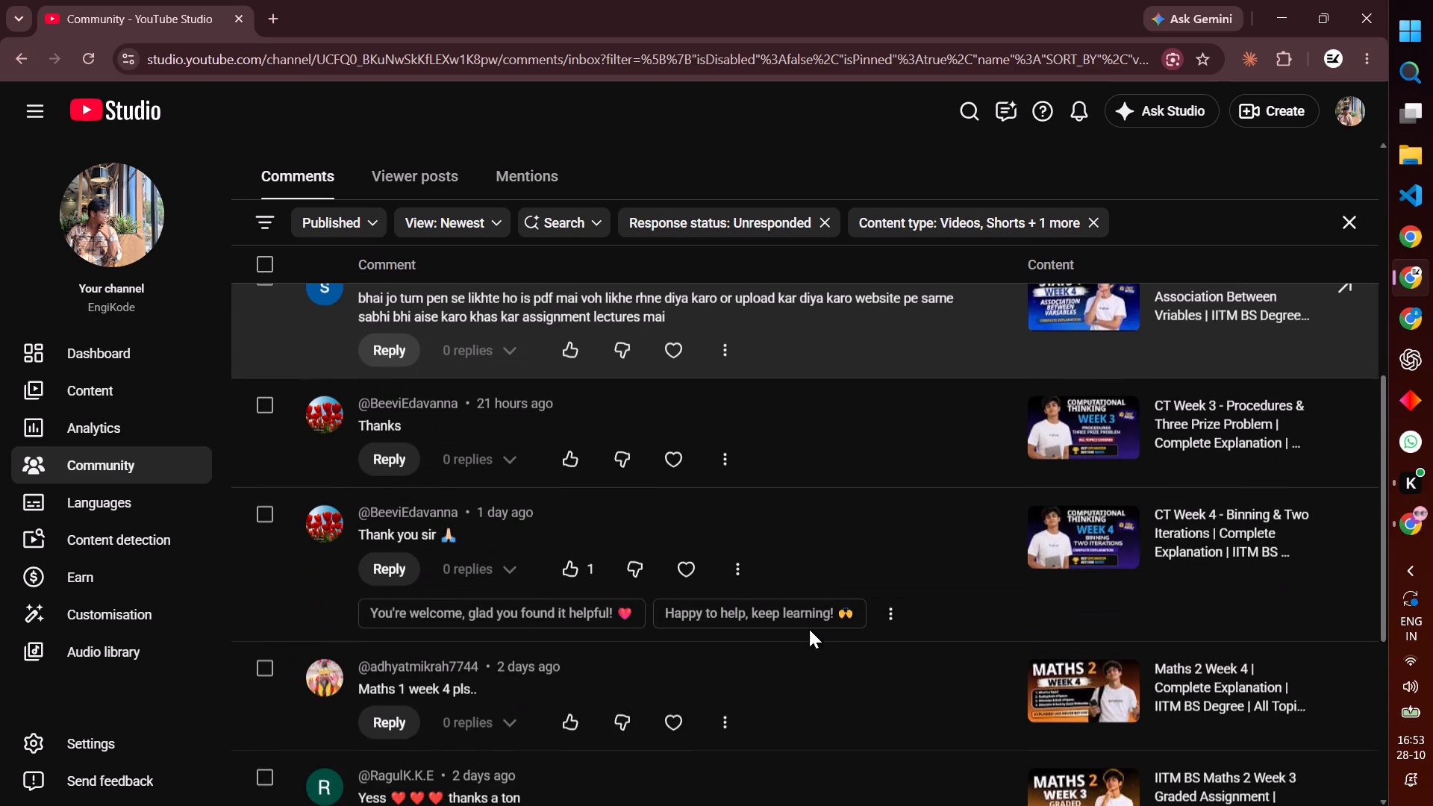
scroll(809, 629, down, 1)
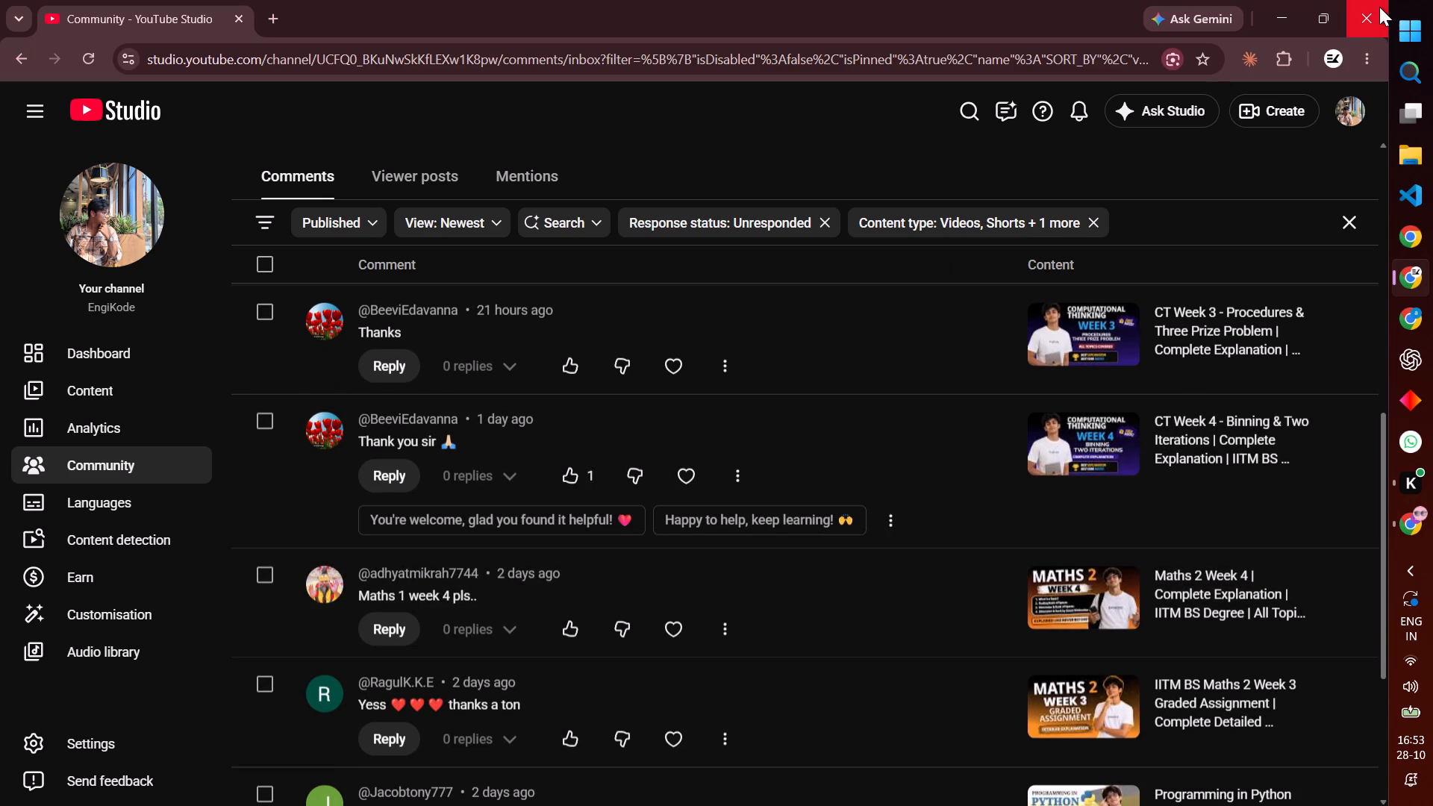
Close the browser window showing the channel's Community comments.
click(1379, 7)
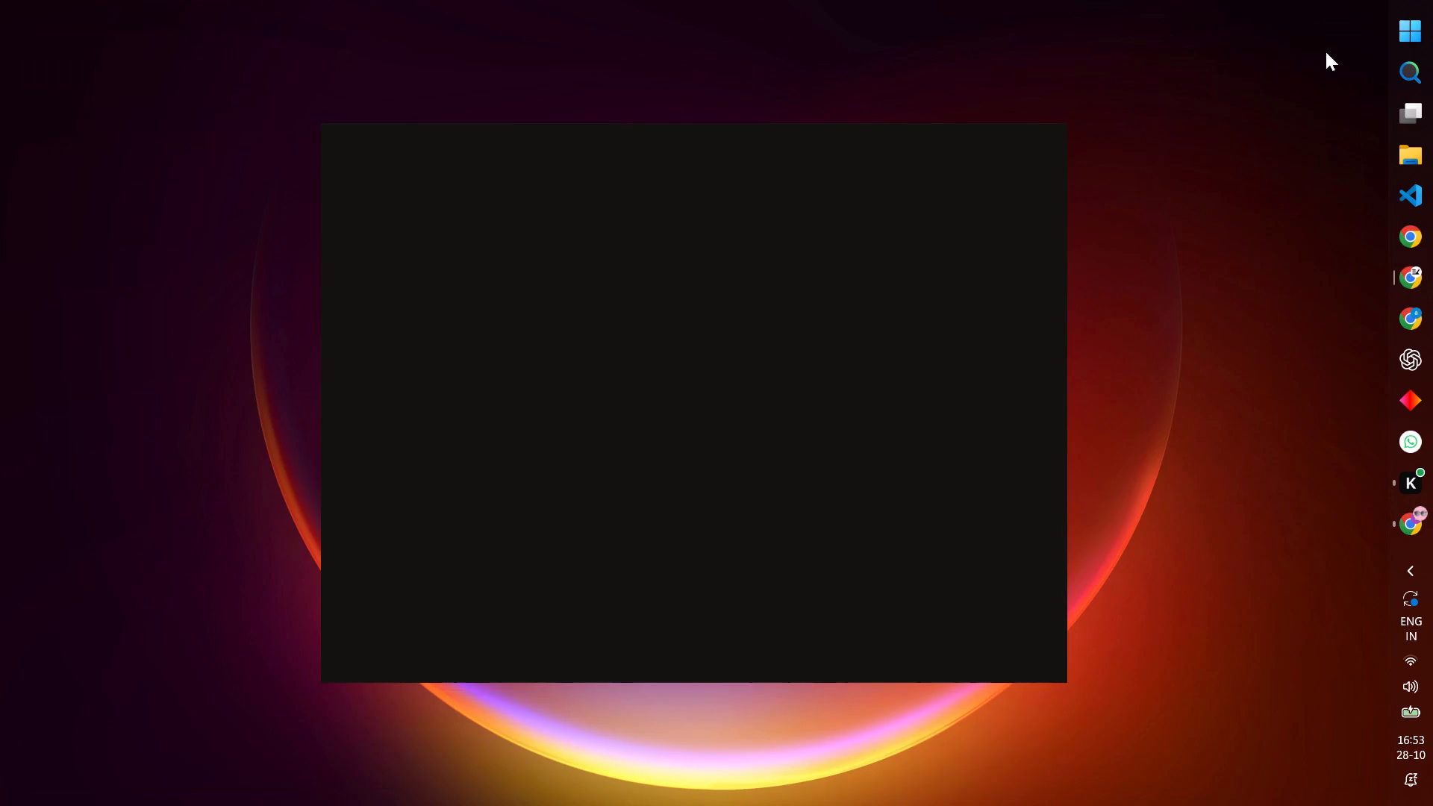